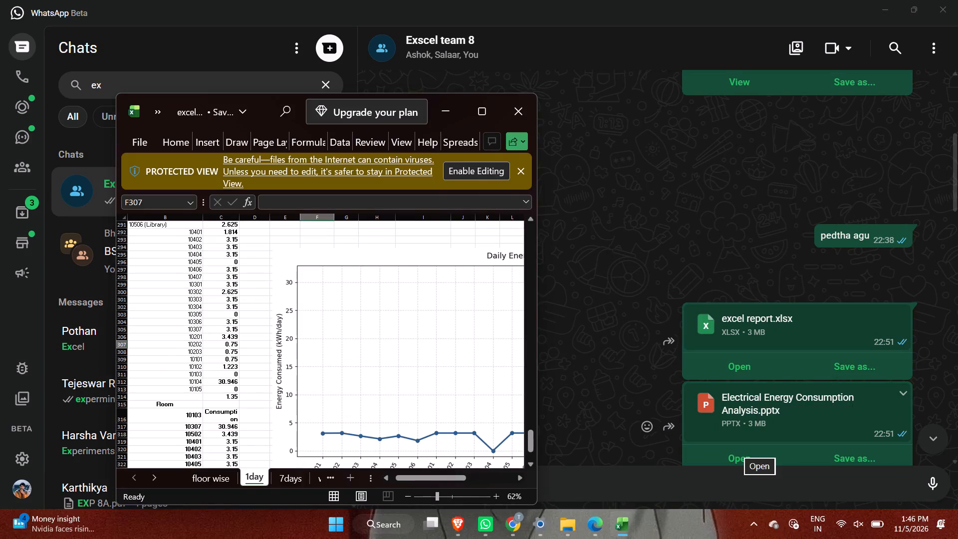
Maximize the excel report workbook, dismiss its Protected View notice and view the 5th floor component tables on the 1day sheet.
left_click(478, 110)
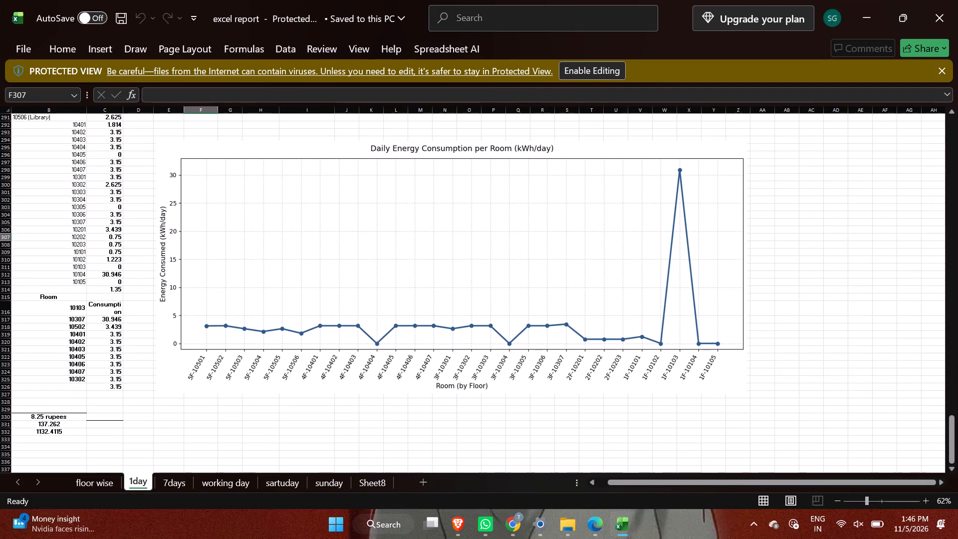
left_click(945, 72)
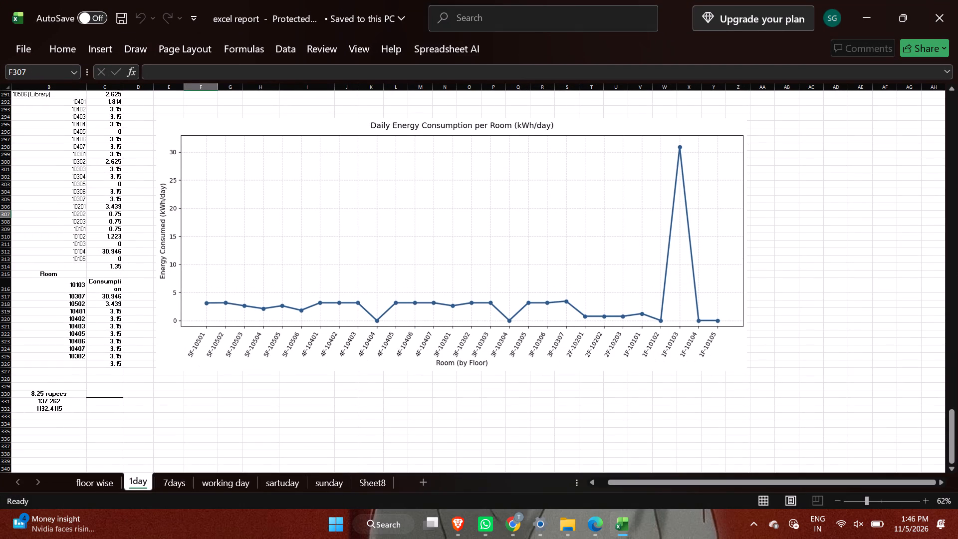
scroll(744, 199, "up", 13)
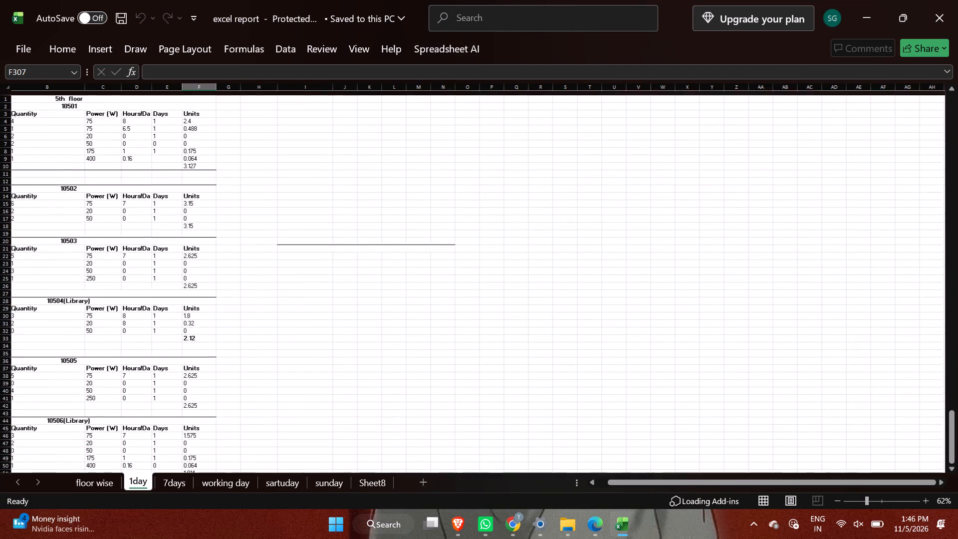
scroll(299, 309, "right", 2)
scroll(299, 309, "up", 1)
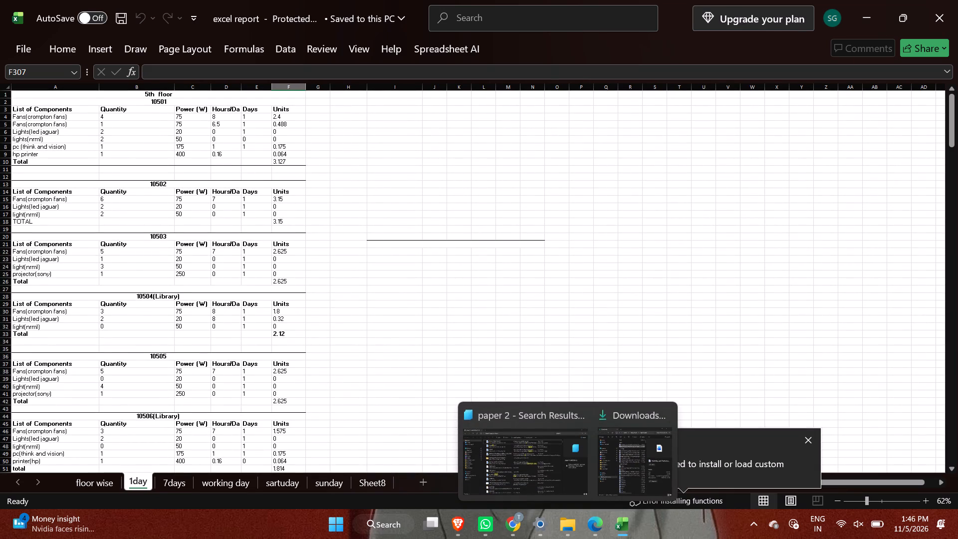
Switch to Chrome, where the search on getting research papers for free is open.
left_click(502, 525)
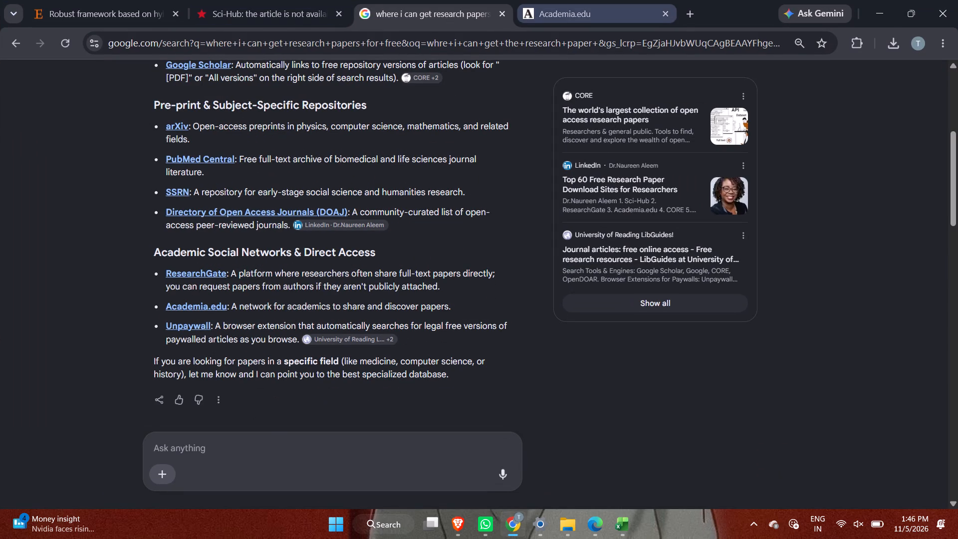
Search the web in a new tab for "how to convert excel shett as psd" and look over the results.
left_click_drag(605, 8, 648, 0)
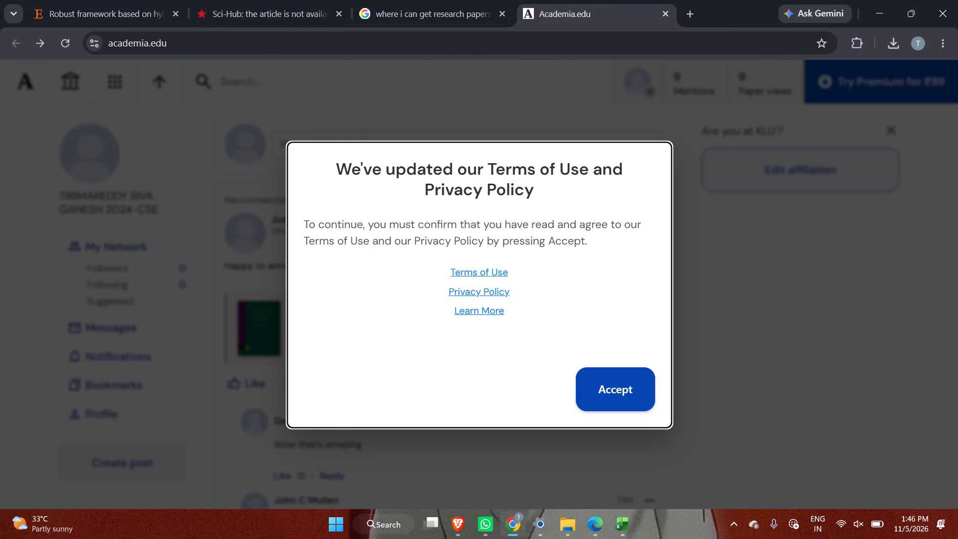
left_click(679, 9)
left_click(682, 11)
type("how to convert excel shett as psd")
key("space")
key("Return")
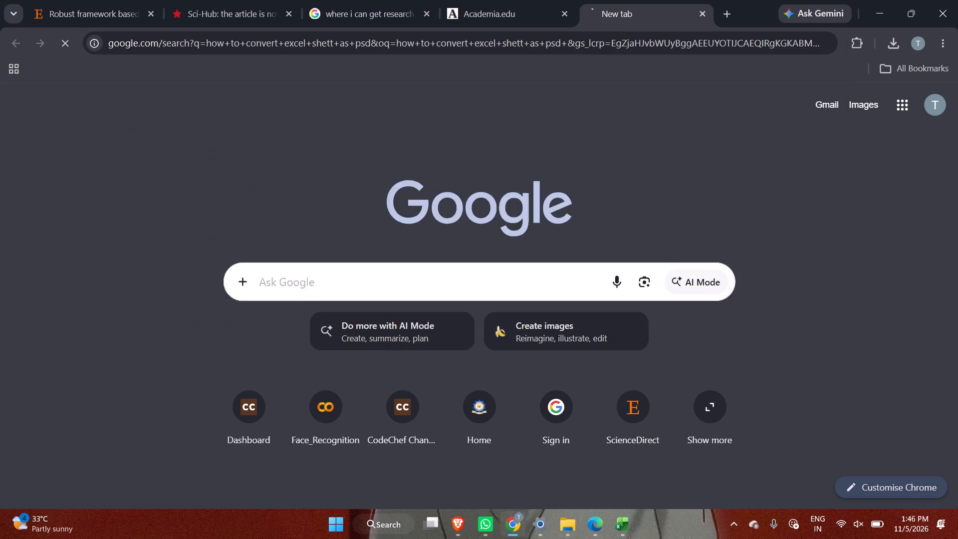
scroll(682, 11, "down", 1)
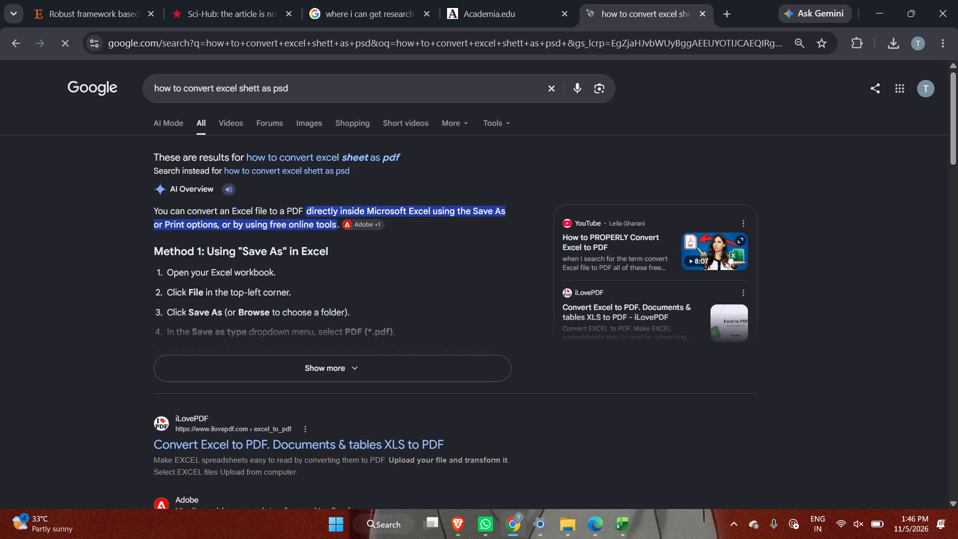
scroll(513, 168, "down", 1)
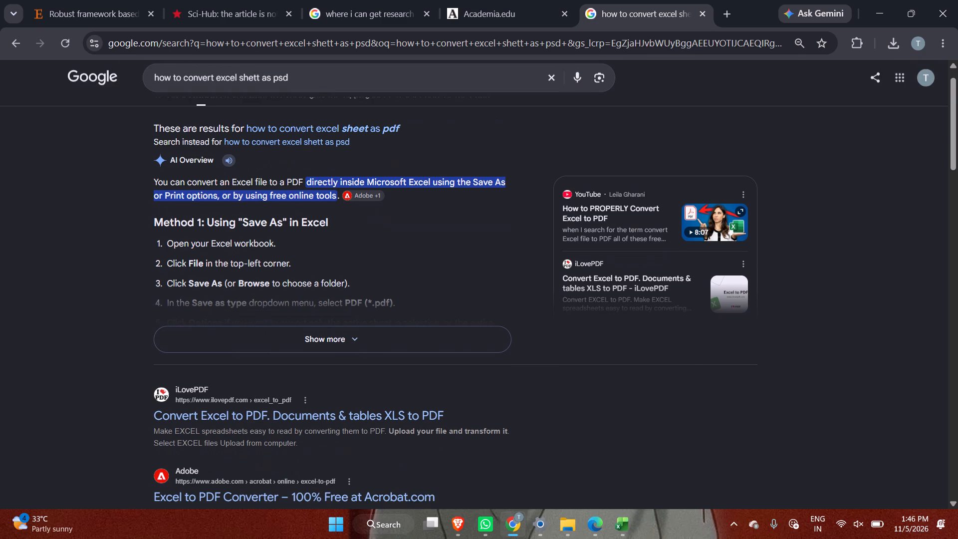
scroll(513, 168, "down", 1)
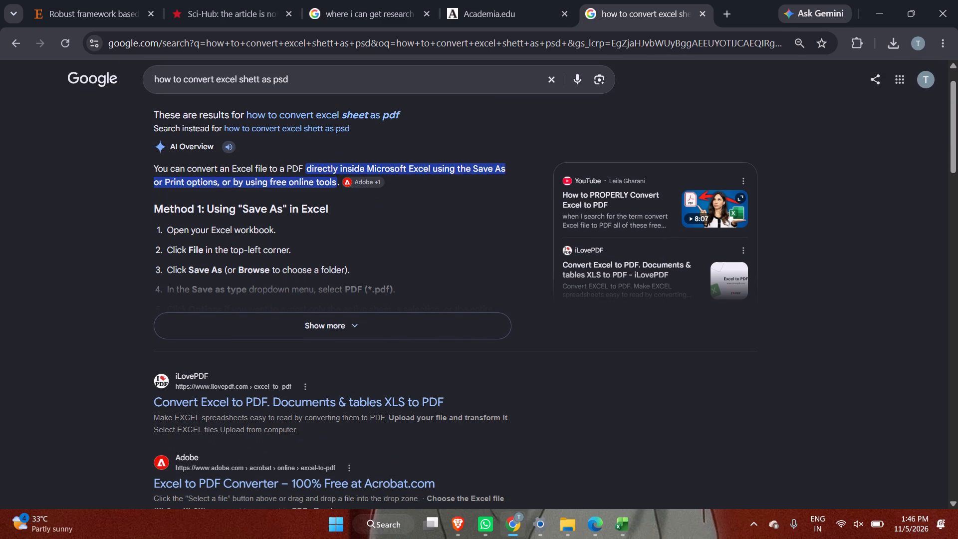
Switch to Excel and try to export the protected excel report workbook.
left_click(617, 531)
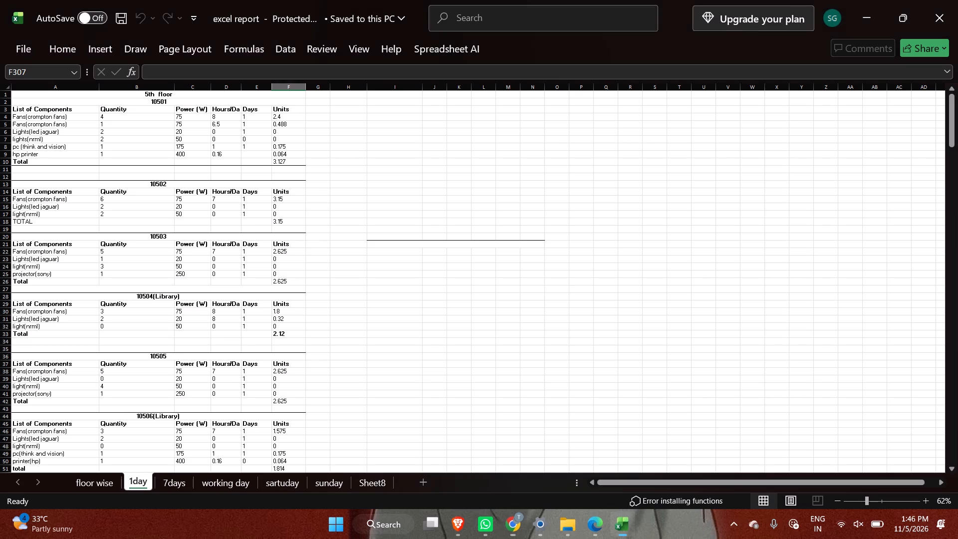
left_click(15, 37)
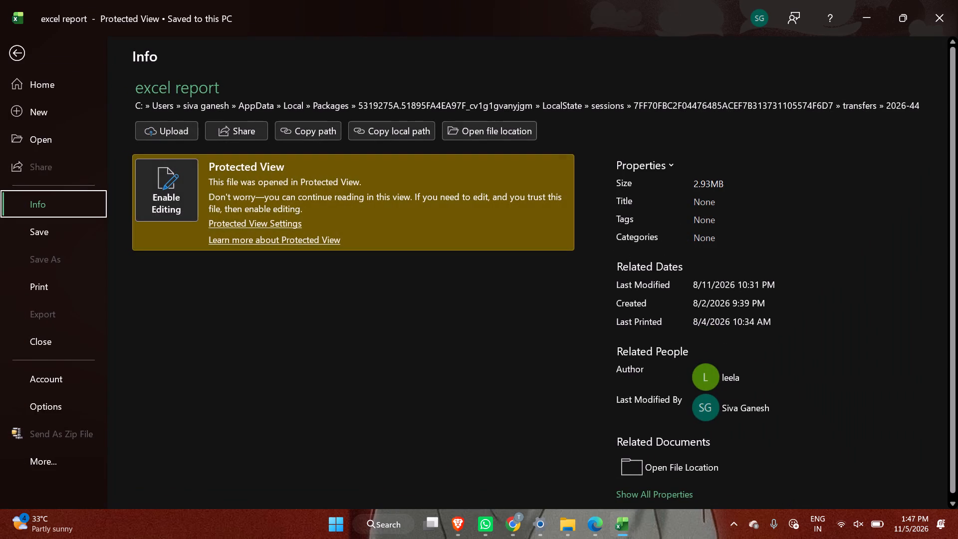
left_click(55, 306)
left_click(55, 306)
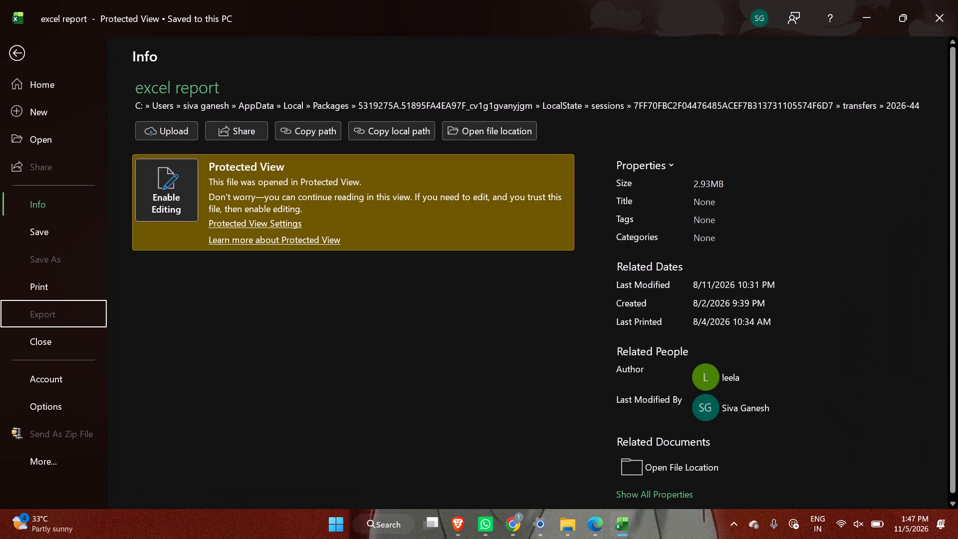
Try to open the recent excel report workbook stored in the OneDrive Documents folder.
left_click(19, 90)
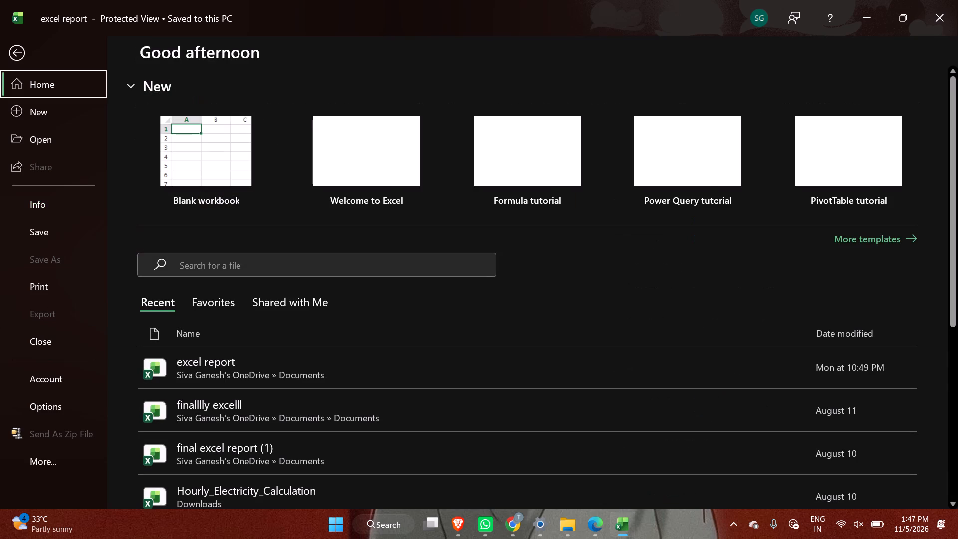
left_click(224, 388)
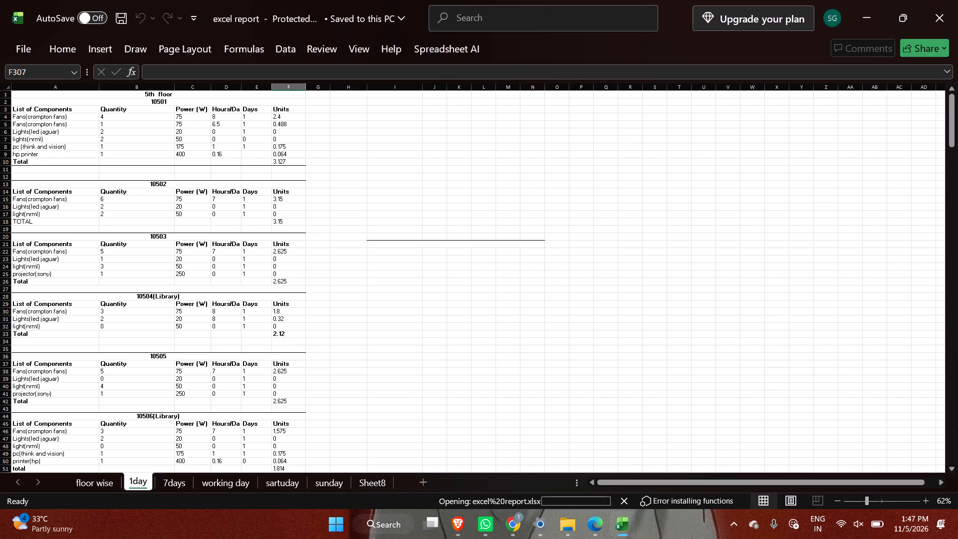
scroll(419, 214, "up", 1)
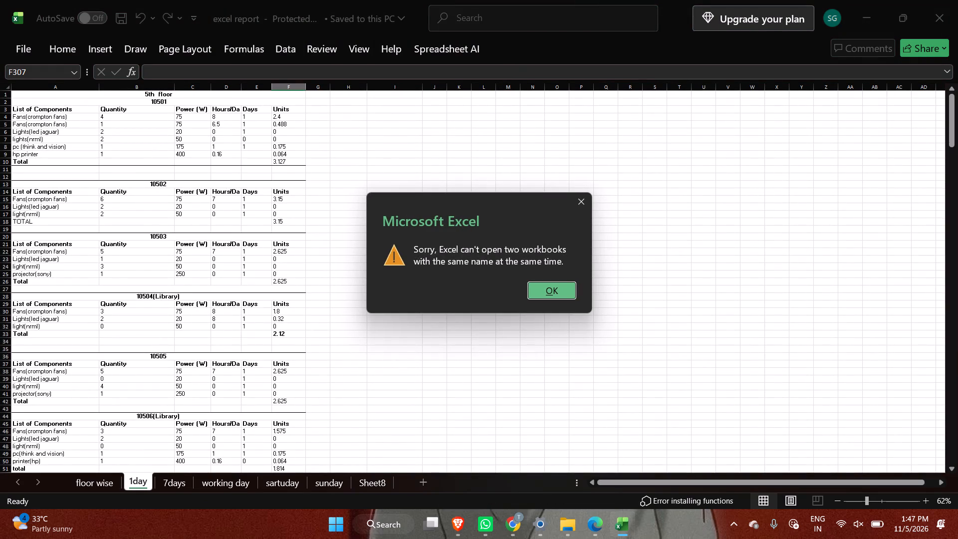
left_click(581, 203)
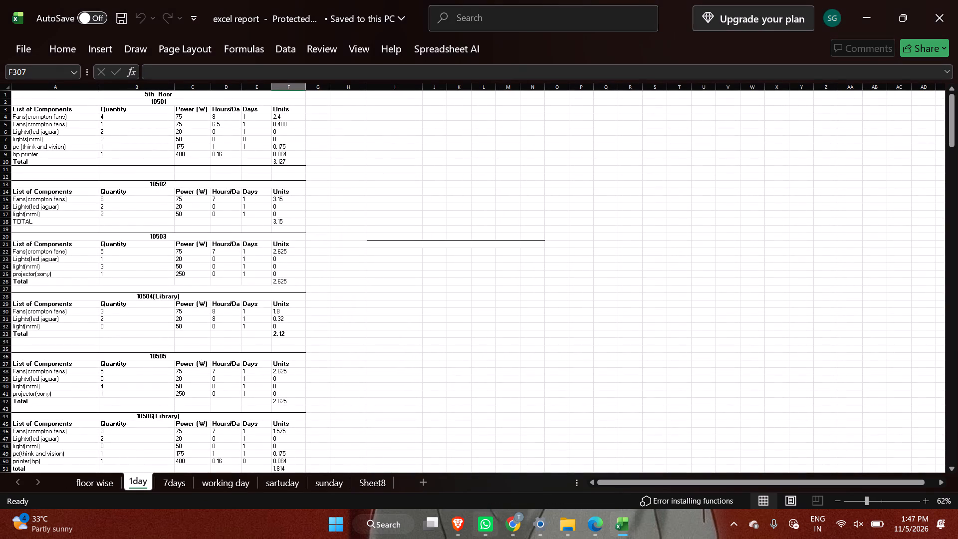
Switch back to Chrome and read the full AI Overview instructions for converting an Excel sheet to PDF.
left_click(522, 527)
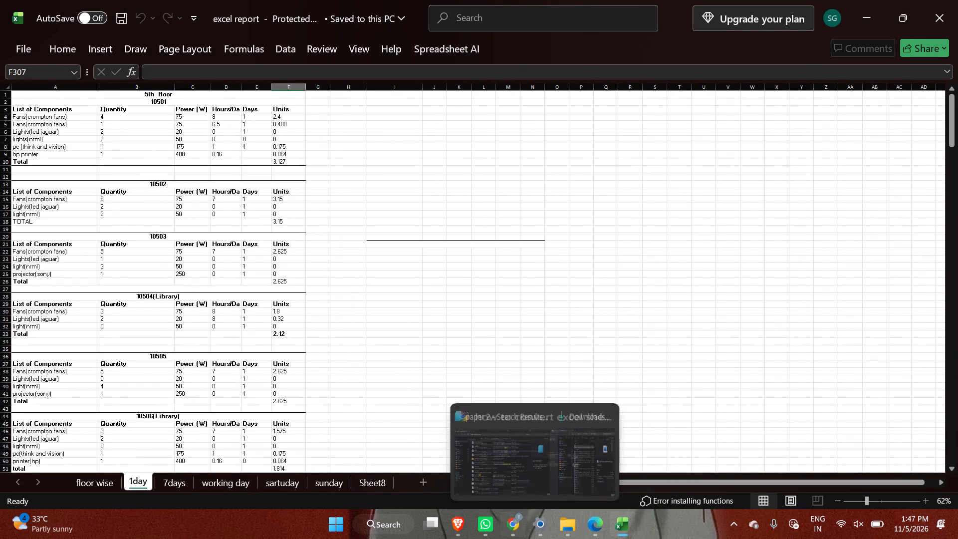
scroll(502, 372, "down", 1)
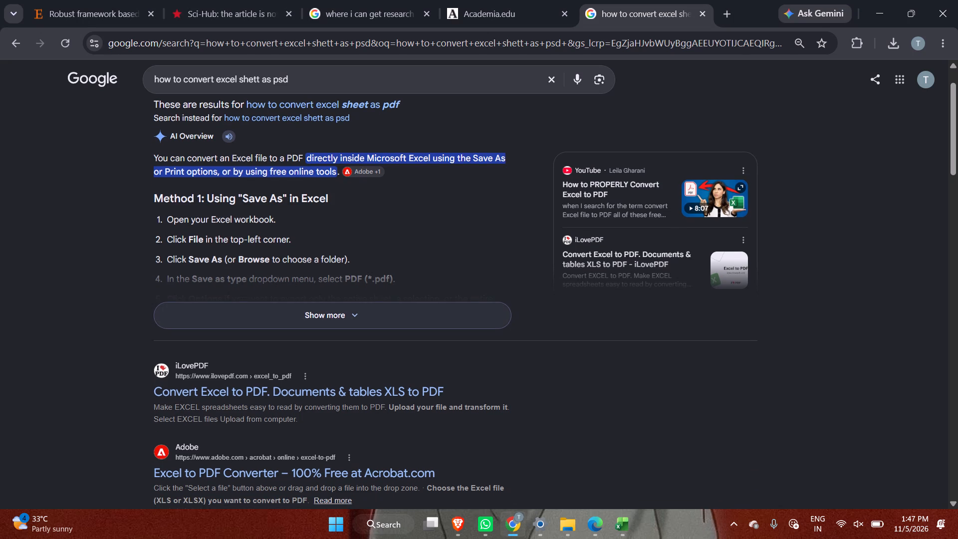
left_click(444, 320)
scroll(444, 320, "down", 1)
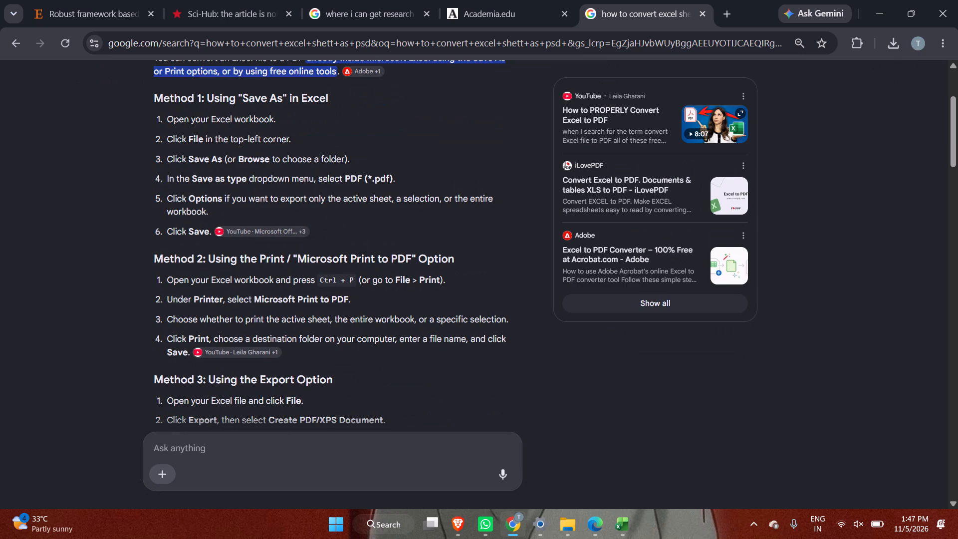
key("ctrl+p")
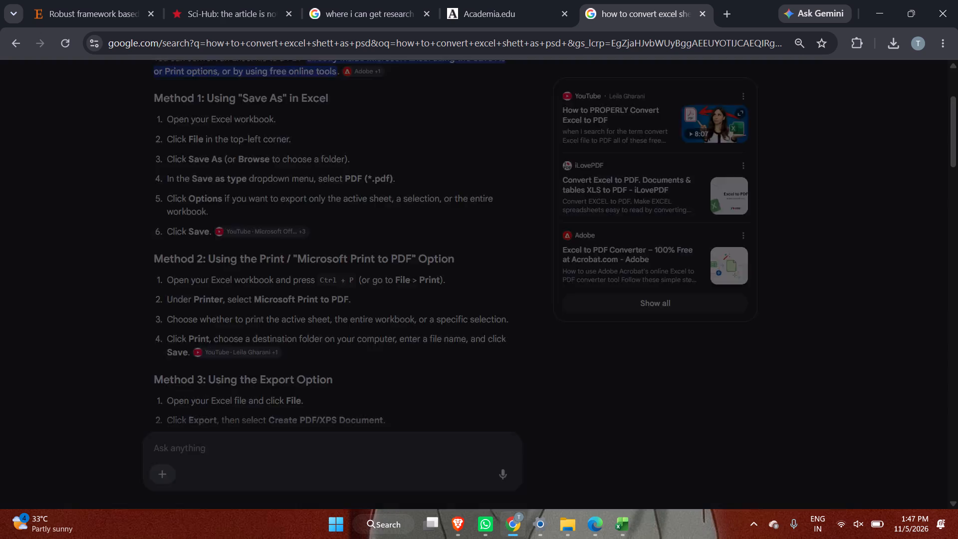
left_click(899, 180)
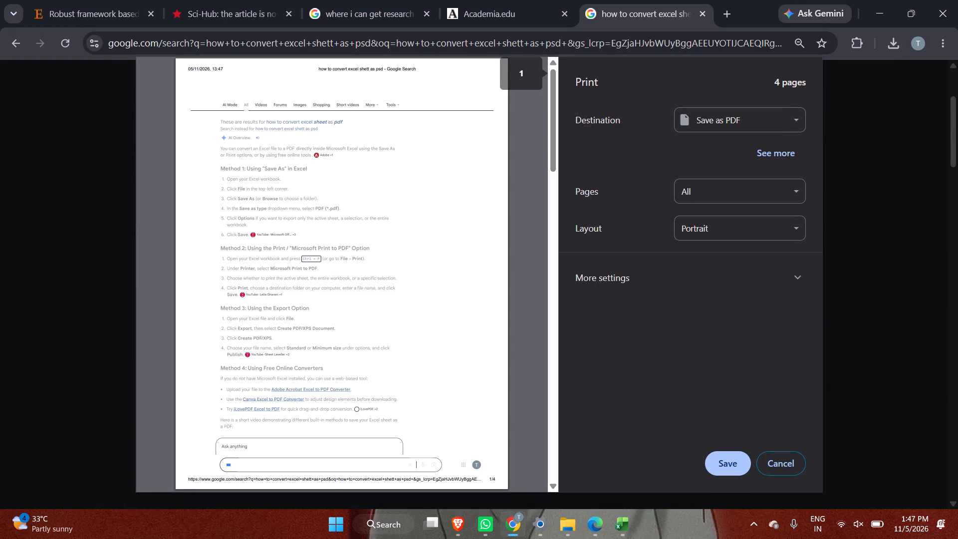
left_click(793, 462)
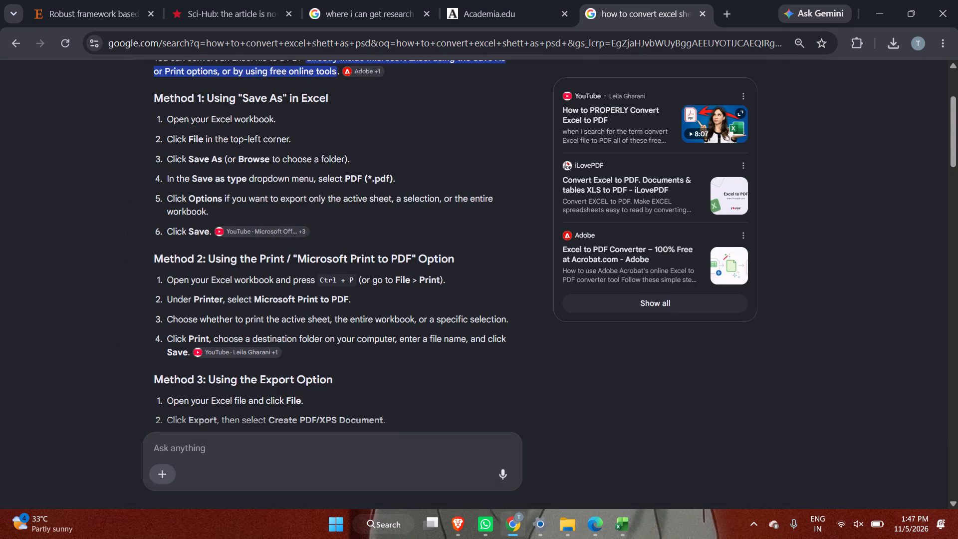
Switch to Excel and enable printing for the protected excel report workbook.
left_click(614, 529)
key("ctrl+p")
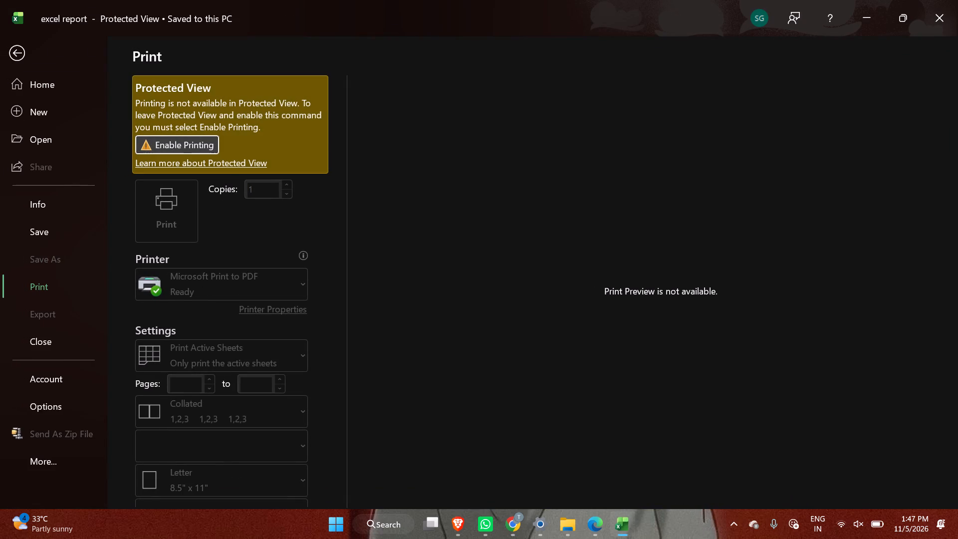
left_click(184, 136)
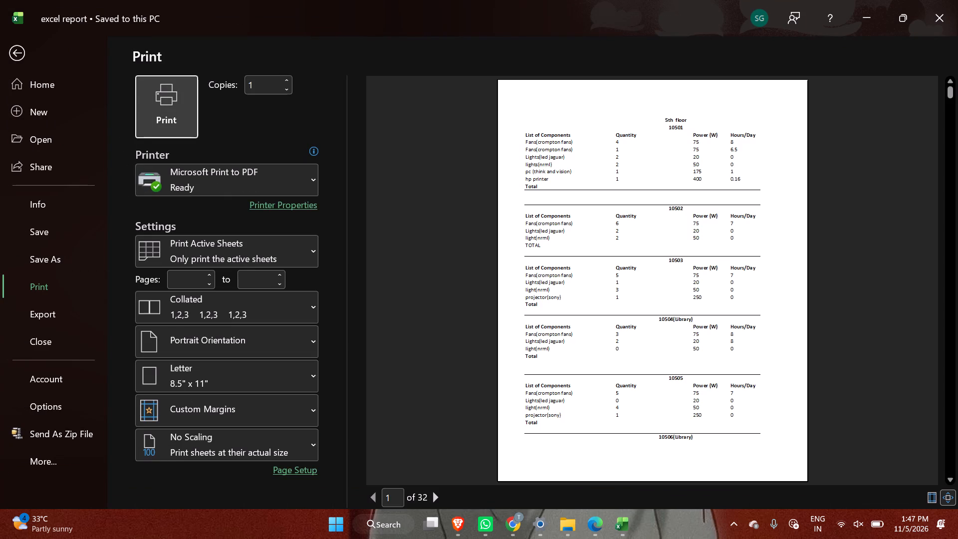
Examine the print preview pages of the 1day sheet, including its tables and chart, and return to the first page.
scroll(510, 259, "down", 10)
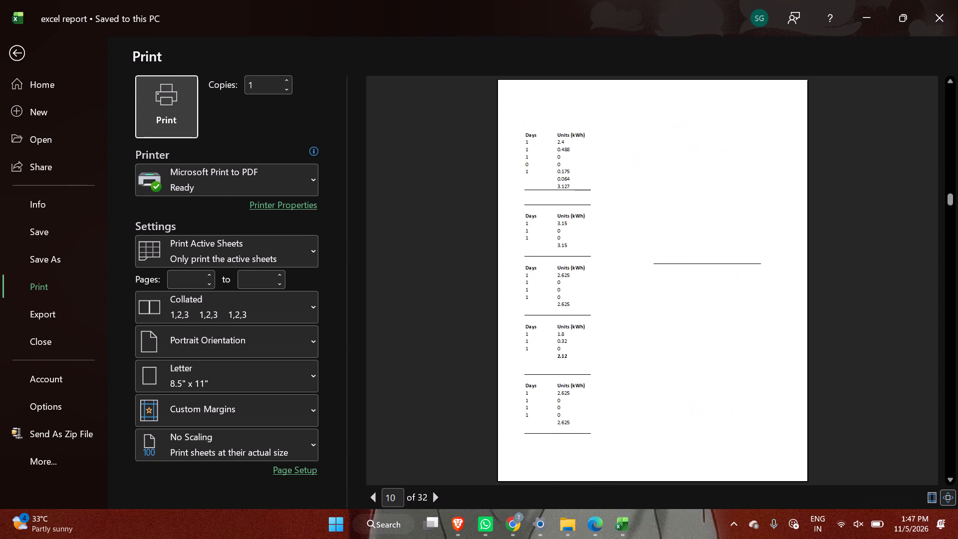
scroll(510, 259, "down", 2)
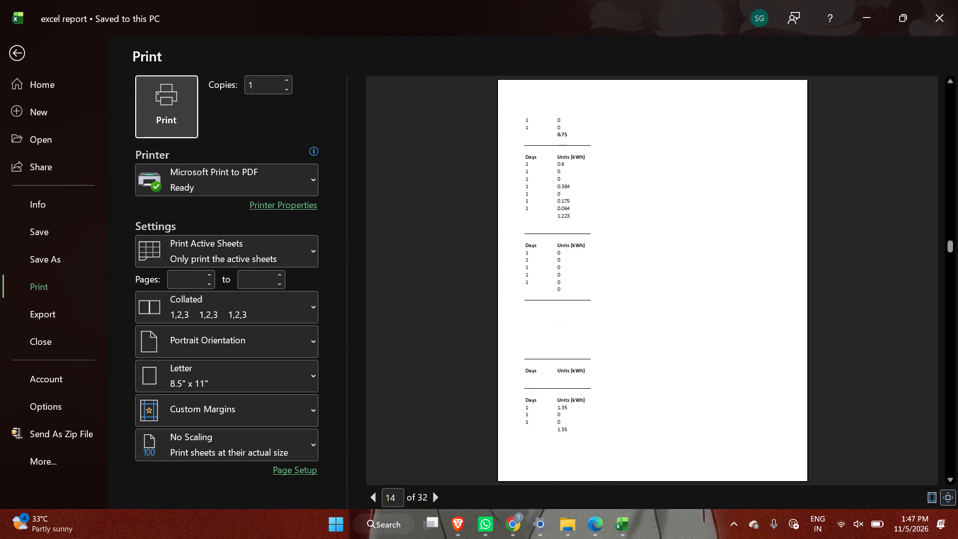
scroll(510, 259, "down", 3)
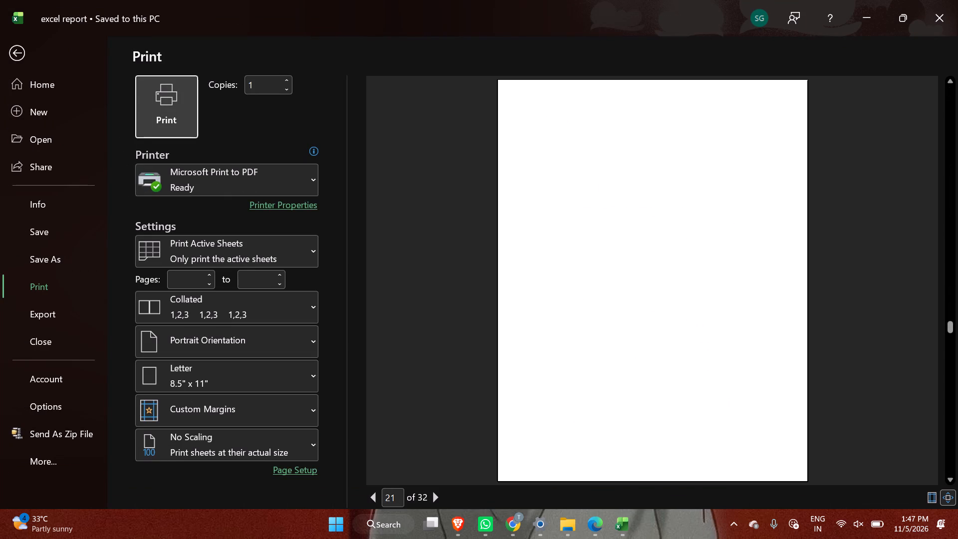
scroll(510, 259, "down", 1)
scroll(510, 259, "up", 4)
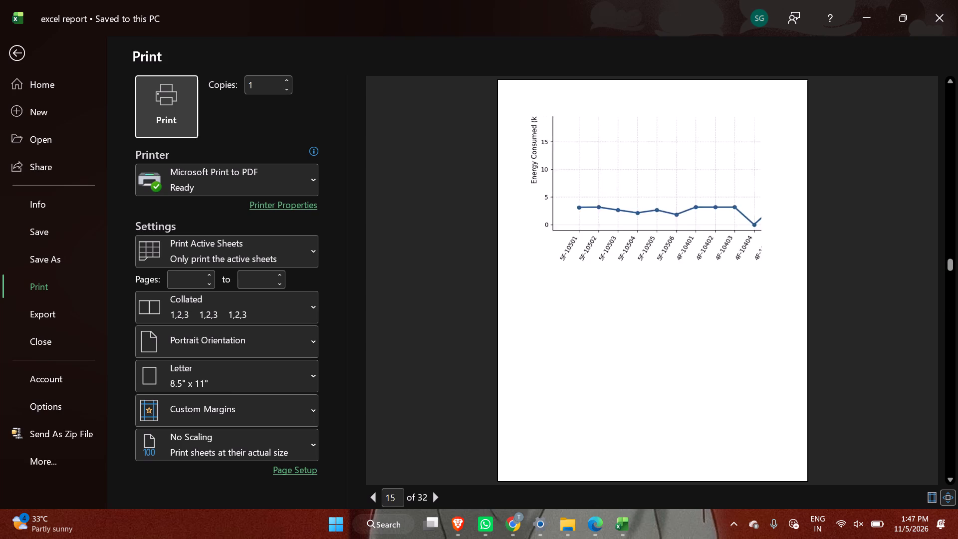
scroll(510, 259, "down", 1)
scroll(474, 279, "up", 1)
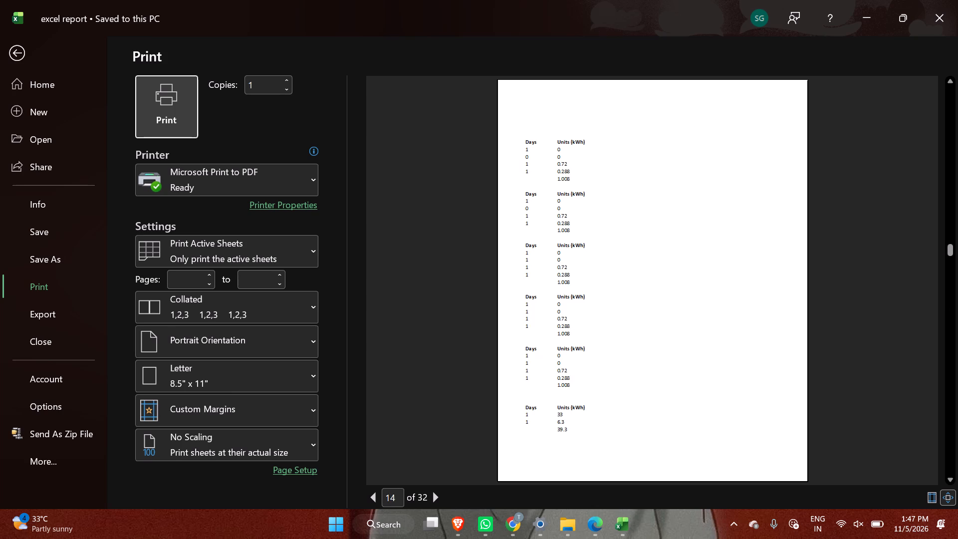
scroll(474, 279, "up", 3)
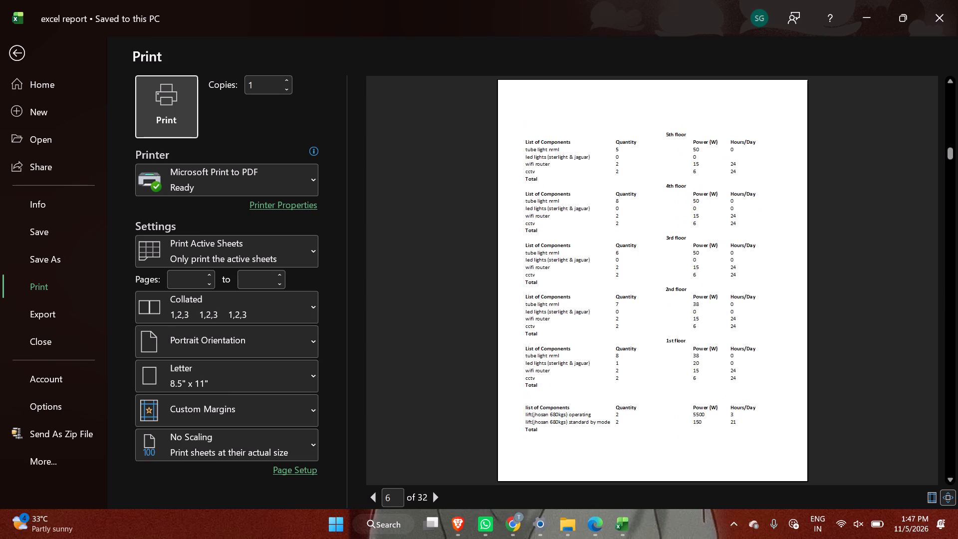
scroll(474, 279, "up", 6)
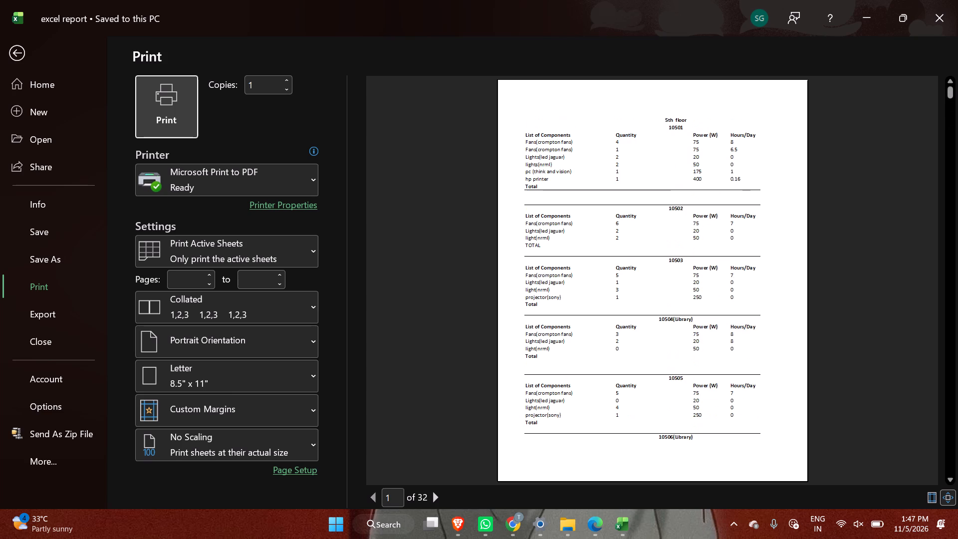
scroll(474, 279, "up", 3)
scroll(574, 223, "up", 2)
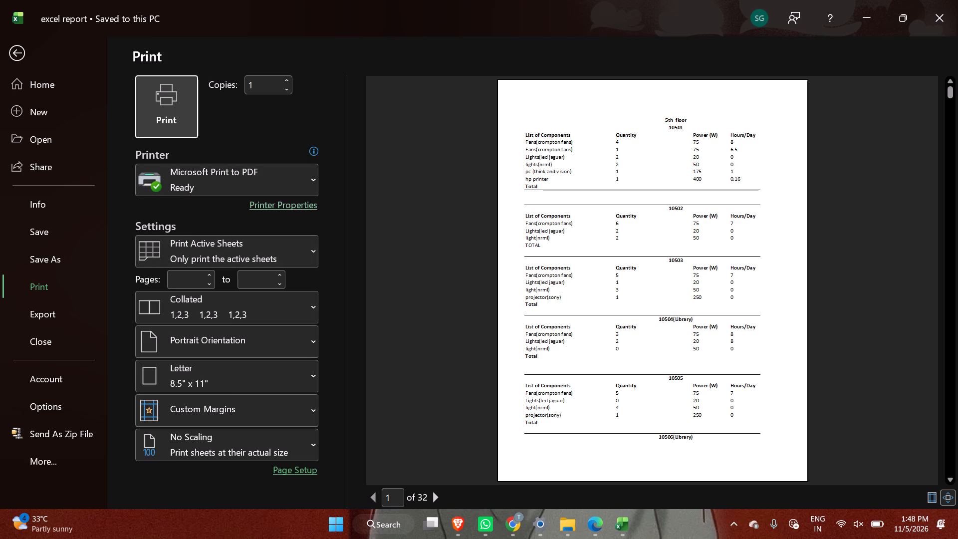
Print the 1day sheet with Microsoft Print to PDF, saving it in Documents as "day 1 electriic".
left_click(292, 187)
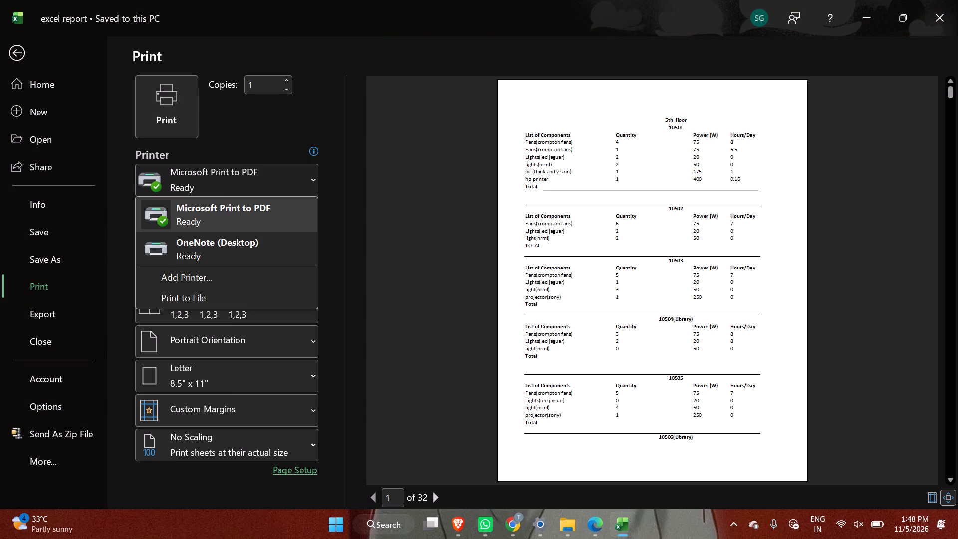
left_click(290, 211)
left_click(181, 118)
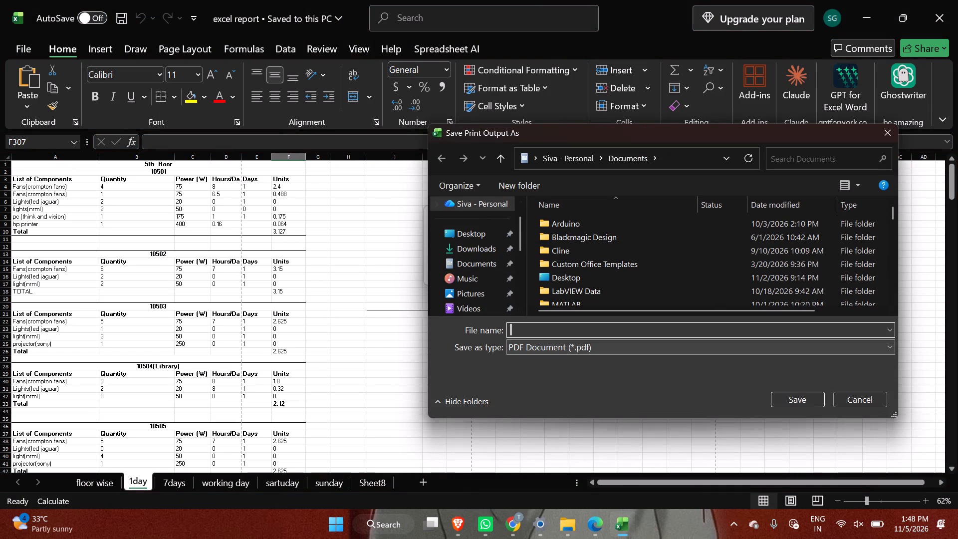
left_click(633, 332)
type("day 1")
key("space")
type("electriic")
key("Return")
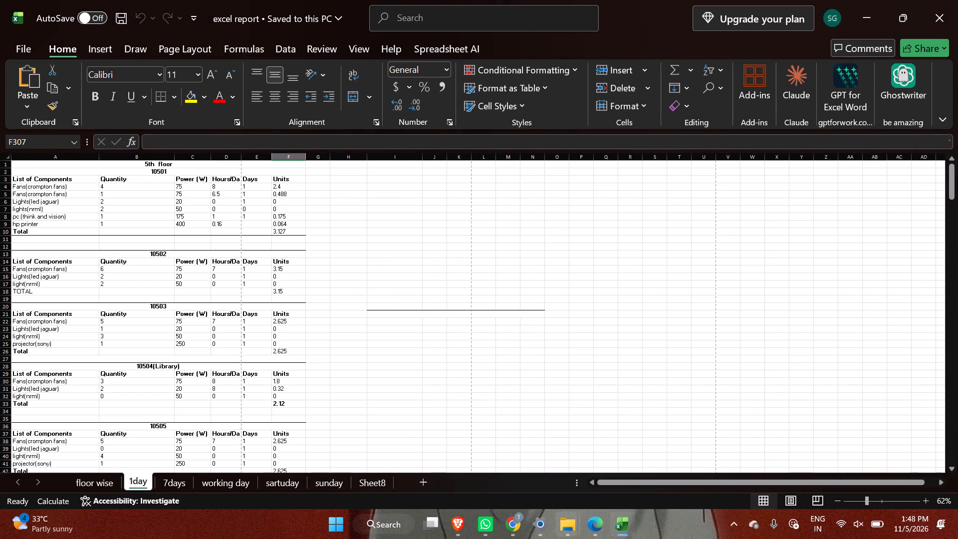
Switch to File Explorer and refresh the Home view to look for the saved PDF among the recent files.
left_click(565, 516)
left_click(547, 490)
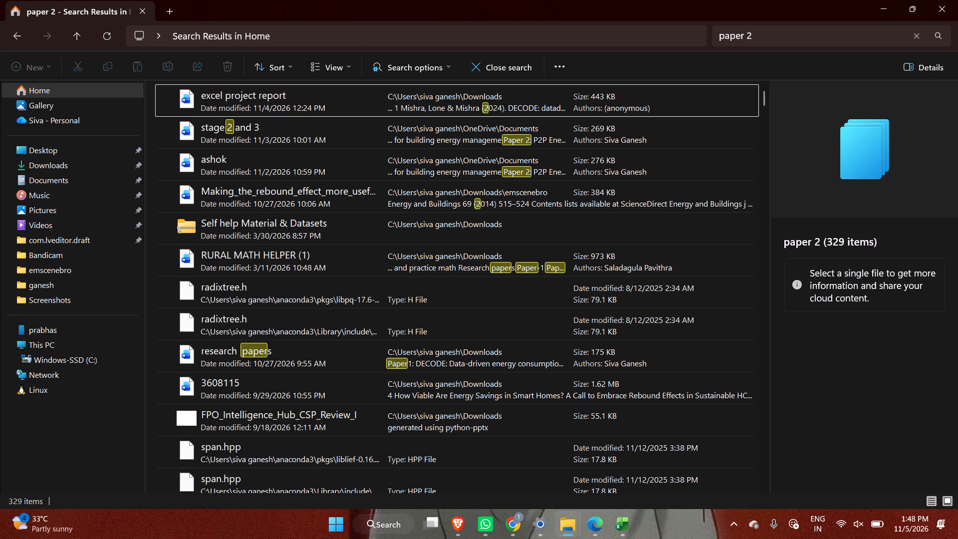
left_click(94, 79)
left_click(95, 85)
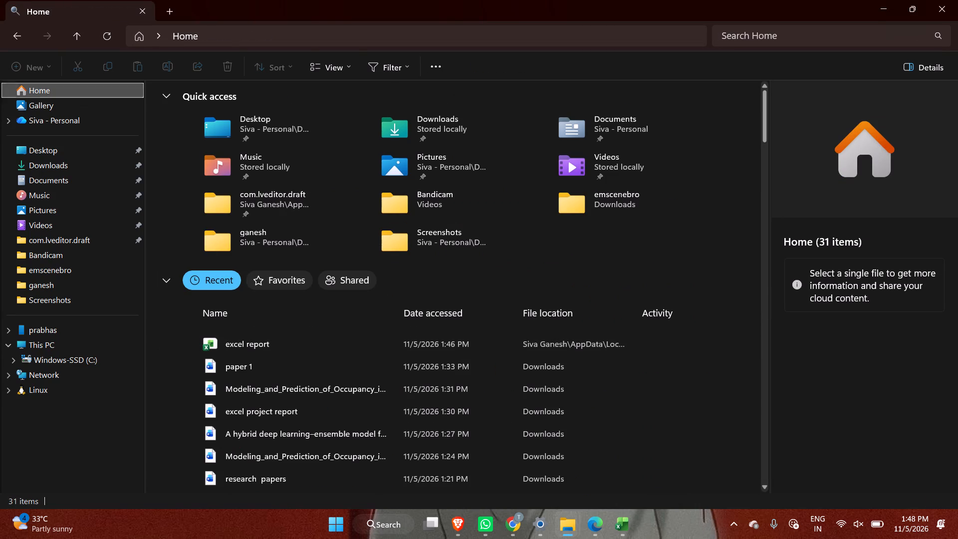
left_click(106, 43)
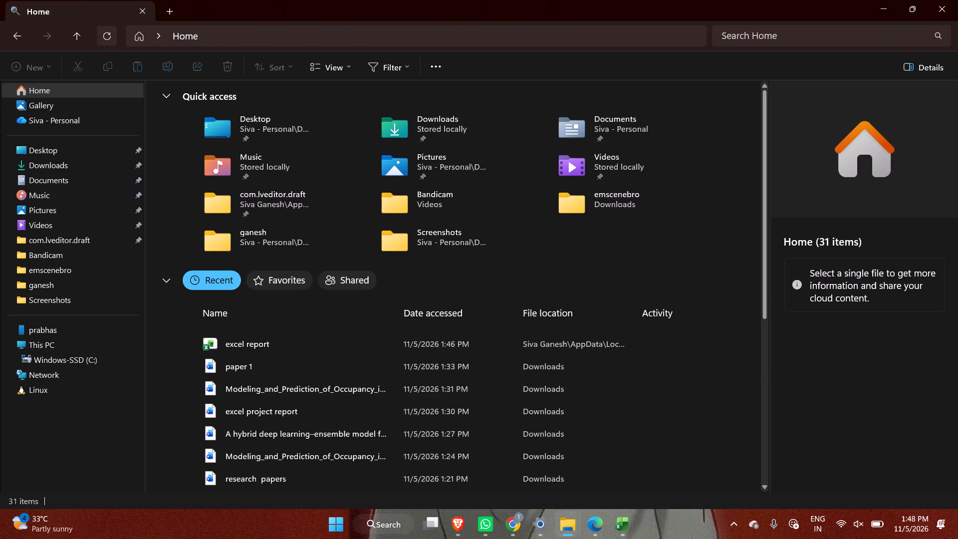
left_click(639, 522)
left_click(620, 522)
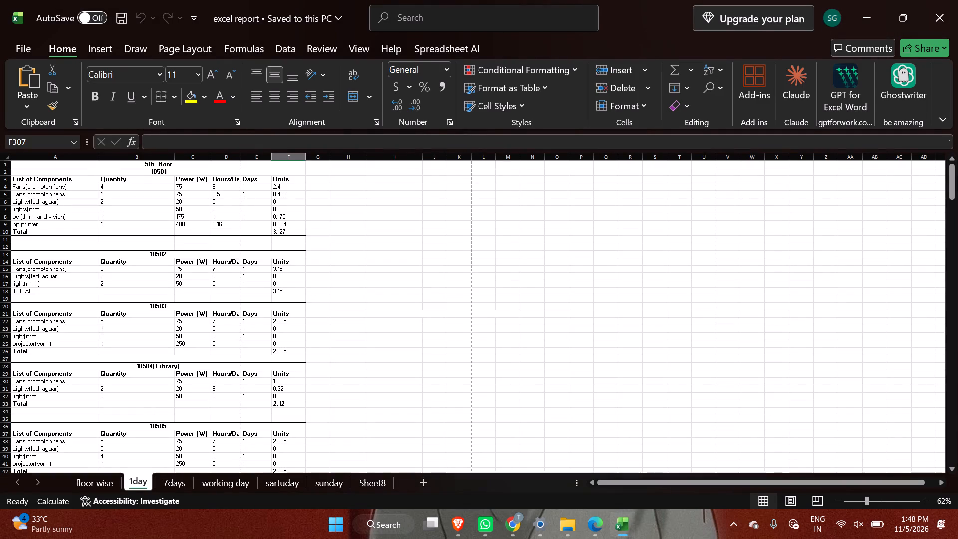
Check the other File Explorer window, covering Downloads and Home, for the saved PDF, and return to the excel report workbook.
left_click(562, 528)
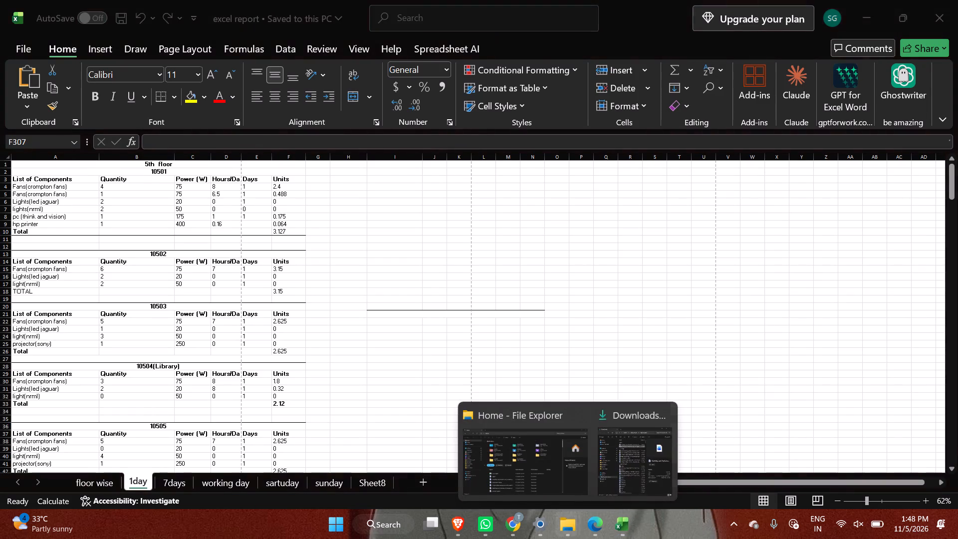
left_click(627, 449)
left_click(174, 170)
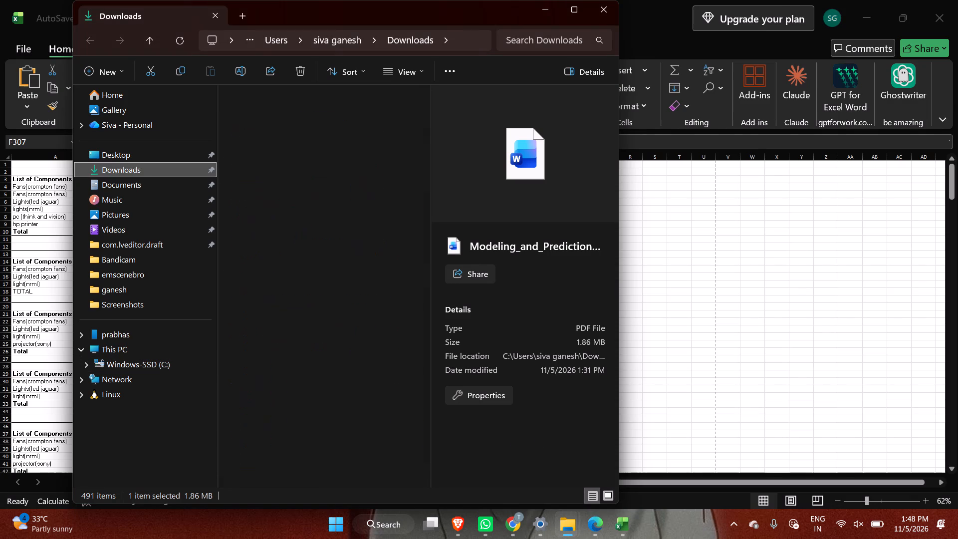
left_click(124, 102)
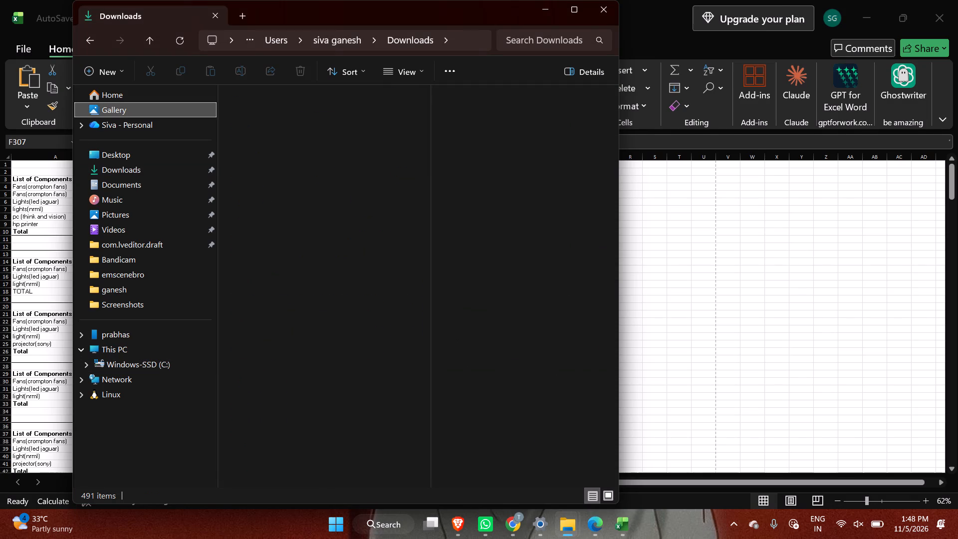
left_click(116, 88)
left_click(120, 90)
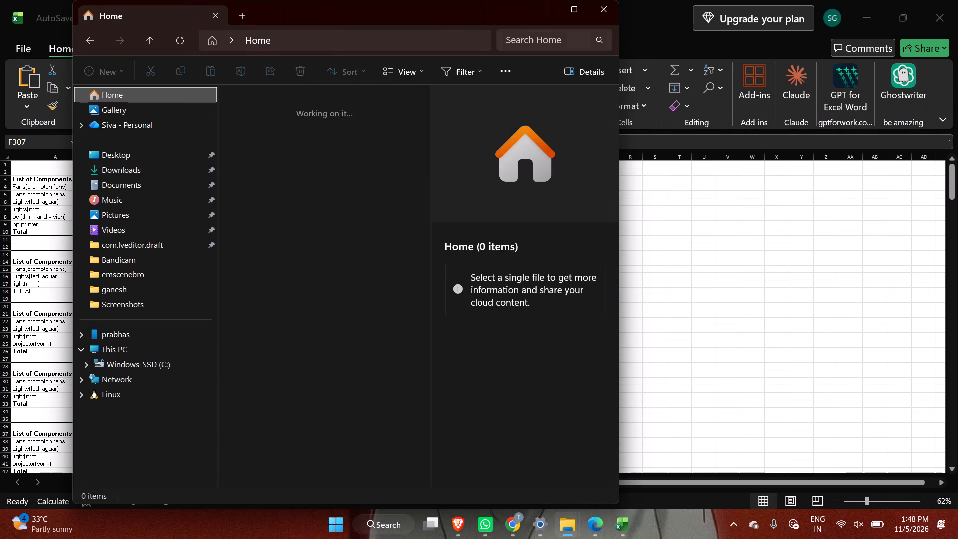
left_click(570, 7)
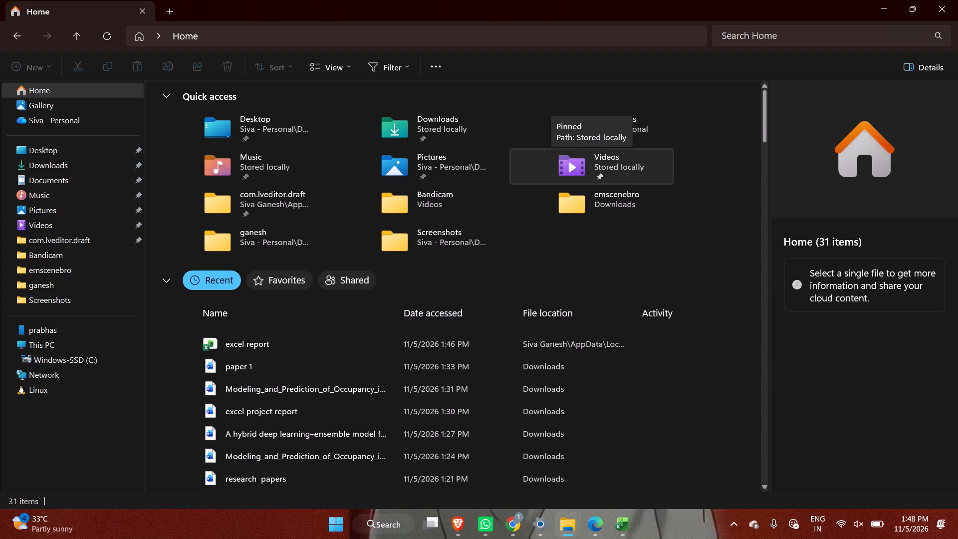
left_click(869, 0)
Open the print settings and preview for the 1day sheet.
scroll(337, 252, "up", 5)
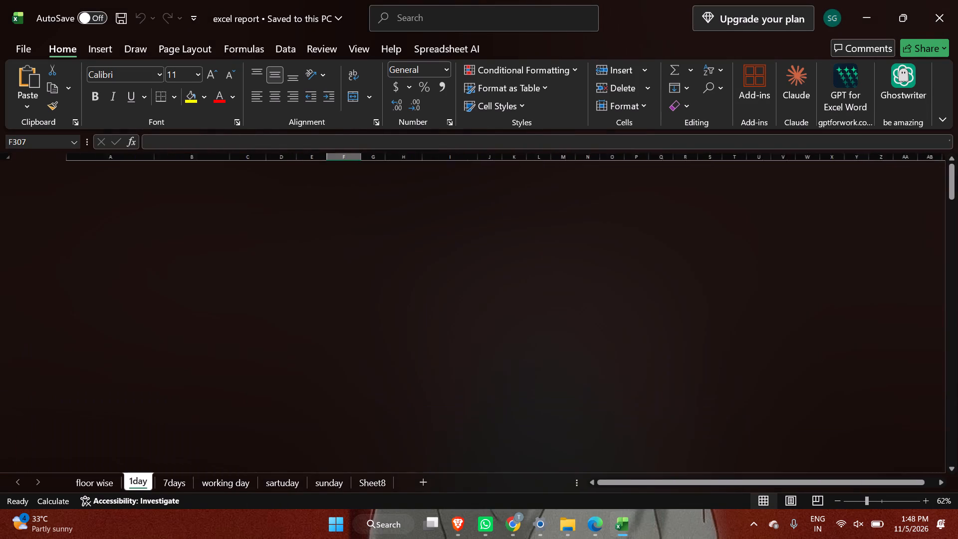
scroll(337, 252, "left", 5)
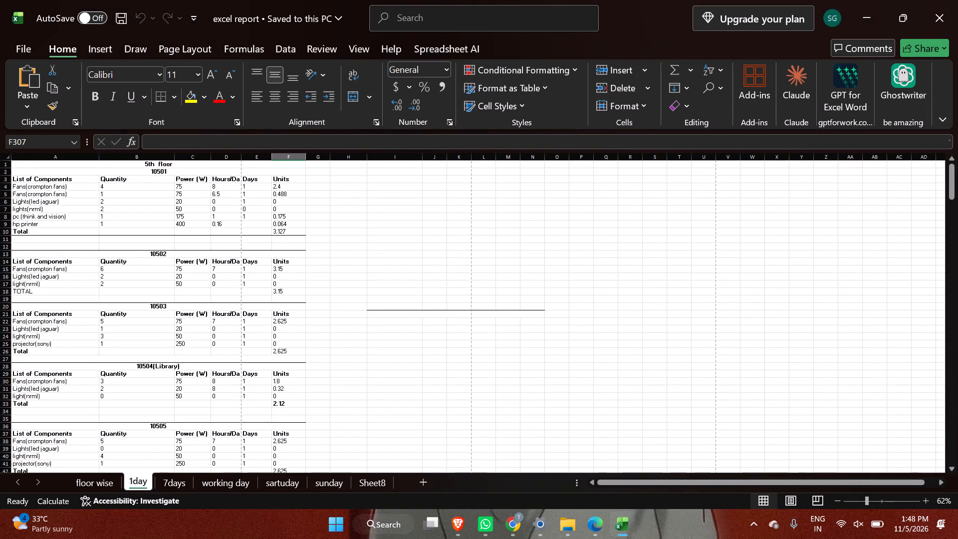
key("ctrl+p")
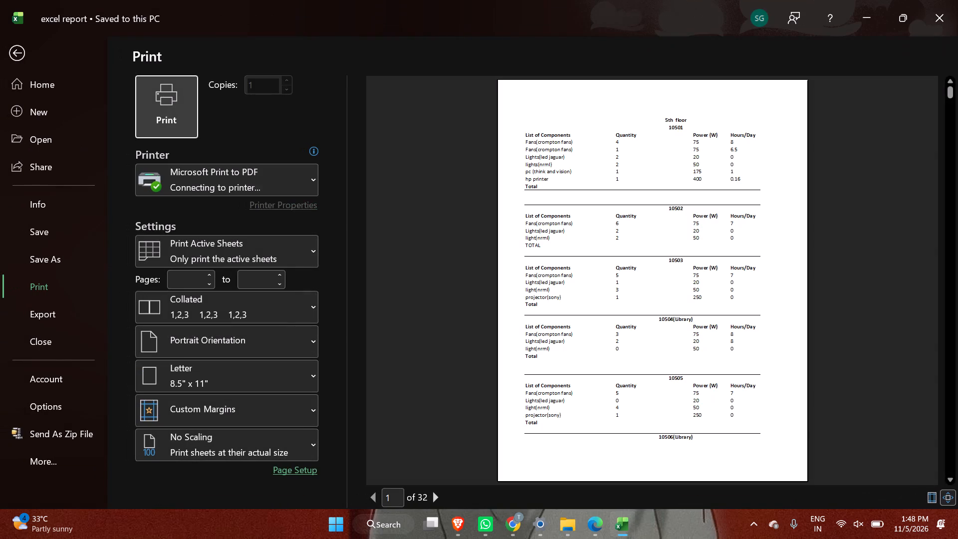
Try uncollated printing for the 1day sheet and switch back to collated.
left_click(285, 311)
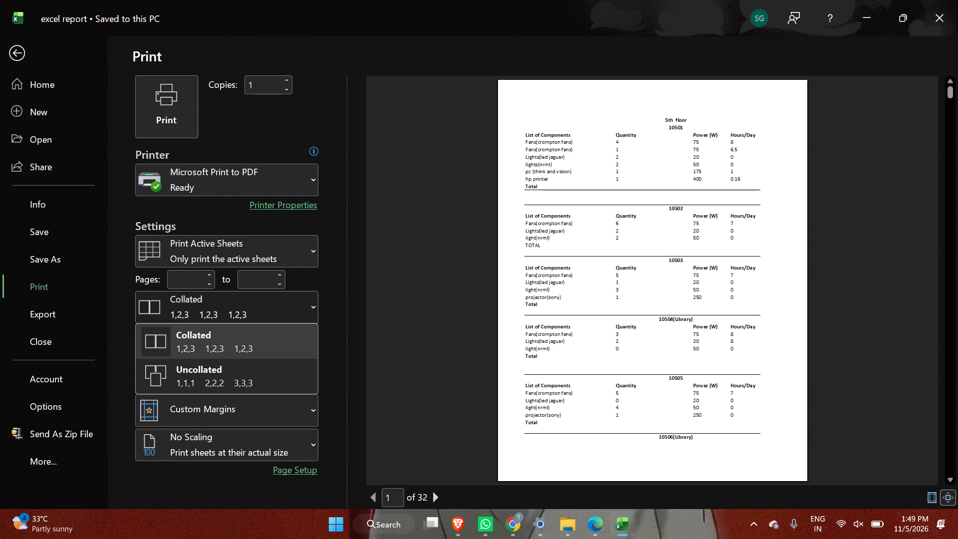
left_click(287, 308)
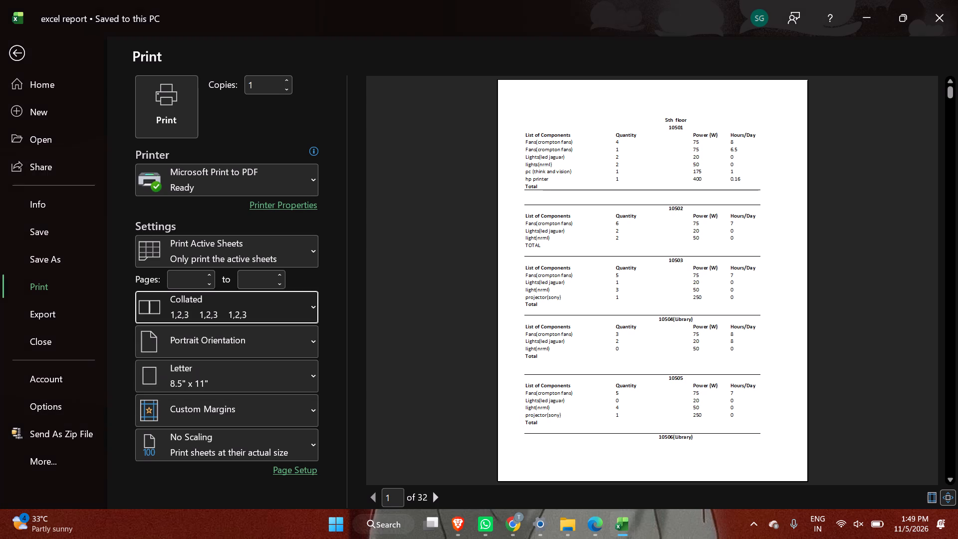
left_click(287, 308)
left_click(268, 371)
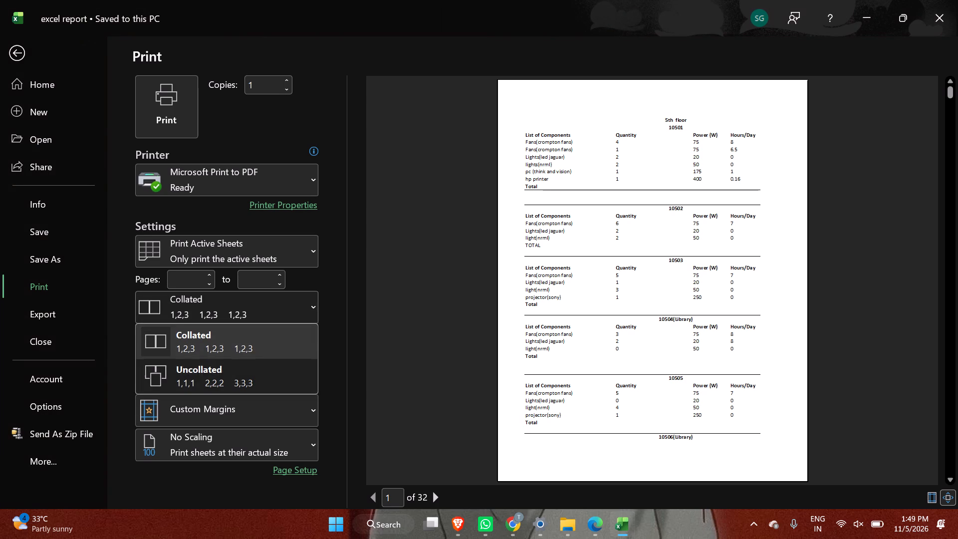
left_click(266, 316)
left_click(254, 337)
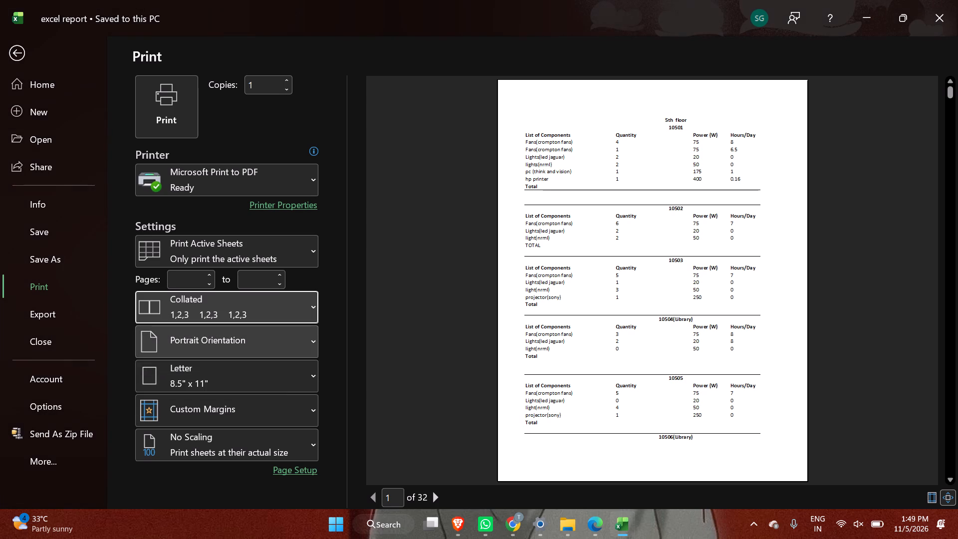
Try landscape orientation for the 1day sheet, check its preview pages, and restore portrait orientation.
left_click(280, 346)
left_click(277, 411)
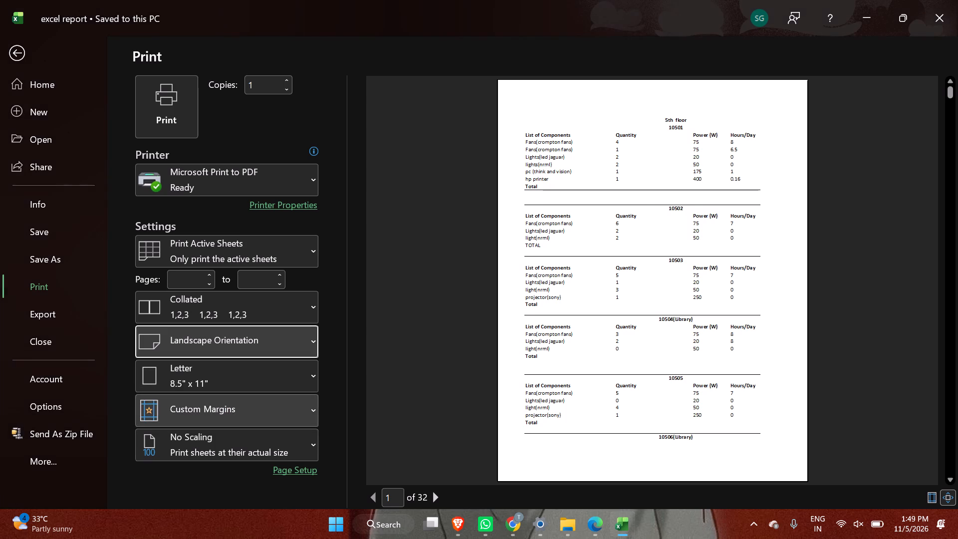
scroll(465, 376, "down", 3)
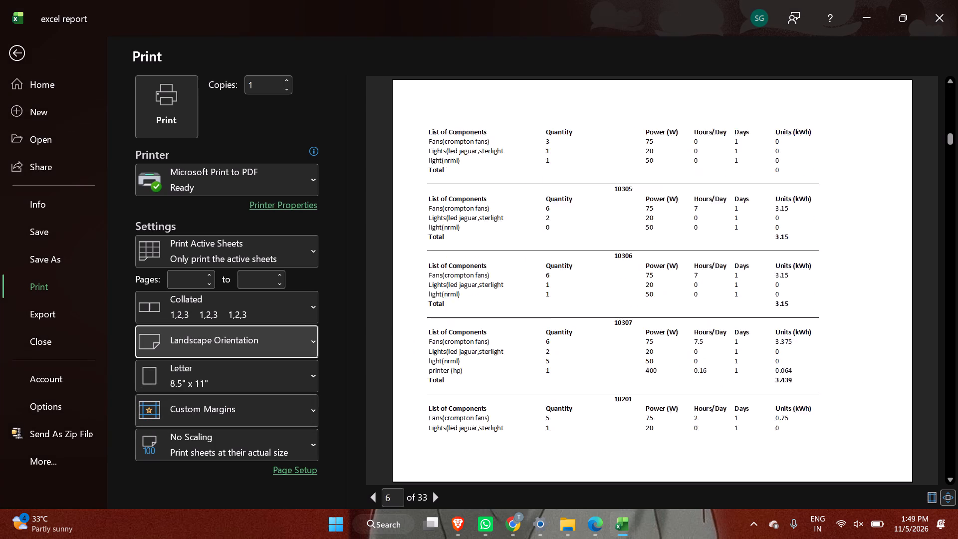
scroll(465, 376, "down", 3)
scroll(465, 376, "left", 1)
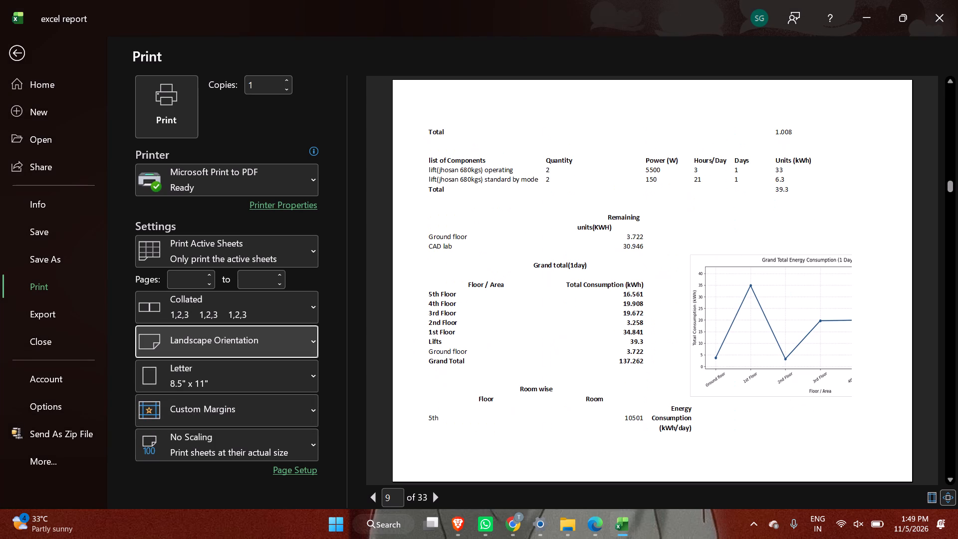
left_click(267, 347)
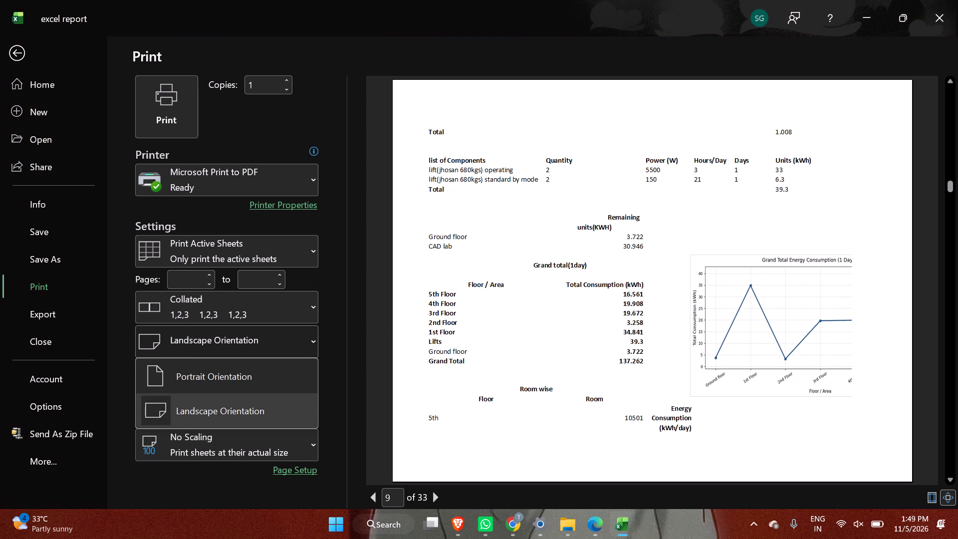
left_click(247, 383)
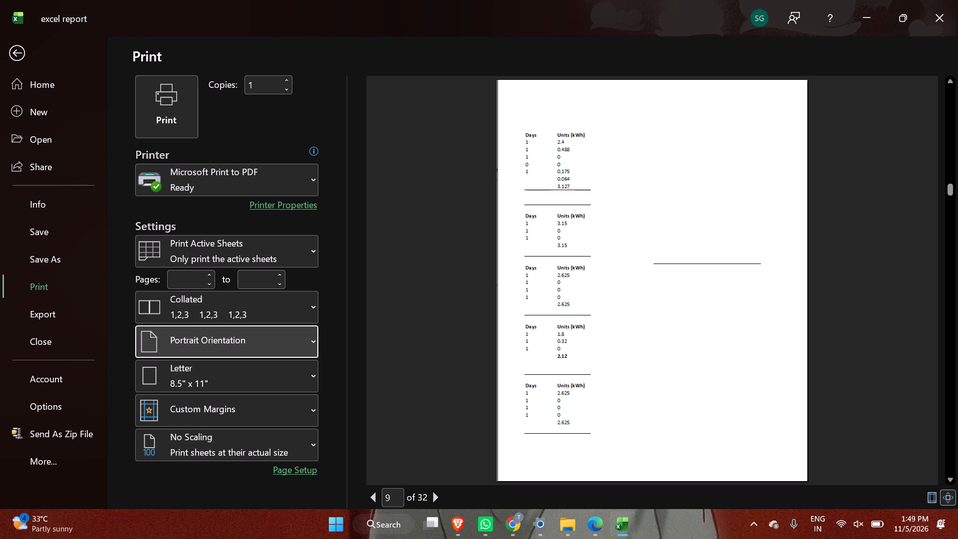
Check the portrait preview pages, set the 1day sheet's paper size to A4, and return to the worksheet.
scroll(536, 324, "down", 4)
scroll(536, 324, "up", 1)
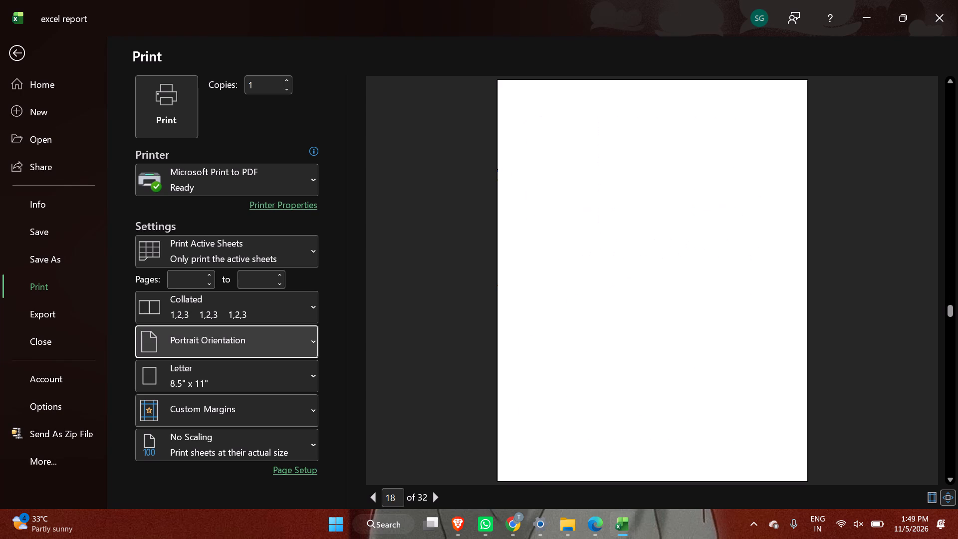
scroll(536, 324, "up", 1)
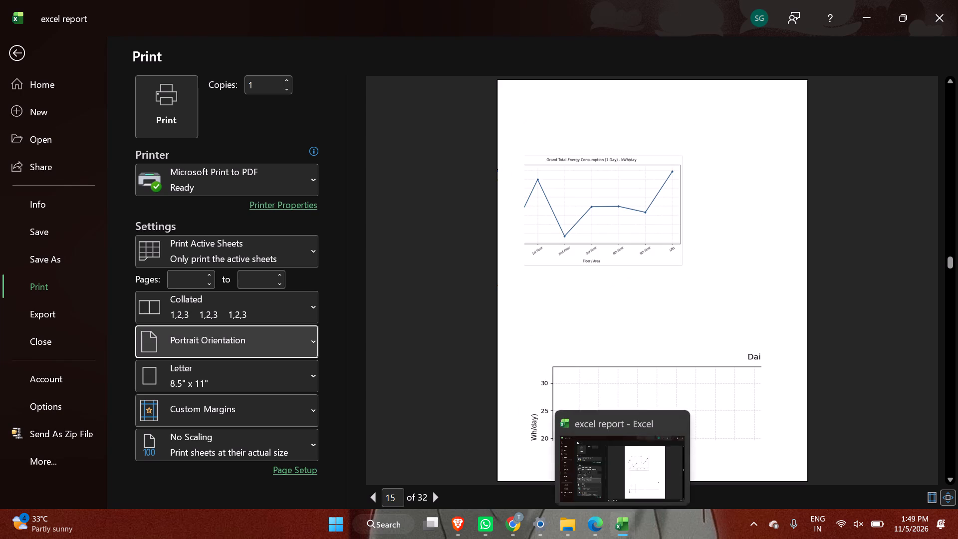
left_click(620, 518)
left_click(620, 518)
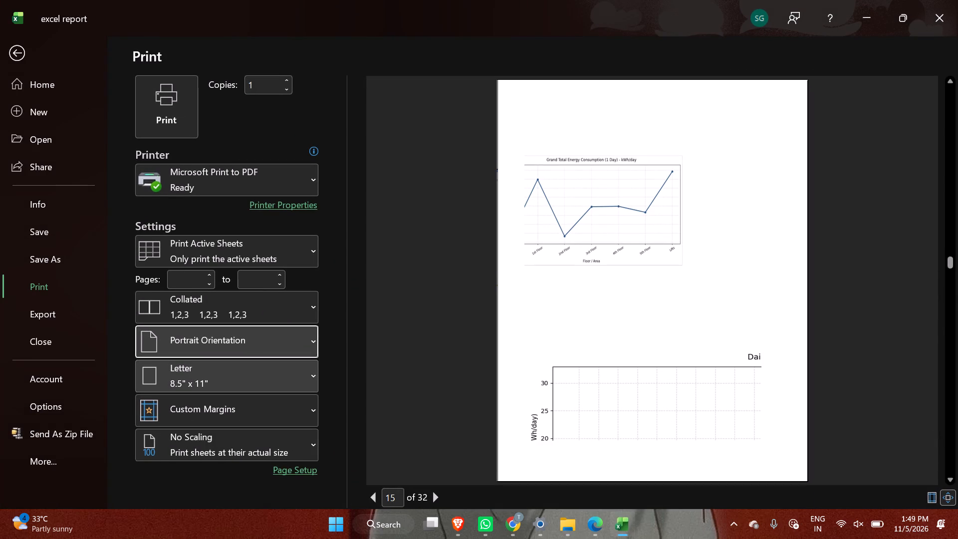
left_click(283, 384)
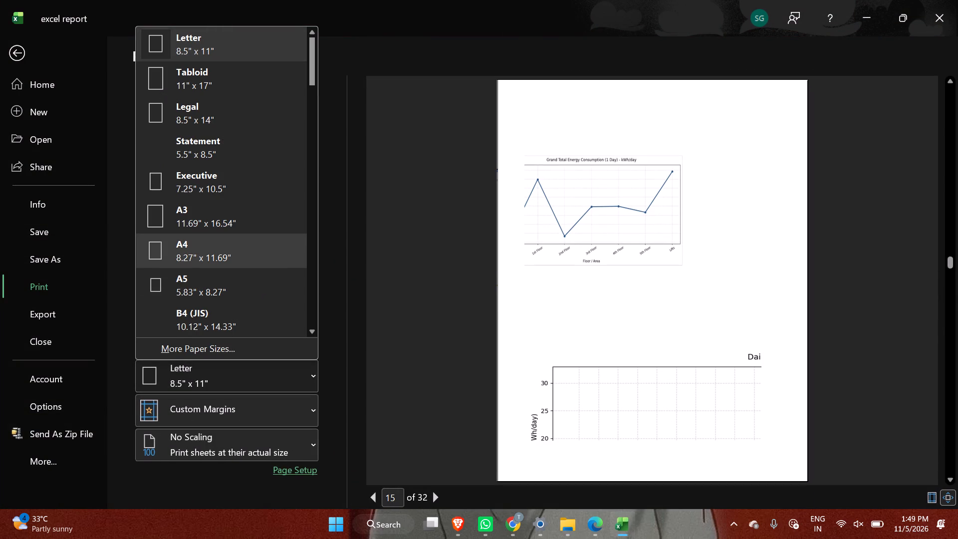
left_click(231, 247)
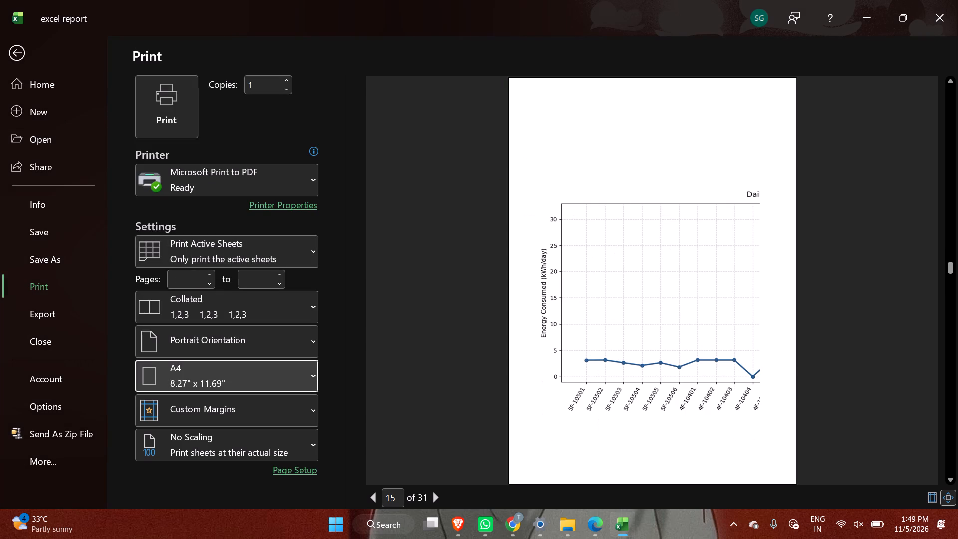
left_click(283, 377)
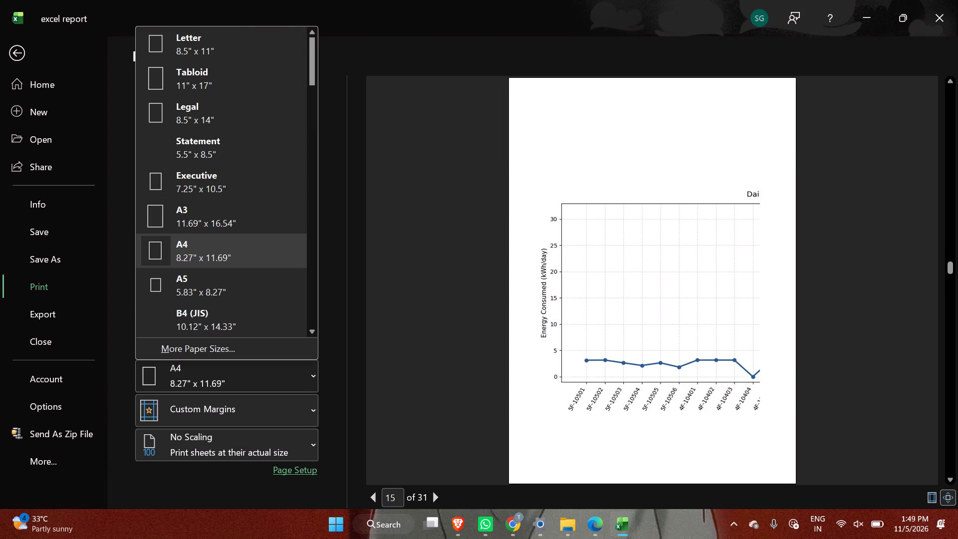
left_click(255, 254)
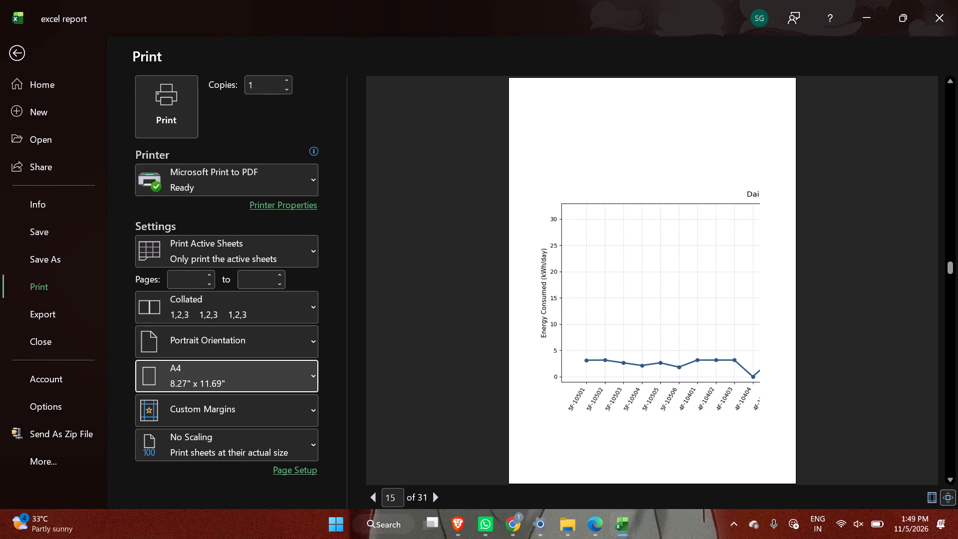
left_click(20, 54)
Shrink the Daily Energy Consumption per Room chart picture beside the room-wise table on the 1day sheet.
scroll(328, 308, "down", 1)
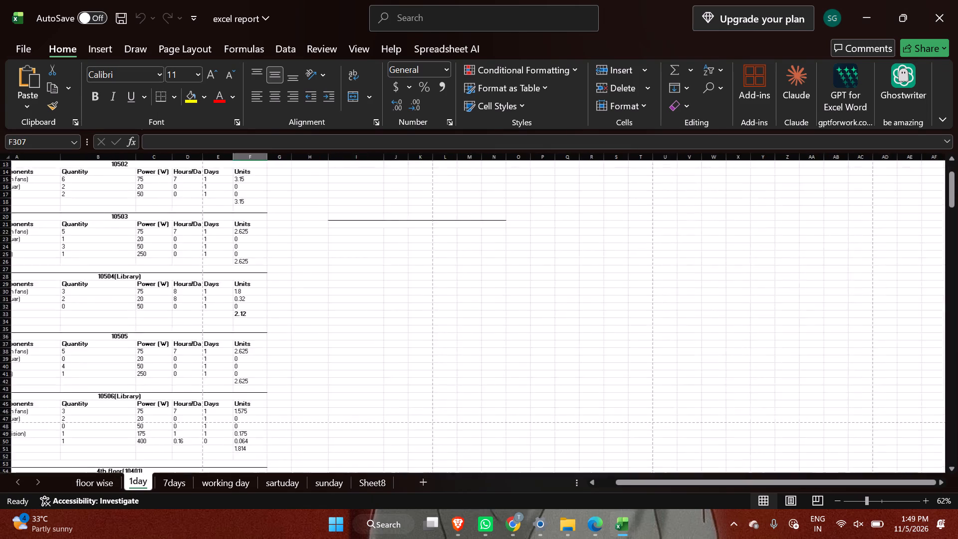
scroll(328, 308, "down", 8)
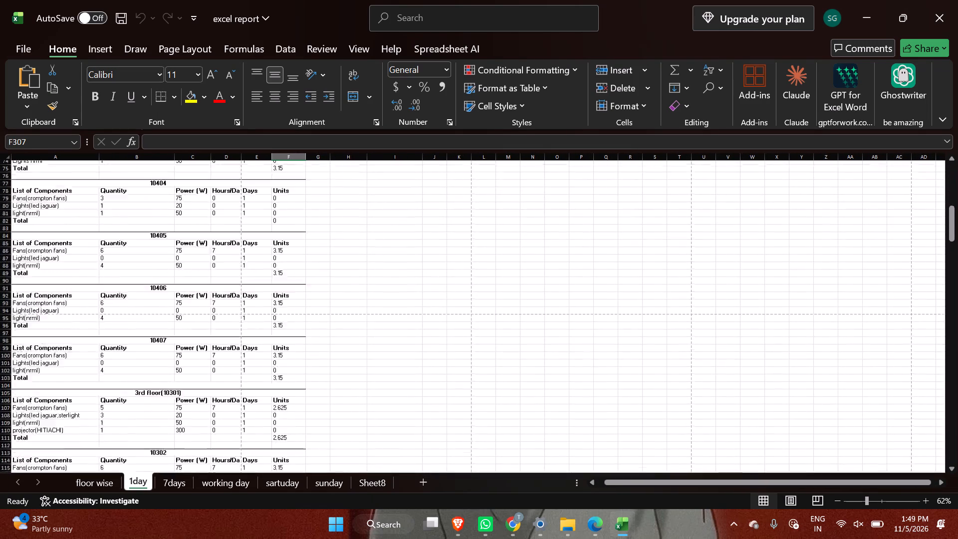
scroll(328, 308, "down", 9)
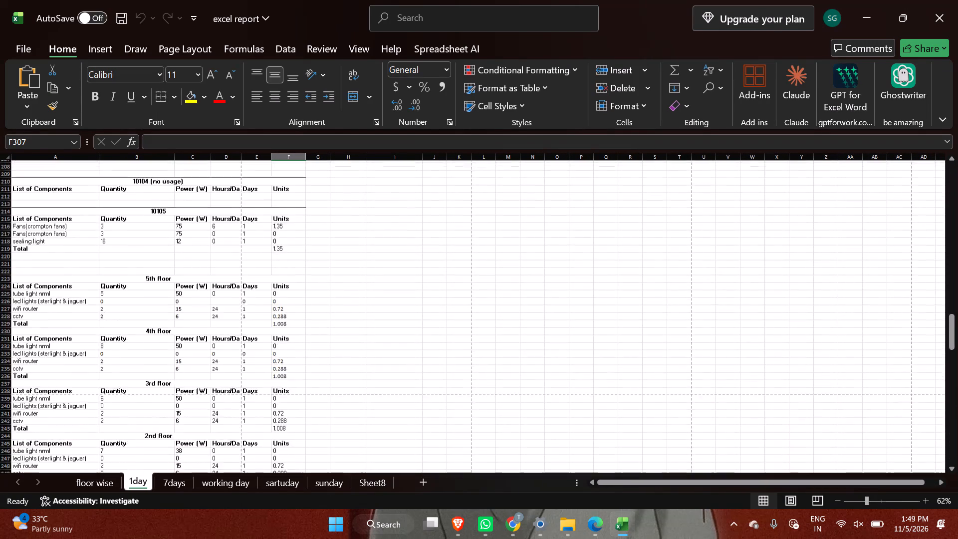
scroll(328, 308, "down", 4)
scroll(328, 308, "up", 1)
scroll(328, 308, "down", 1)
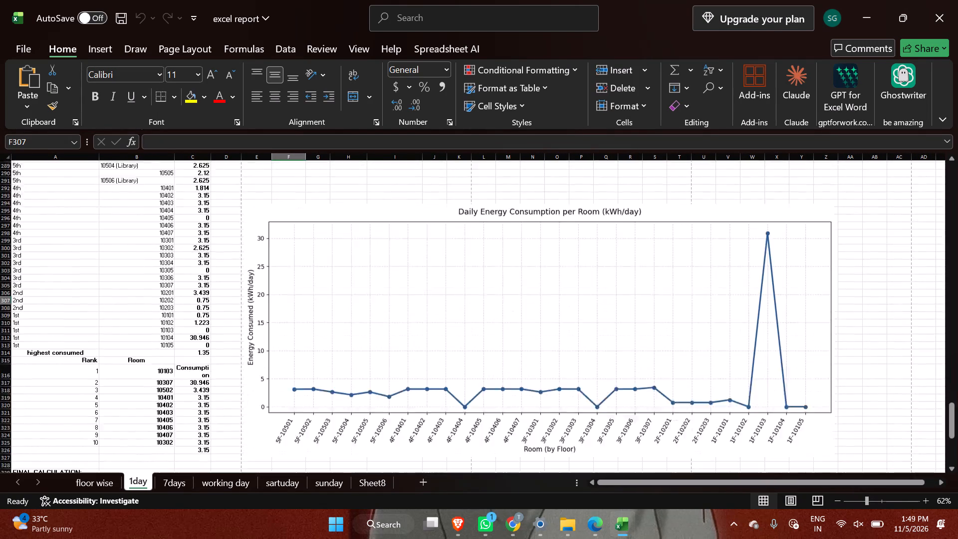
scroll(328, 308, "down", 2)
scroll(353, 281, "up", 2)
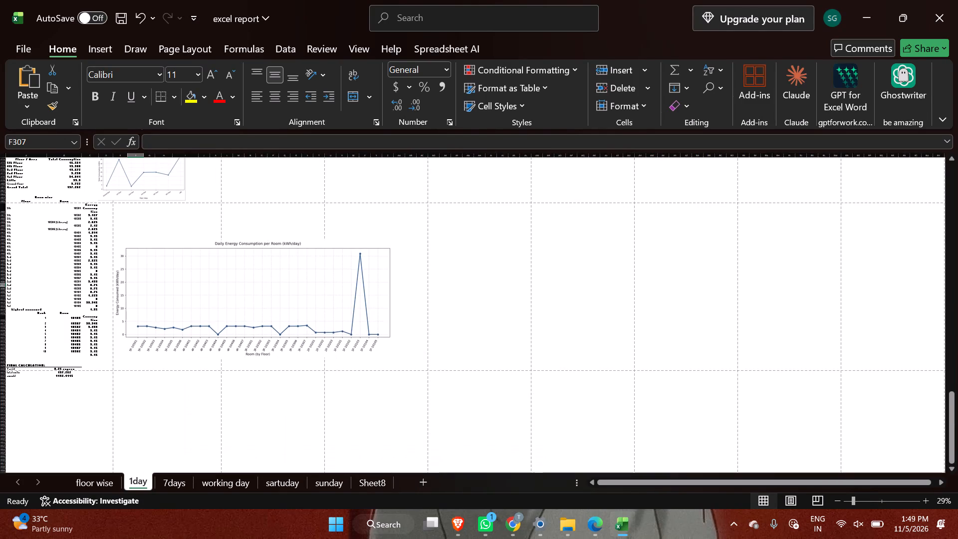
left_click(353, 281)
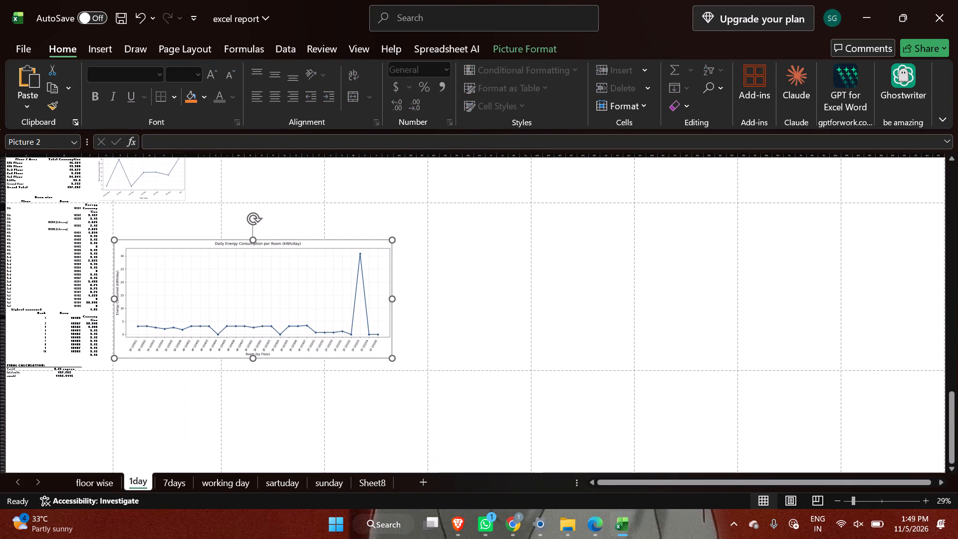
left_click_drag(390, 357, 268, 293)
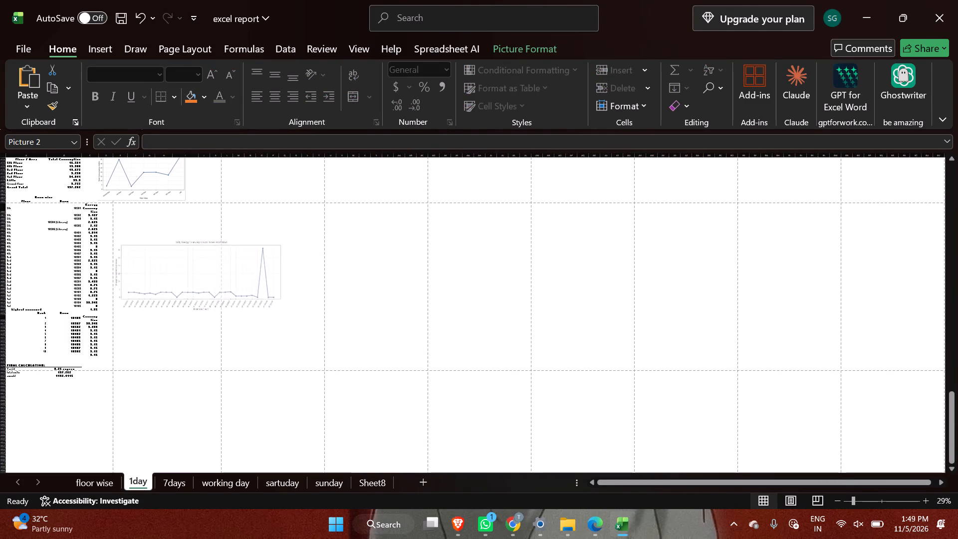
left_click_drag(268, 293, 257, 290)
Move the per-room chart below the FINAL CALCULATION table and reduce its size to fit within the first page's width.
left_click_drag(204, 274, 98, 409)
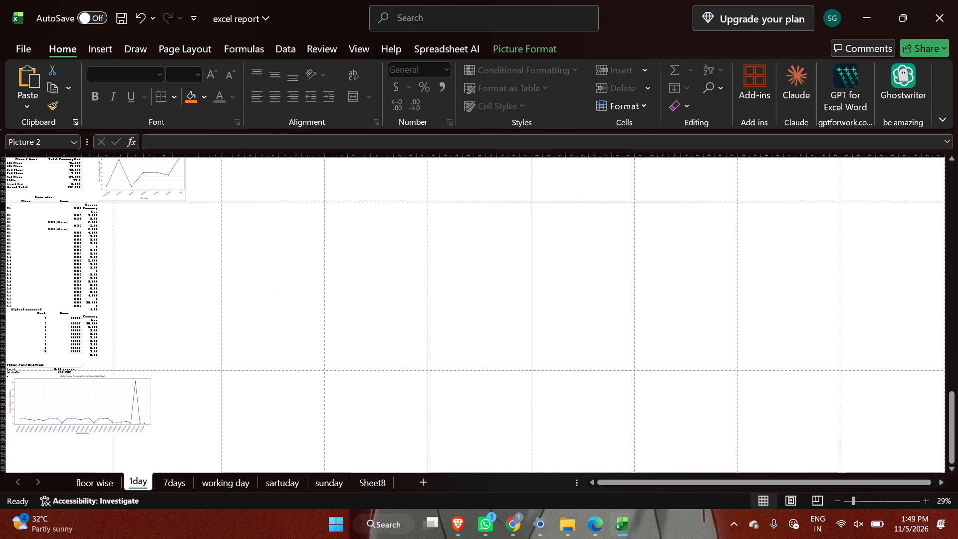
left_click_drag(98, 409, 95, 420)
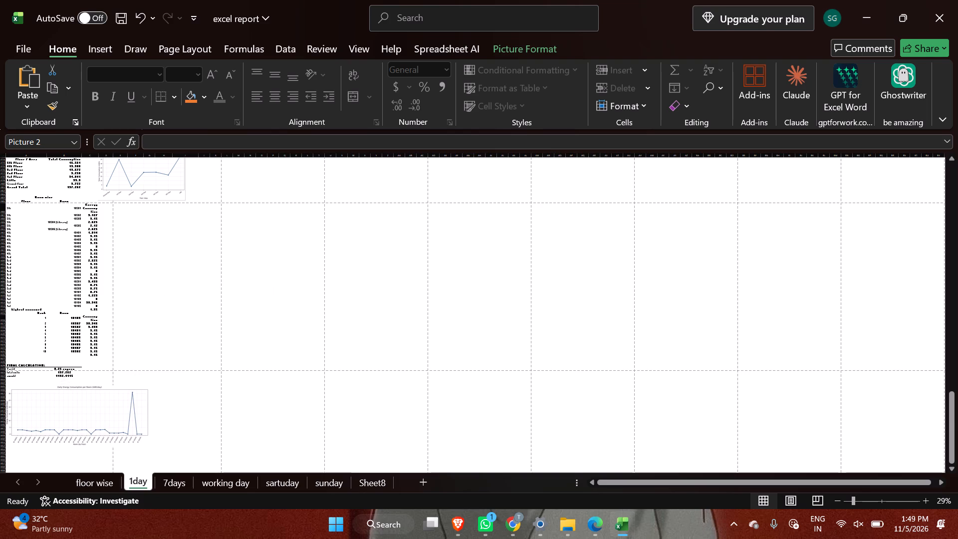
left_click_drag(95, 420, 94, 421)
left_click_drag(148, 449, 122, 449)
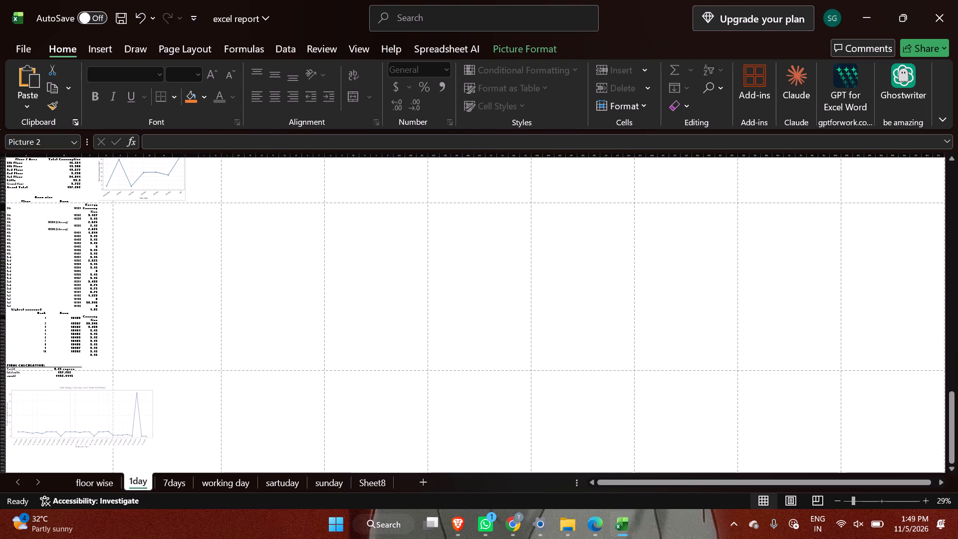
left_click_drag(122, 449, 99, 438)
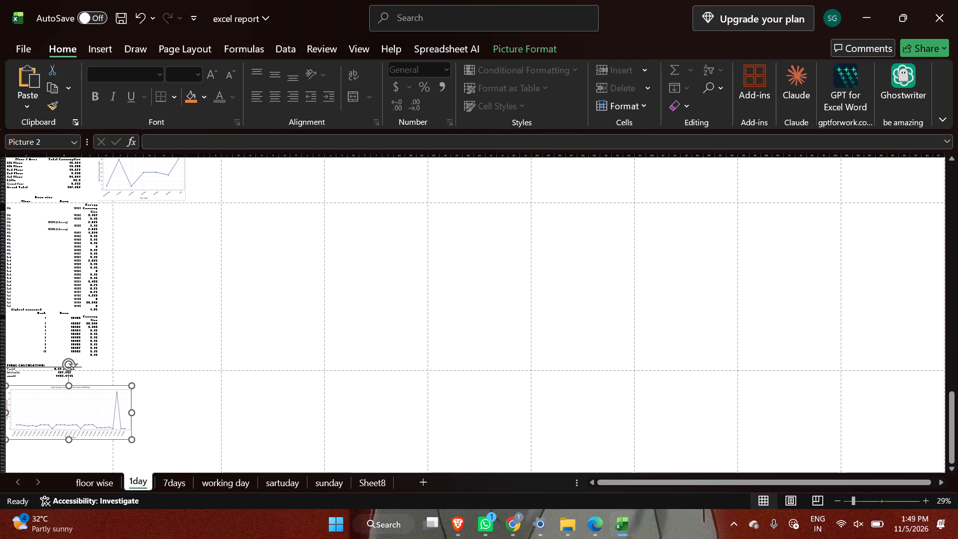
left_click_drag(129, 413, 95, 413)
left_click(95, 413)
left_click_drag(95, 413, 105, 413)
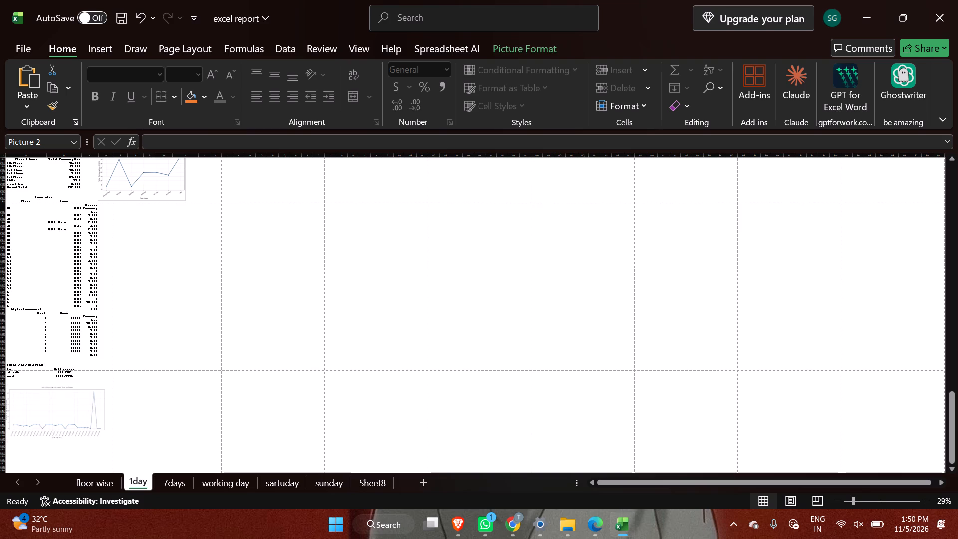
left_click_drag(105, 413, 110, 414)
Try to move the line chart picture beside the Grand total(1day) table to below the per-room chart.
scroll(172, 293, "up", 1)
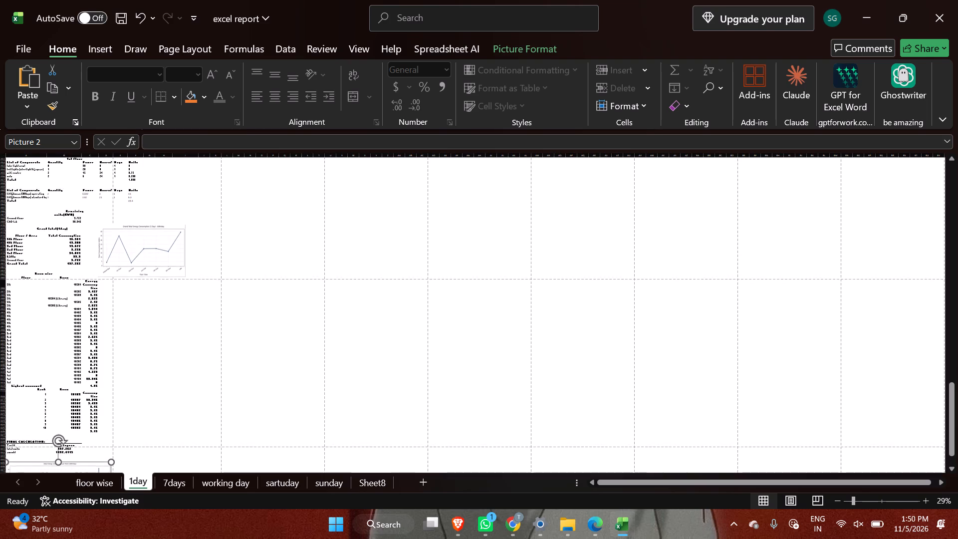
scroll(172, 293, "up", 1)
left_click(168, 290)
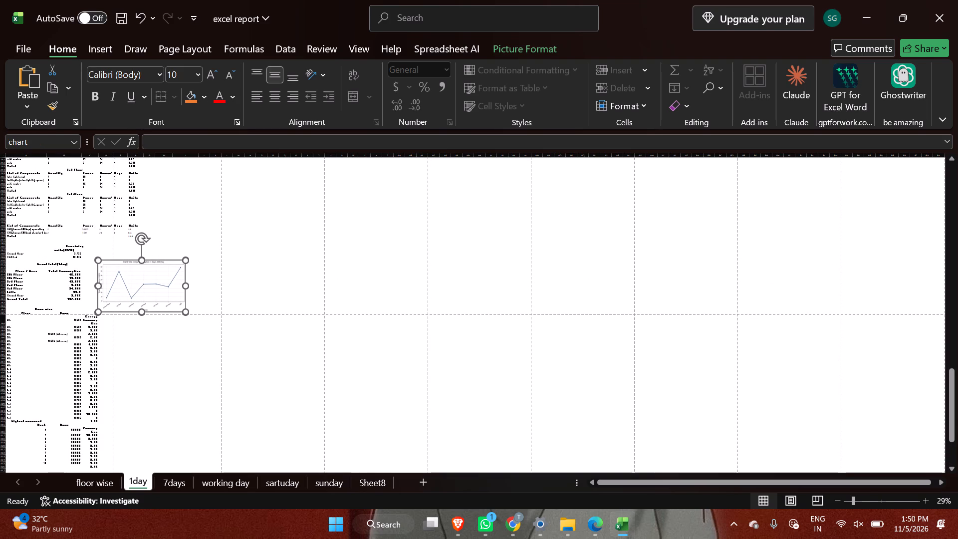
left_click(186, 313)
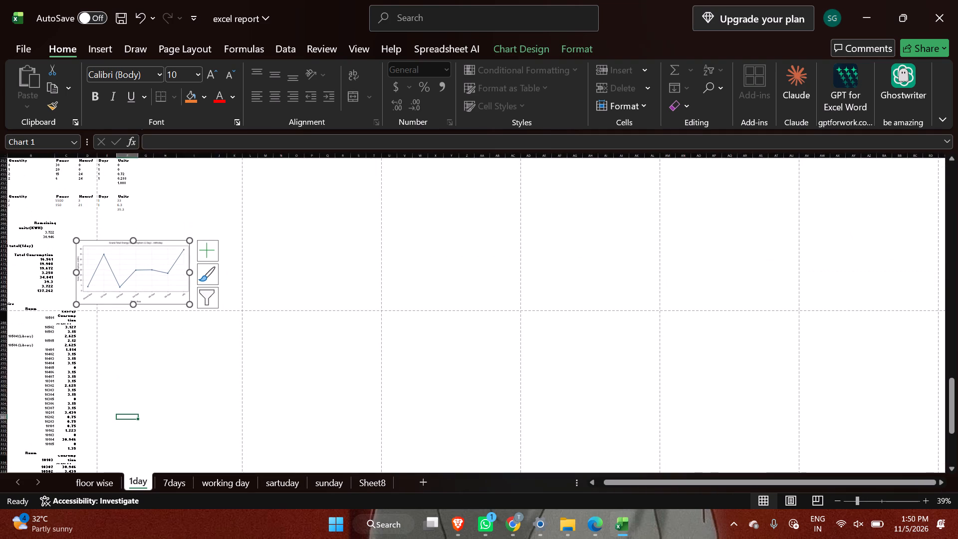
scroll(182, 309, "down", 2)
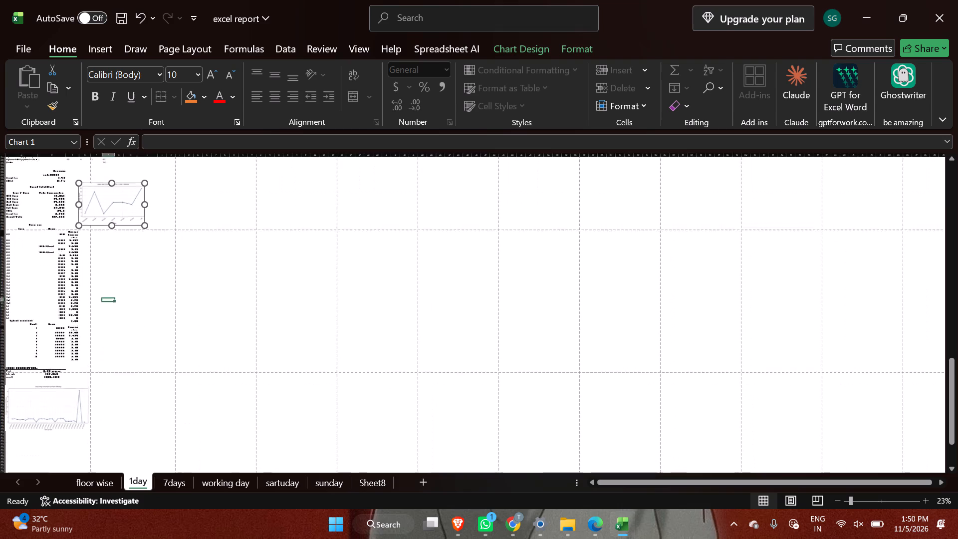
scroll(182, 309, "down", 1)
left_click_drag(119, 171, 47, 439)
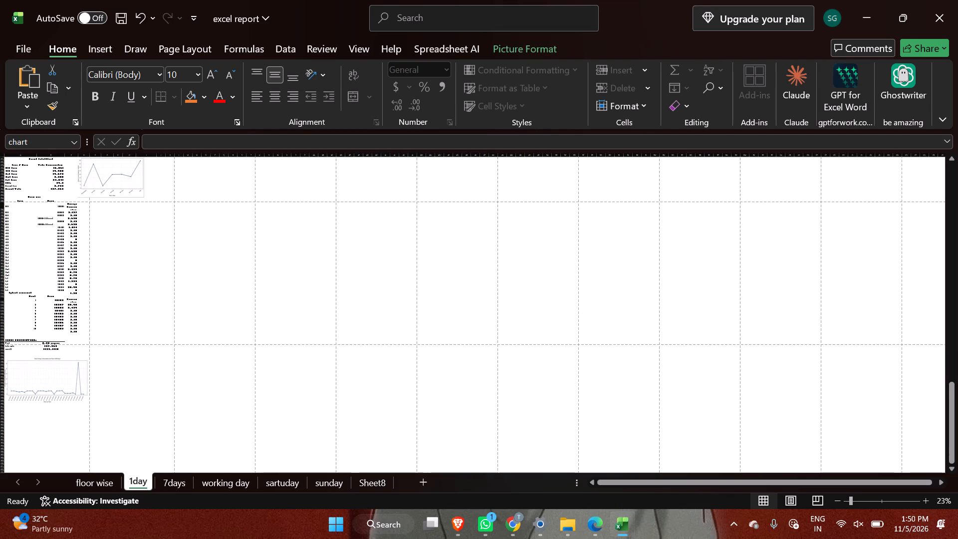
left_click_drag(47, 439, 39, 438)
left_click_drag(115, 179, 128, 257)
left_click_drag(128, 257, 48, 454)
Paste a copy of the grand total line chart below the per-room chart, aligned and enlarged to fill the first page's width.
scroll(141, 383, "down", 1)
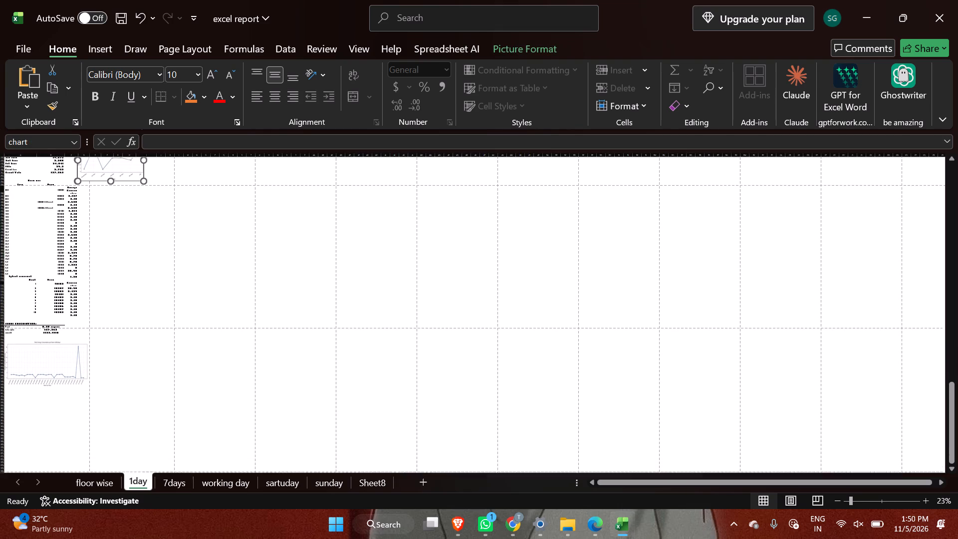
scroll(141, 383, "down", 1)
key("ctrl+c")
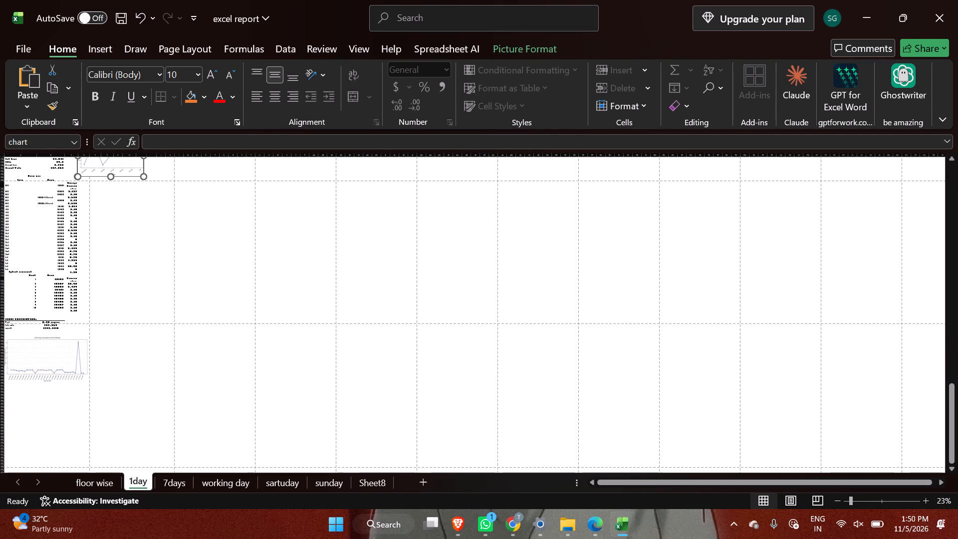
left_click(38, 405)
key("ctrl+v")
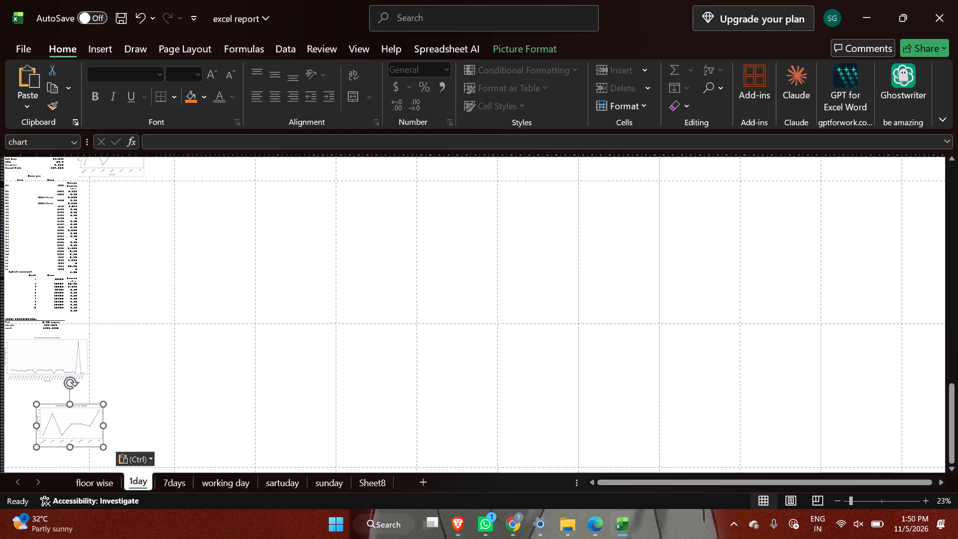
left_click_drag(76, 423, 49, 413)
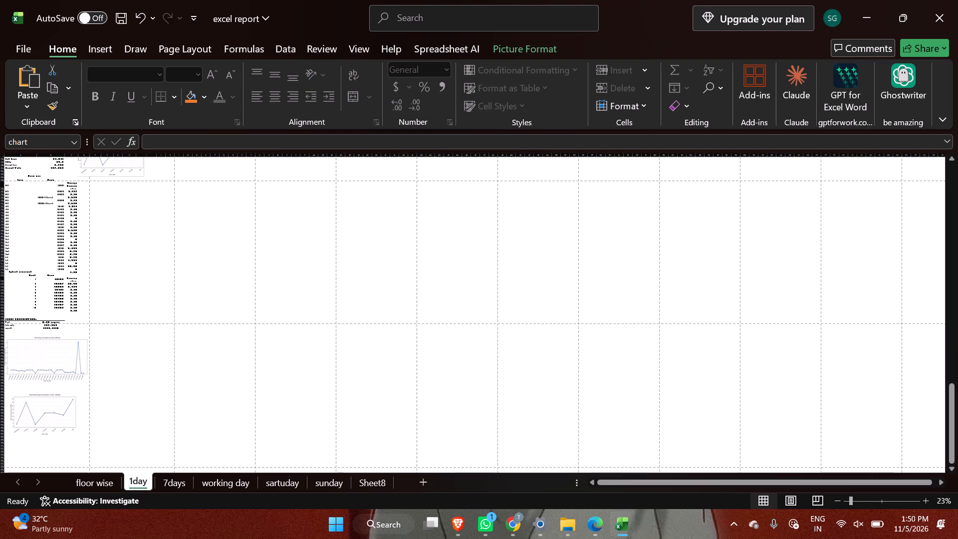
left_click_drag(78, 434, 86, 443)
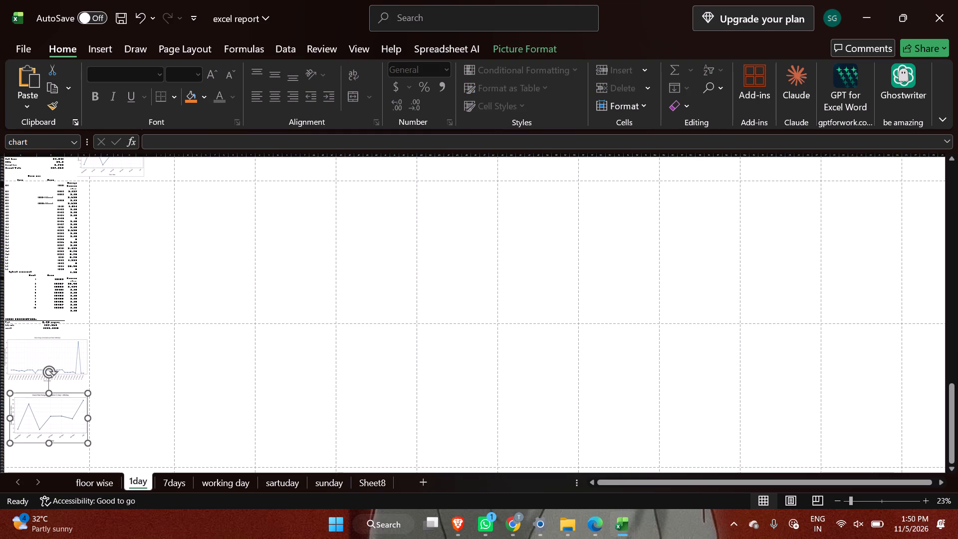
Delete the original line chart picture beside the Grand total(1day) table and the bar chart behind it.
scroll(155, 388, "up", 2)
left_click(120, 388)
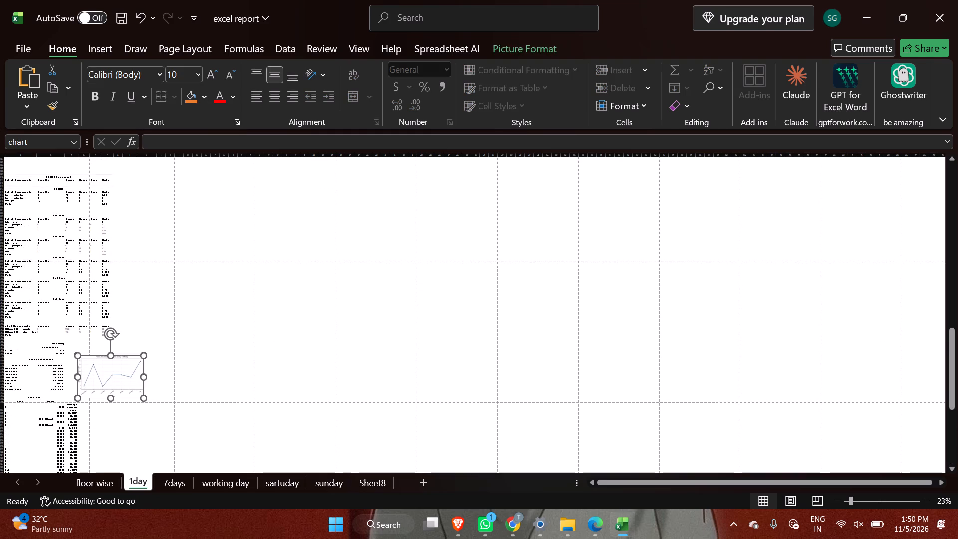
key("Delete")
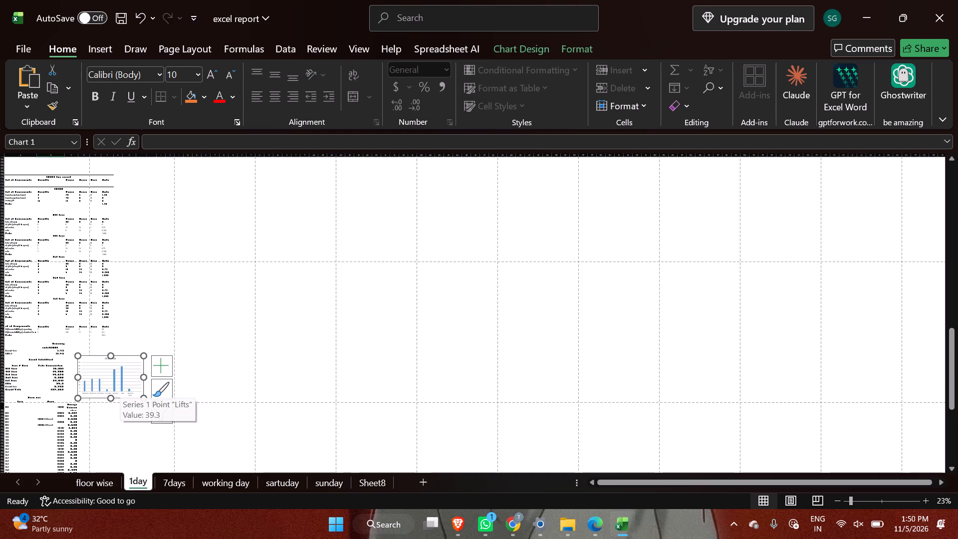
left_click(120, 388)
key("Delete")
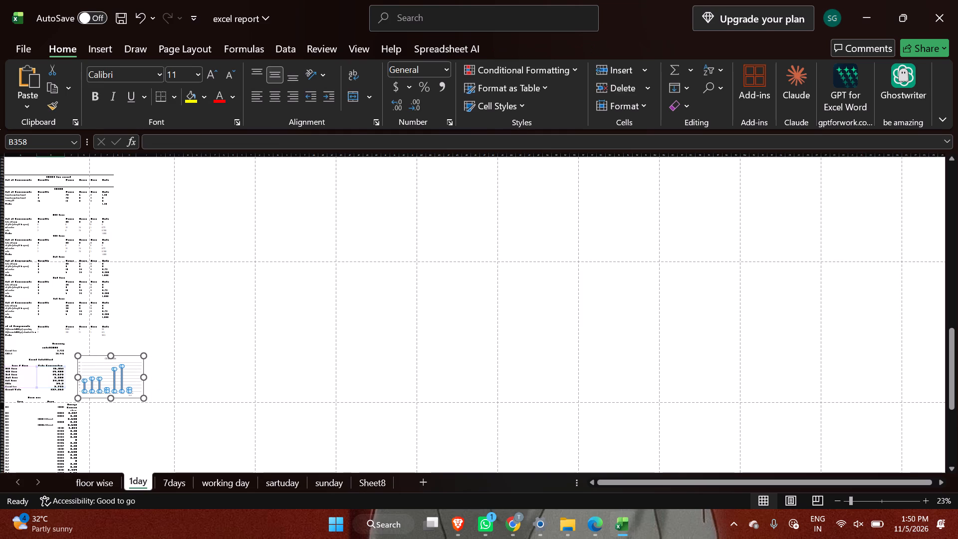
Print the 1day sheet with Microsoft Print to PDF in portrait A4.
scroll(120, 388, "up", 7)
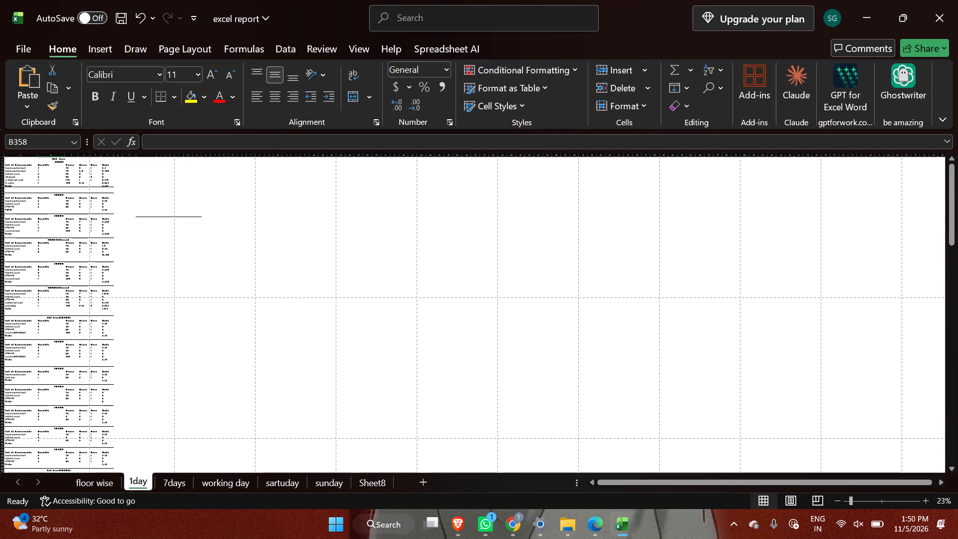
key("ctrl+p")
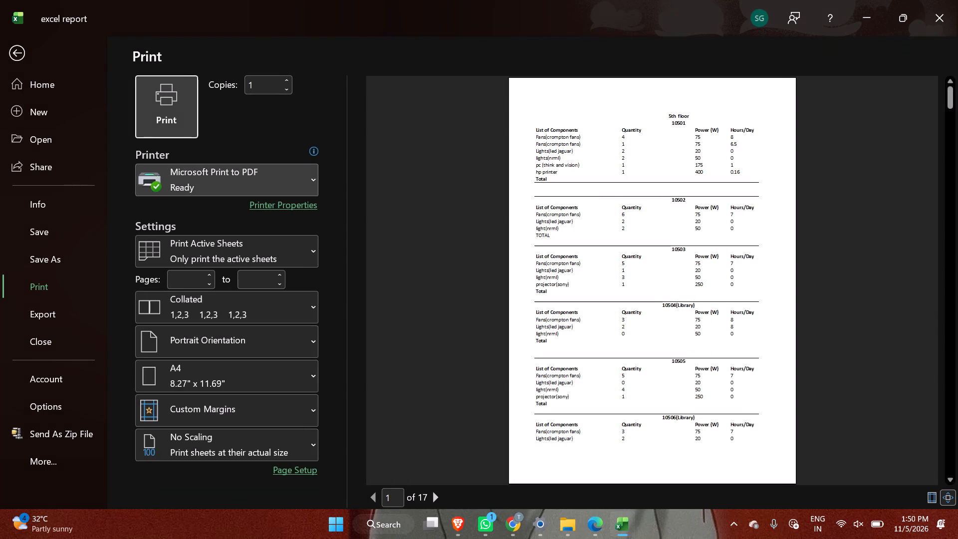
left_click(282, 169)
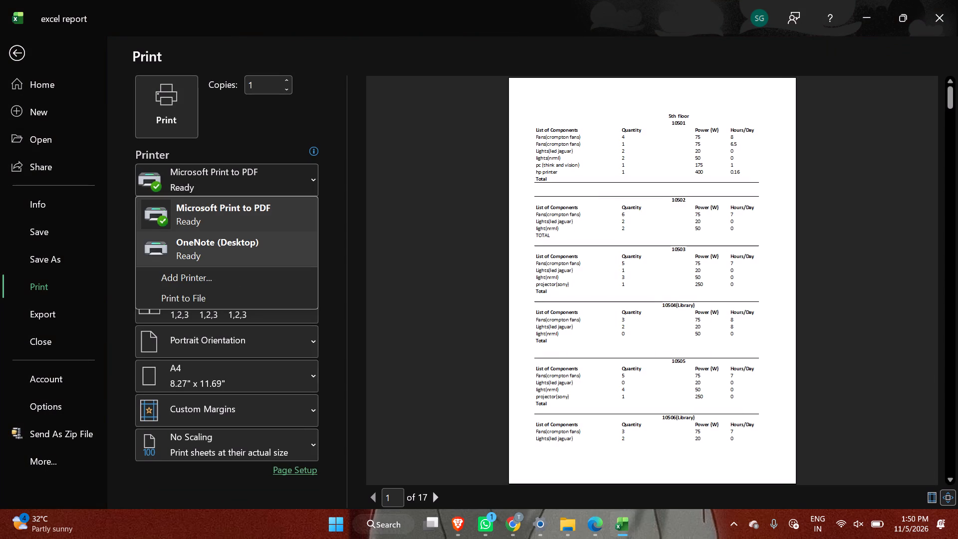
left_click(218, 169)
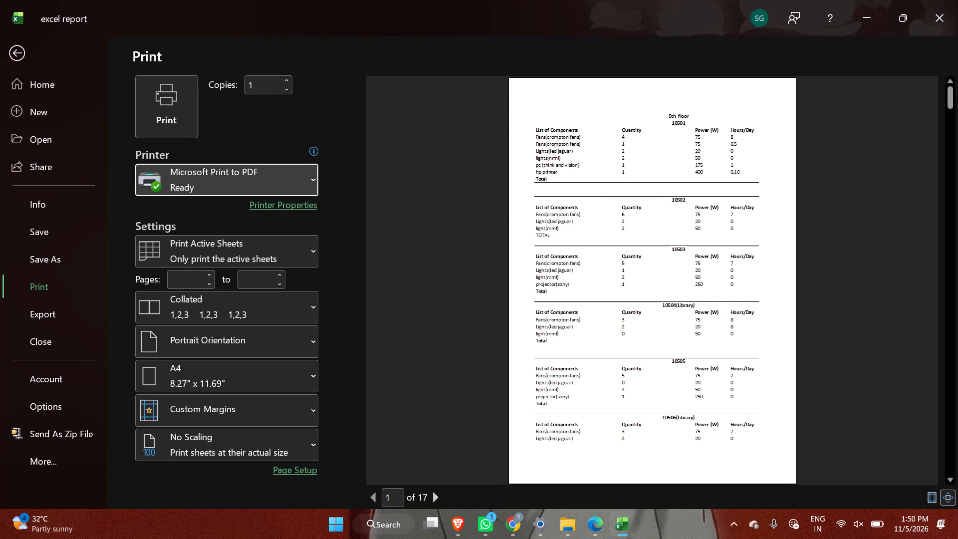
left_click(181, 122)
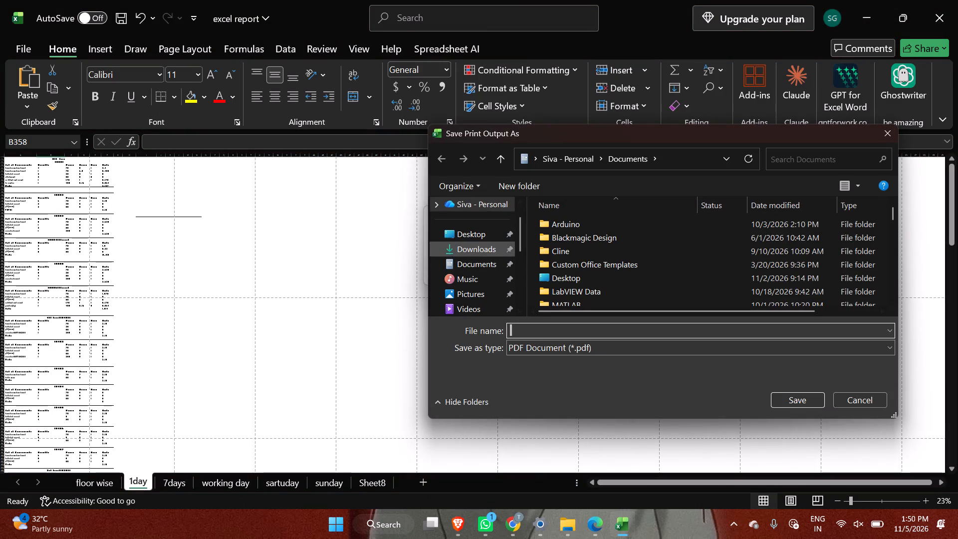
Save the print output in the Downloads folder as a PDF named day 1.
scroll(504, 246, "up", 2)
left_click(478, 274)
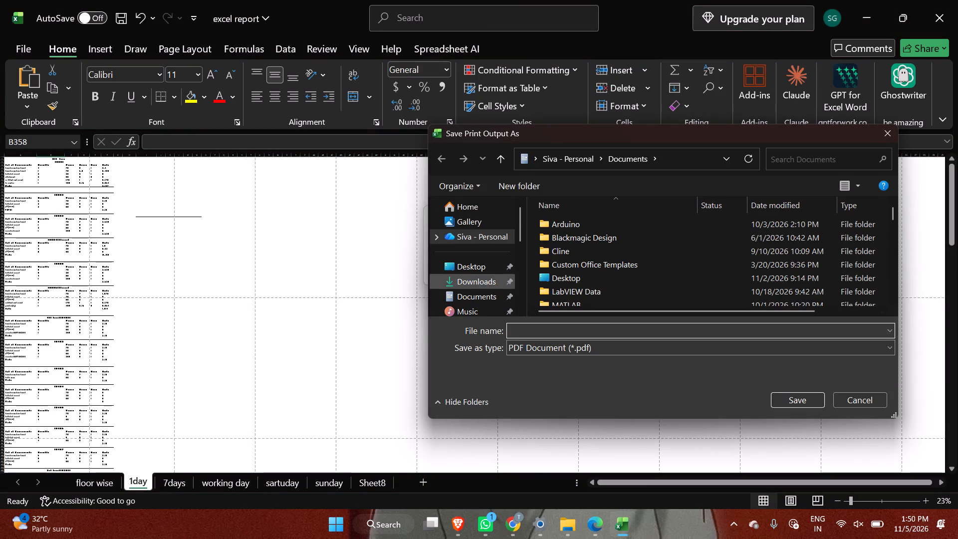
left_click(558, 348)
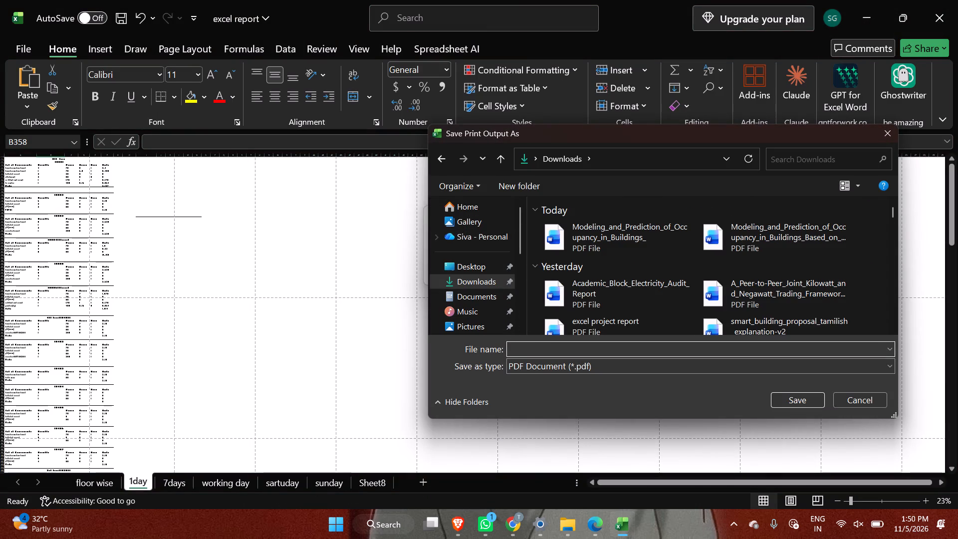
type("day")
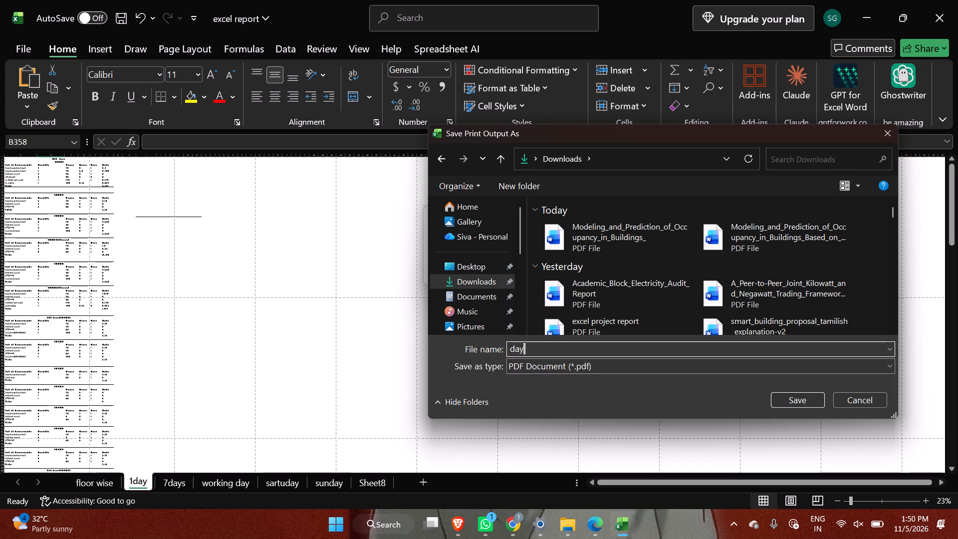
key("space")
key("1")
left_click(778, 398)
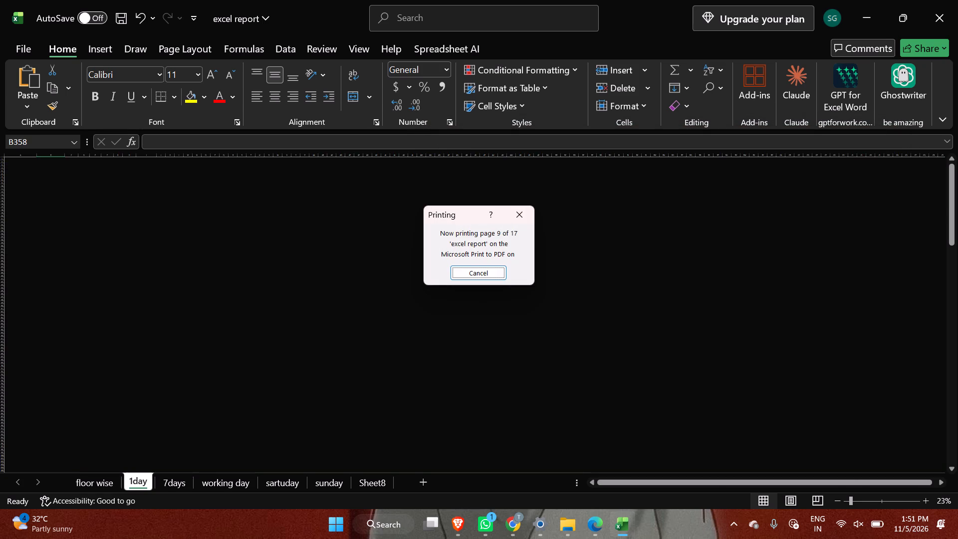
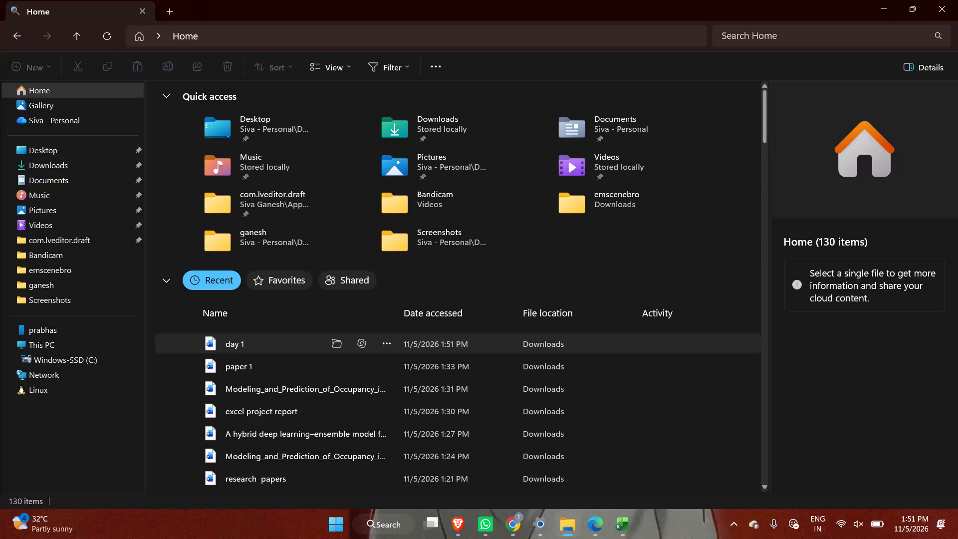
Open the day 1 PDF in Microsoft Edge and examine how the room tables are laid out across its first pages.
right_click(265, 346)
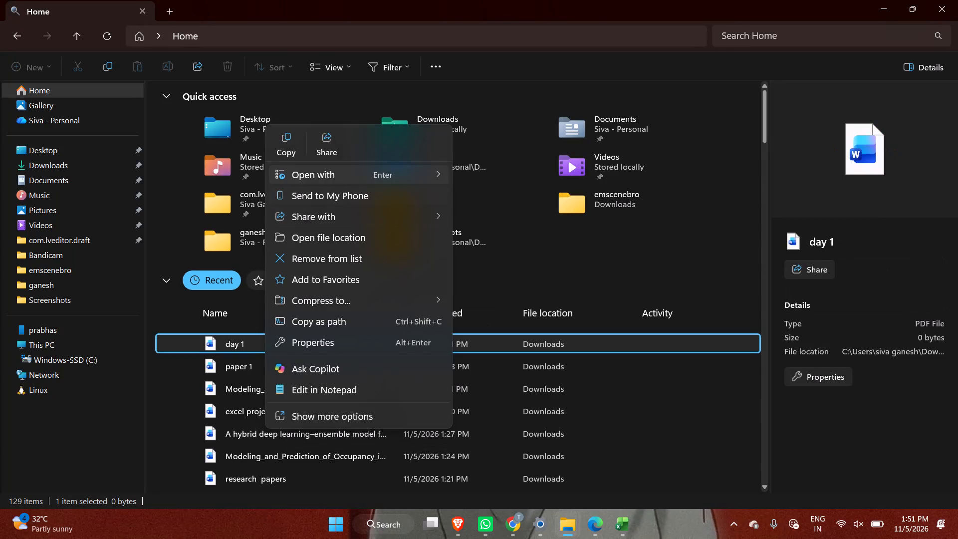
left_click(487, 238)
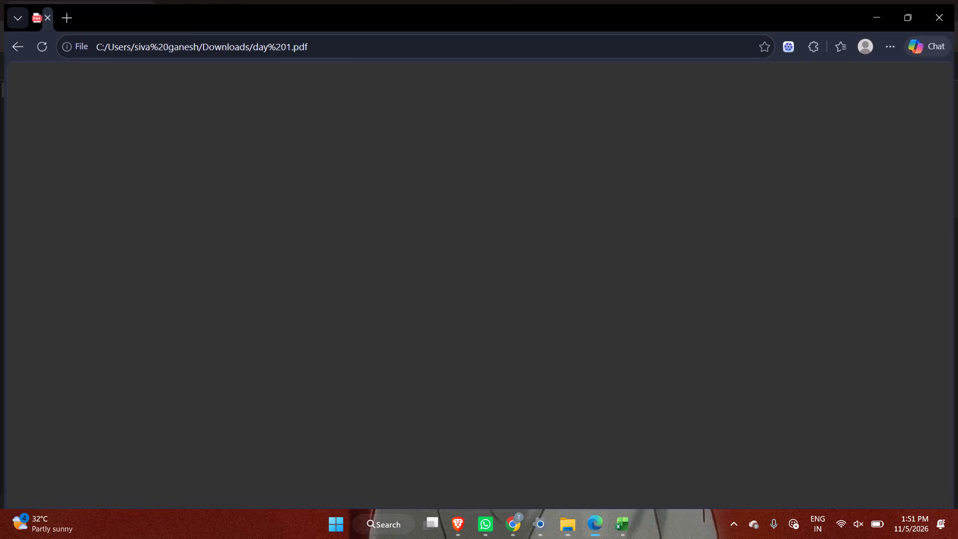
scroll(508, 260, "down", 4)
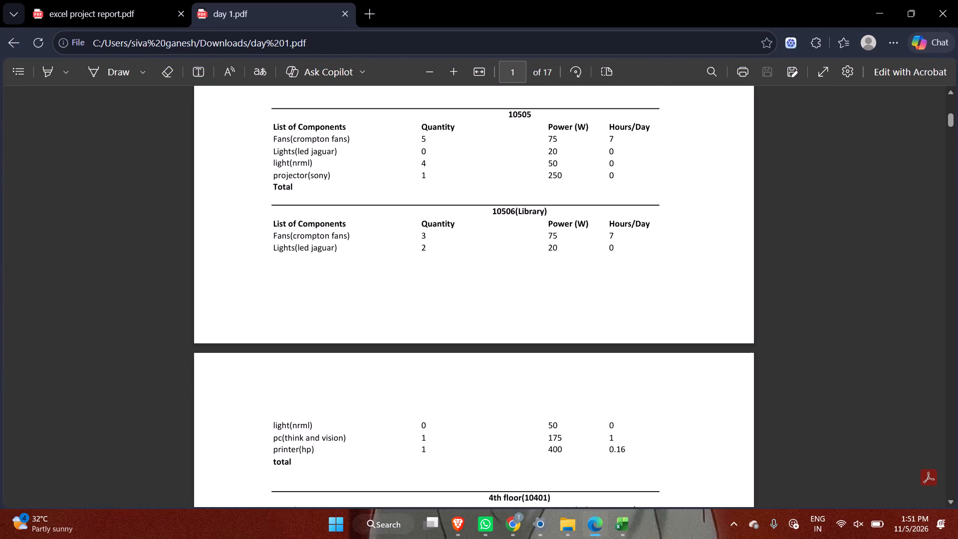
scroll(508, 260, "down", 7)
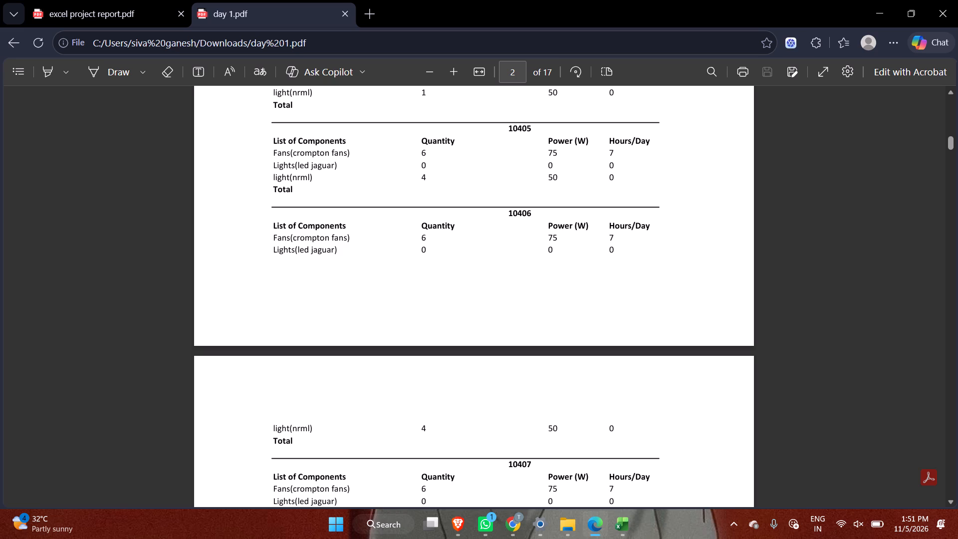
scroll(508, 260, "down", 2)
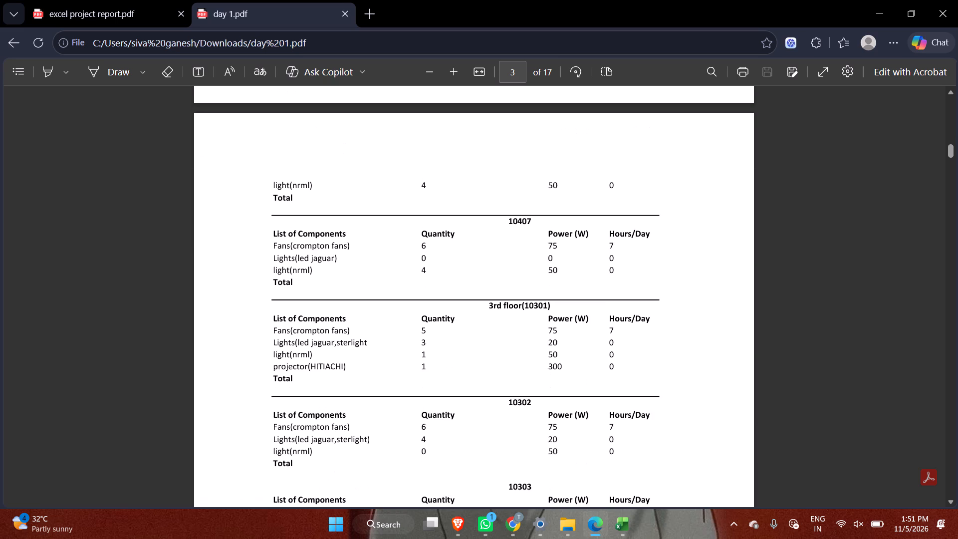
scroll(508, 260, "down", 1)
scroll(508, 260, "up", 3)
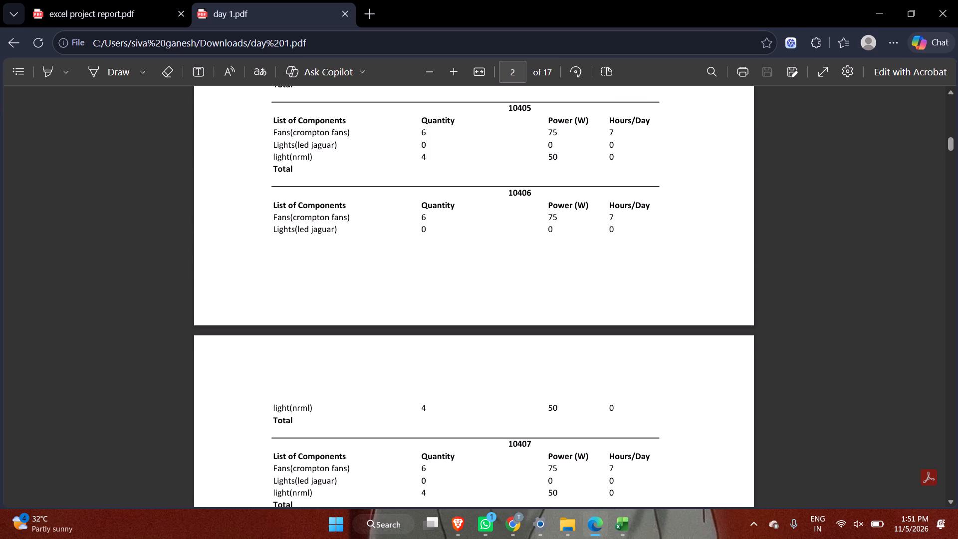
scroll(508, 260, "up", 3)
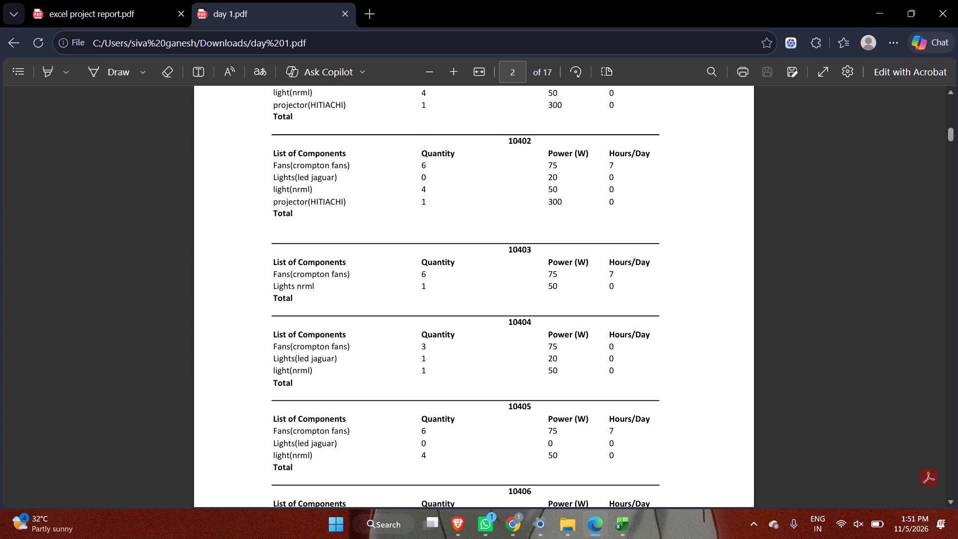
Switch to the excel report workbook in Excel and examine the 1day sheet's table columns against the page-break lines.
left_click(642, 524)
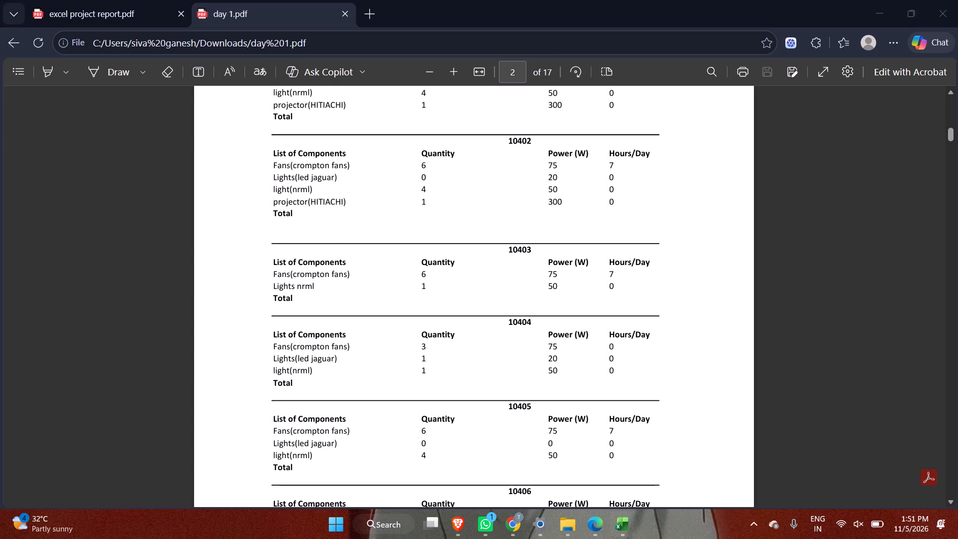
left_click(616, 520)
scroll(434, 392, "up", 2)
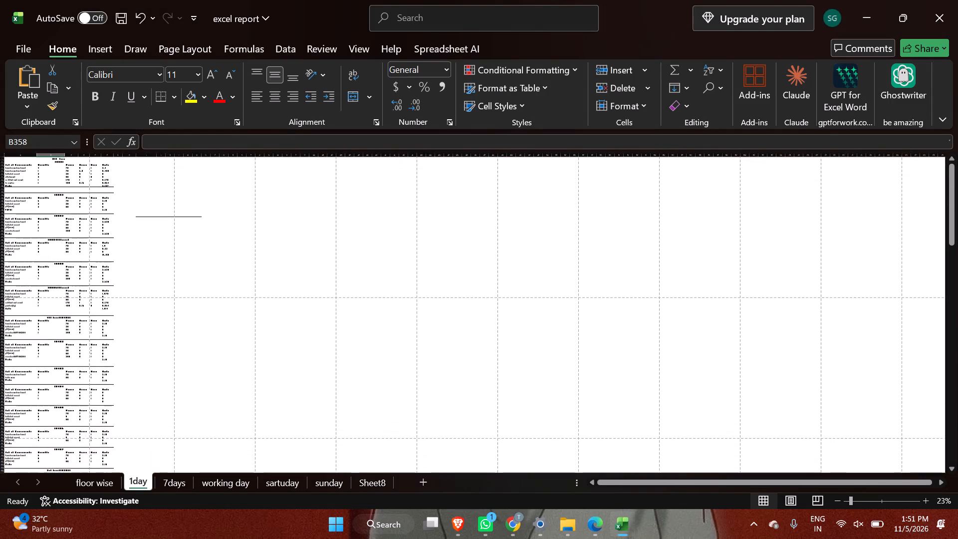
scroll(244, 316, "right", 6)
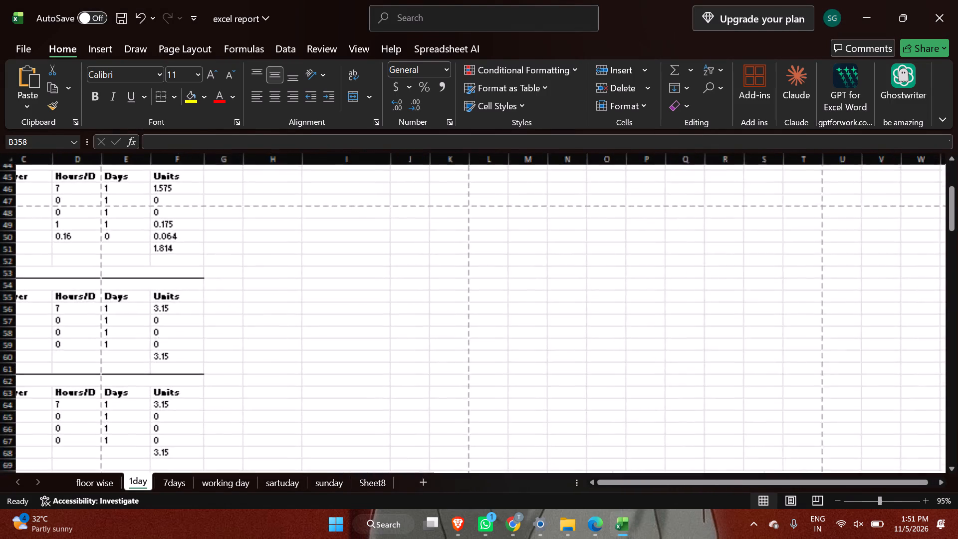
scroll(244, 316, "right", 3)
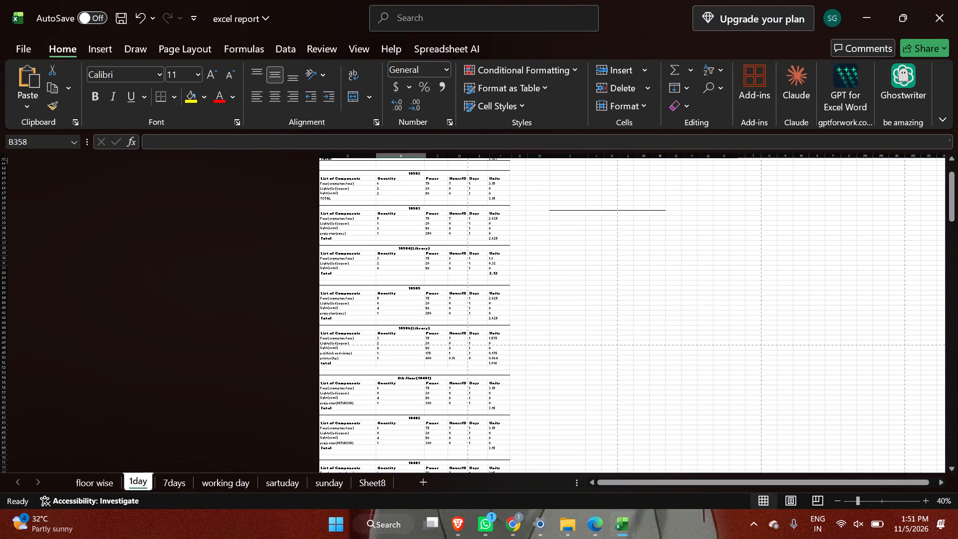
Return to the day 1 PDF in Edge, review it back to the first page, and minimise the PDF and workbook windows.
left_click(581, 522)
left_click(589, 522)
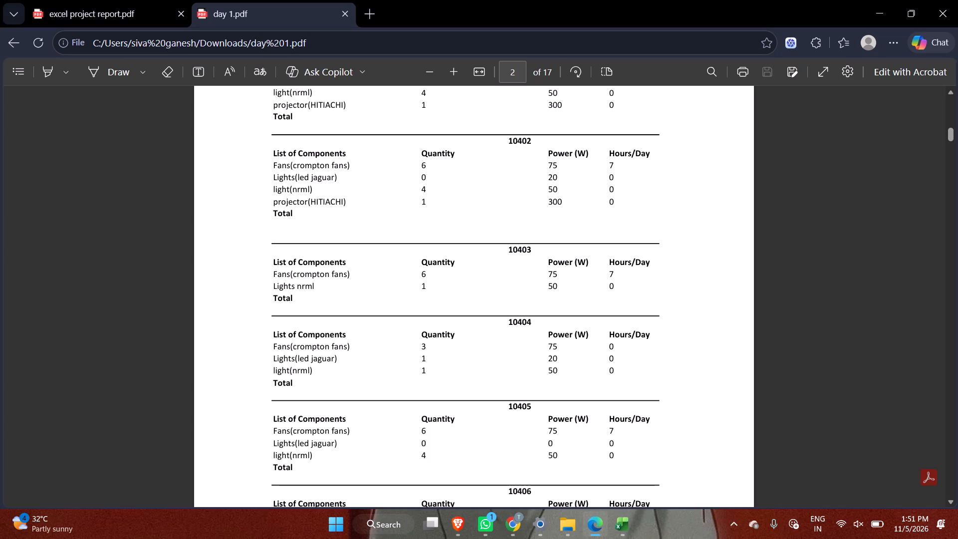
scroll(608, 427, "left", 1)
scroll(608, 427, "up", 3)
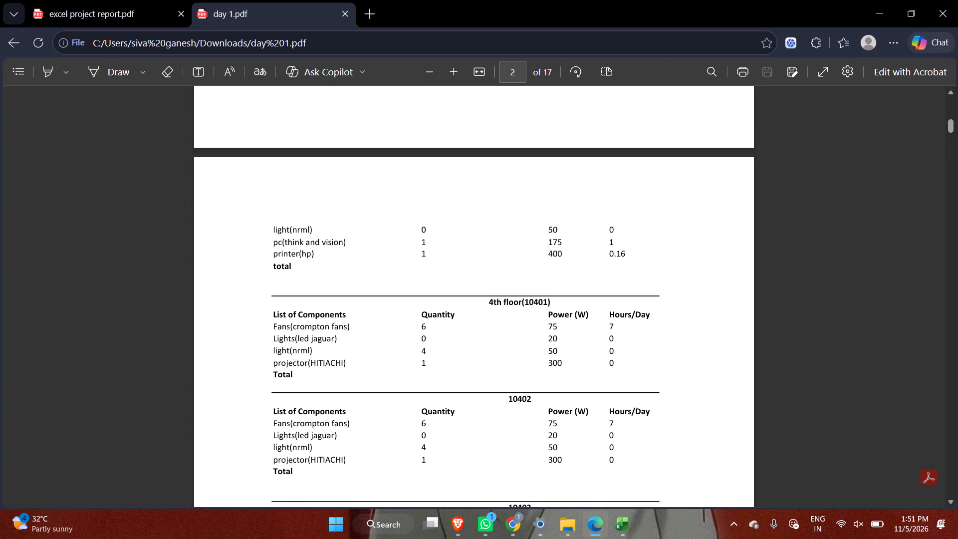
scroll(608, 427, "up", 4)
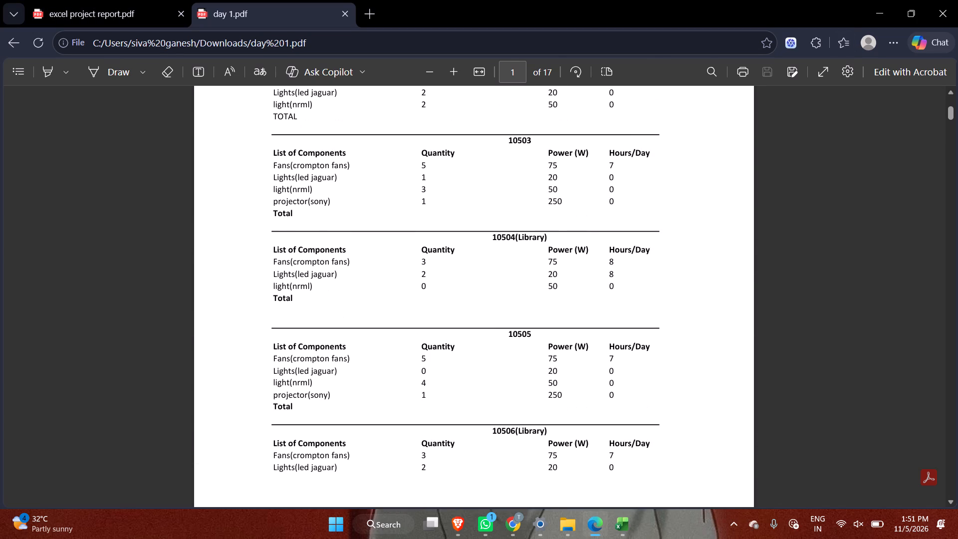
scroll(634, 257, "up", 10)
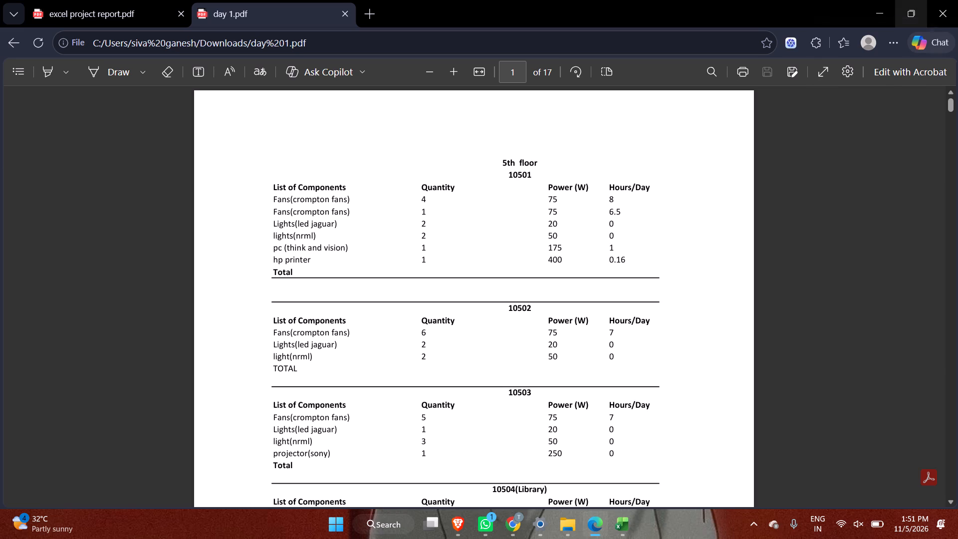
left_click(884, 10)
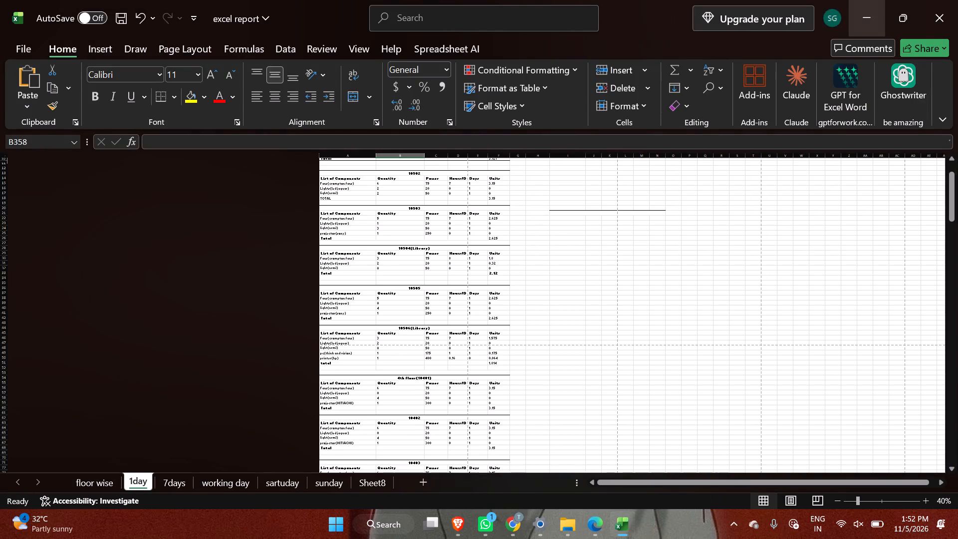
left_click(884, 10)
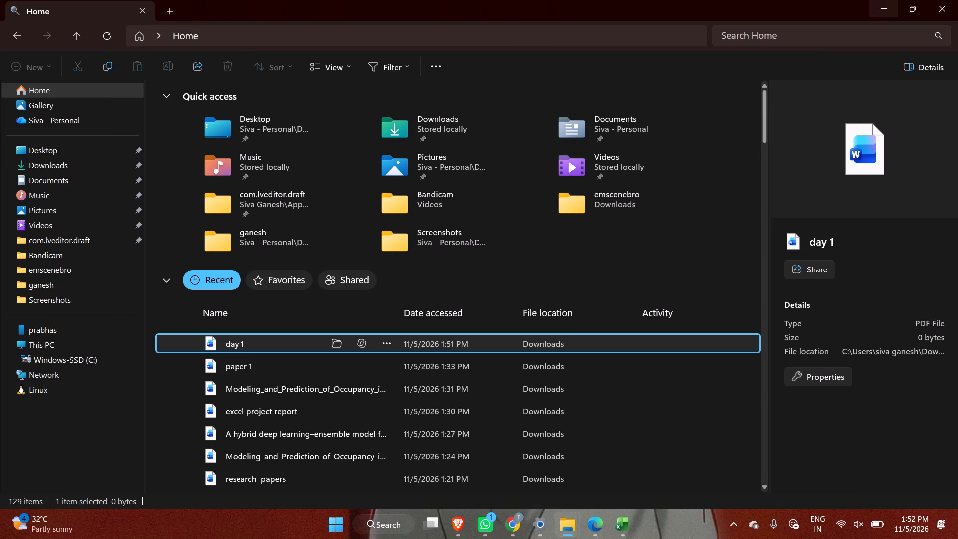
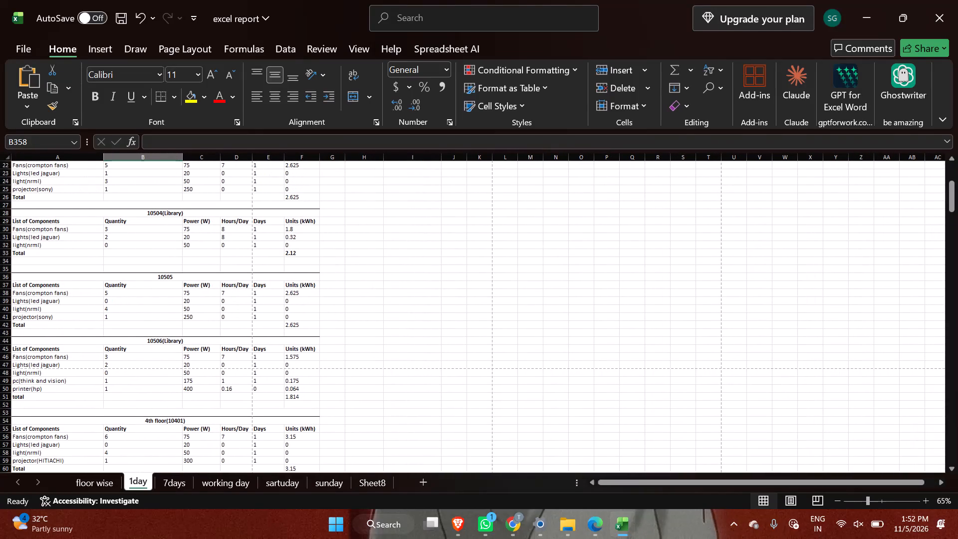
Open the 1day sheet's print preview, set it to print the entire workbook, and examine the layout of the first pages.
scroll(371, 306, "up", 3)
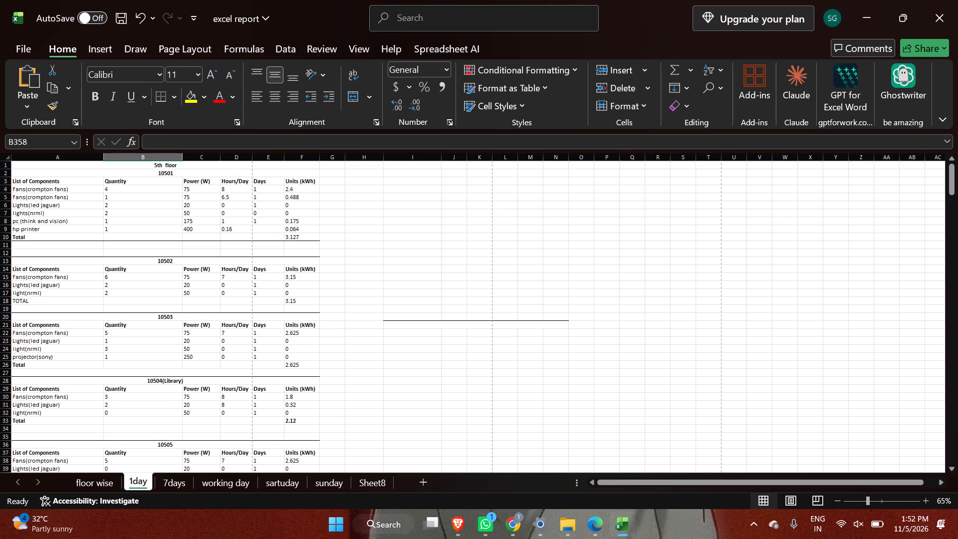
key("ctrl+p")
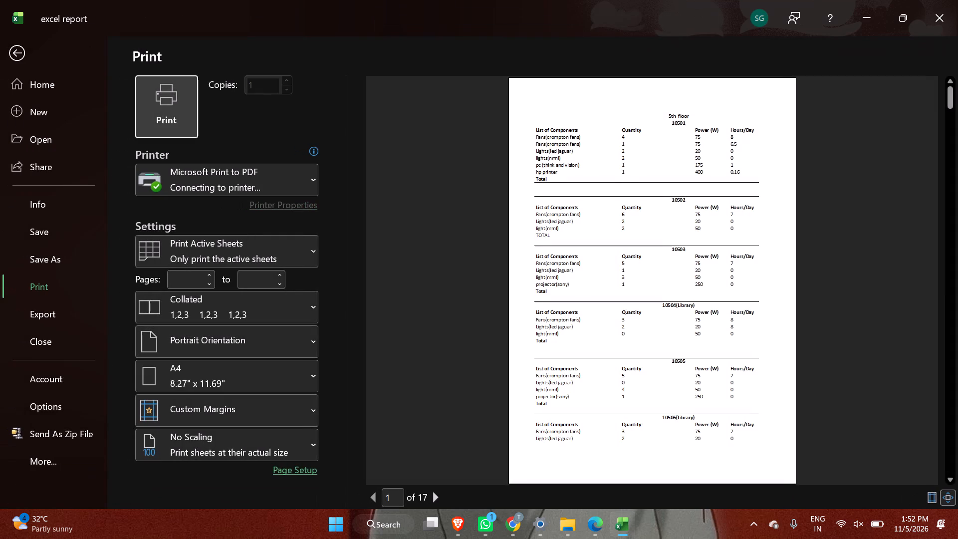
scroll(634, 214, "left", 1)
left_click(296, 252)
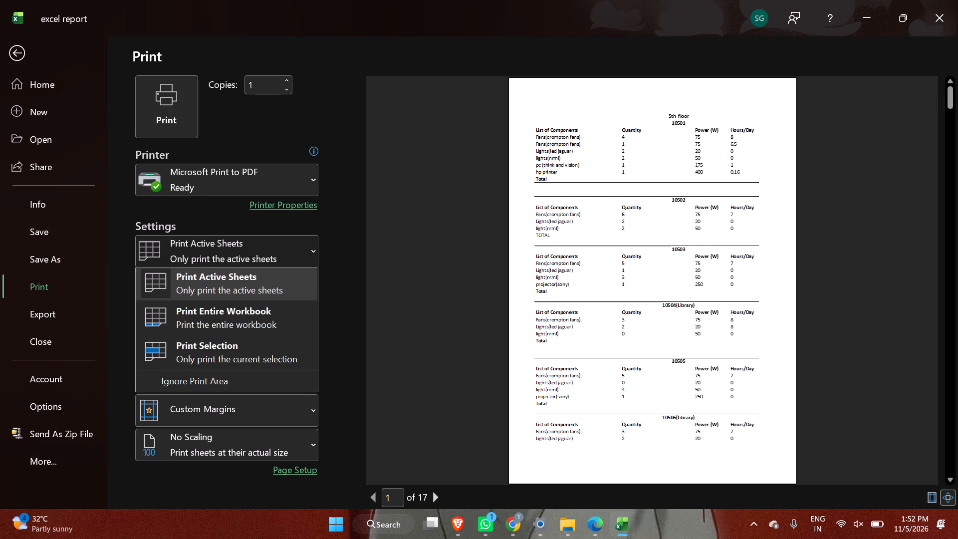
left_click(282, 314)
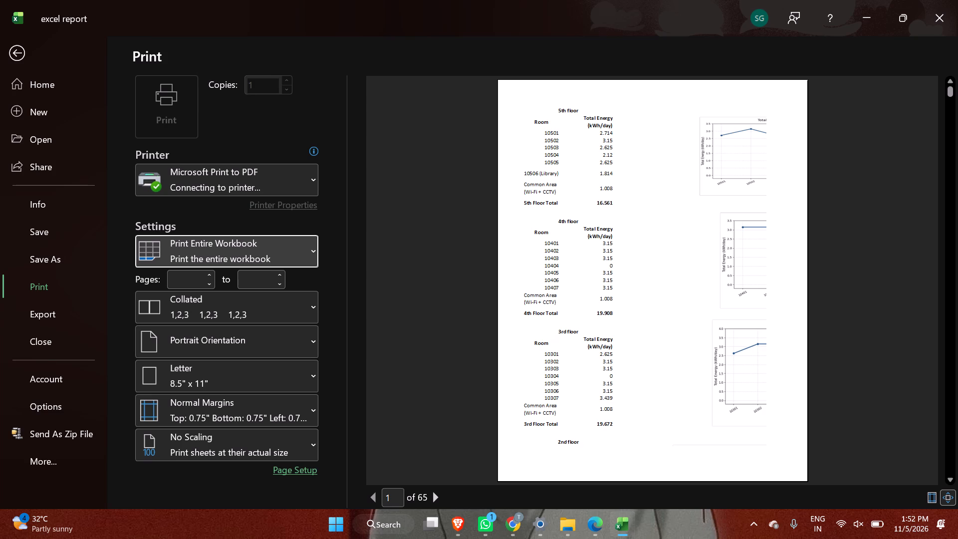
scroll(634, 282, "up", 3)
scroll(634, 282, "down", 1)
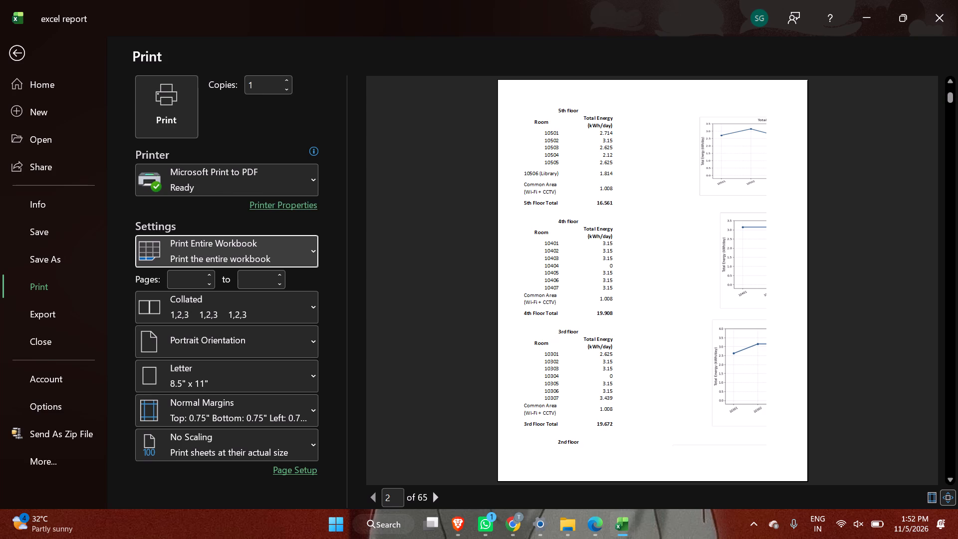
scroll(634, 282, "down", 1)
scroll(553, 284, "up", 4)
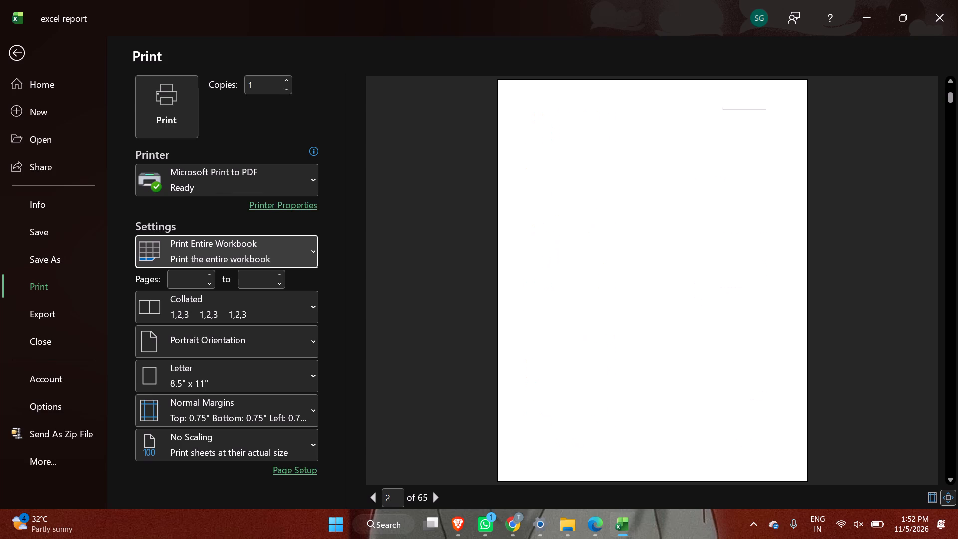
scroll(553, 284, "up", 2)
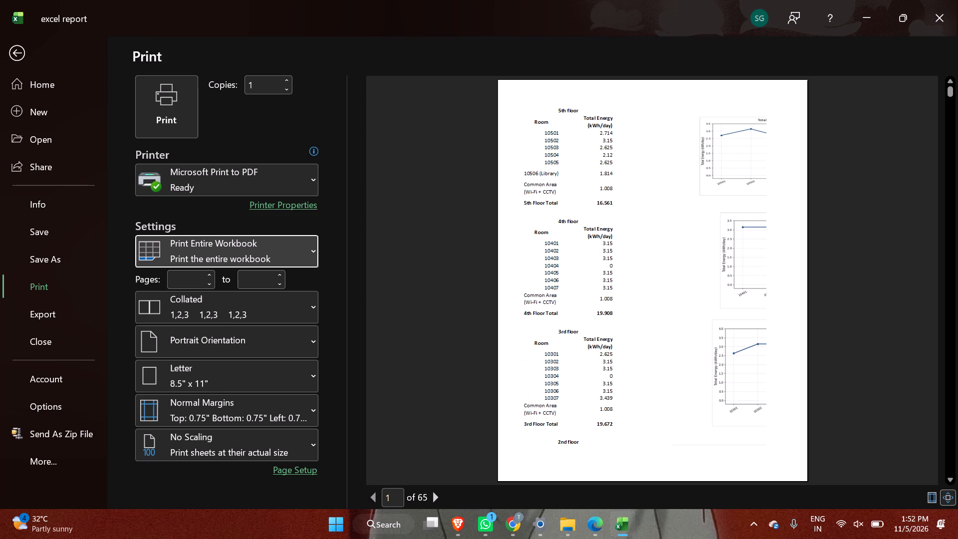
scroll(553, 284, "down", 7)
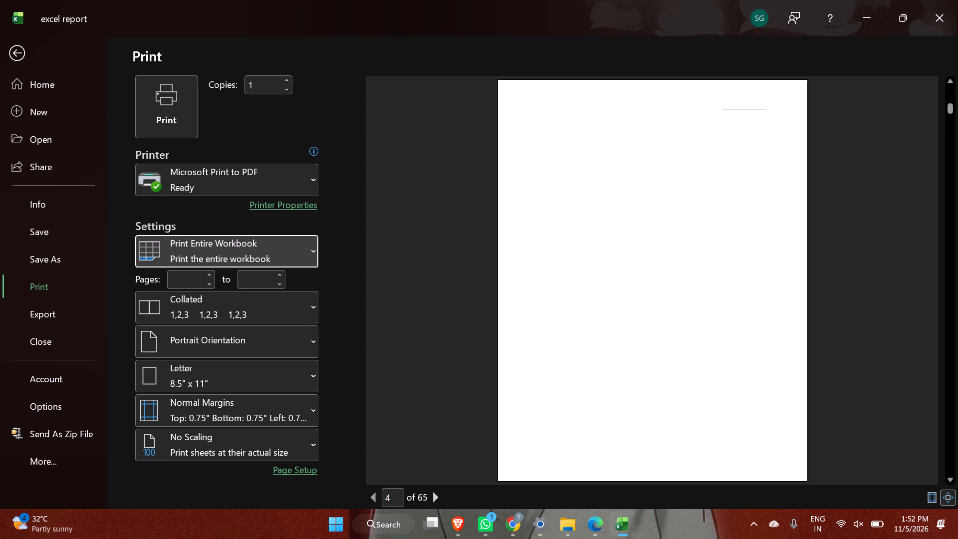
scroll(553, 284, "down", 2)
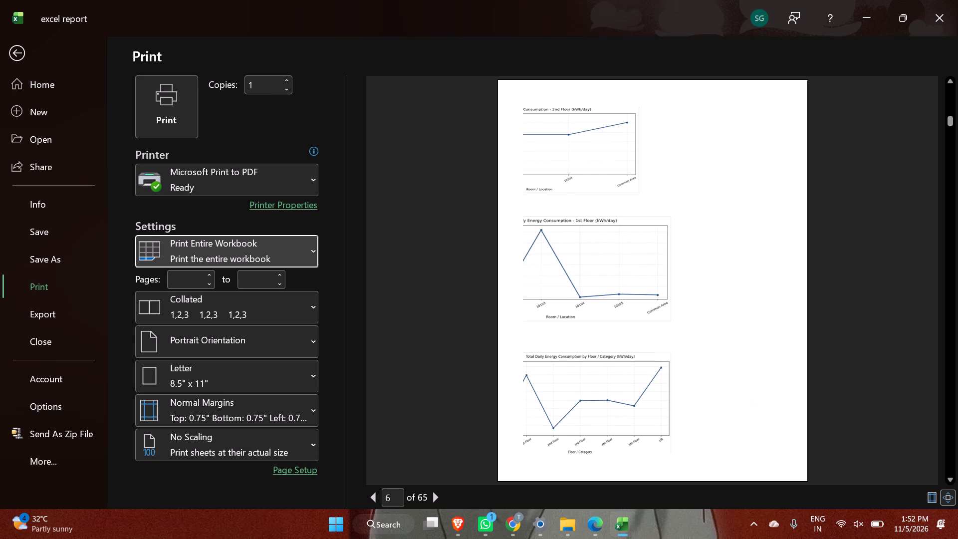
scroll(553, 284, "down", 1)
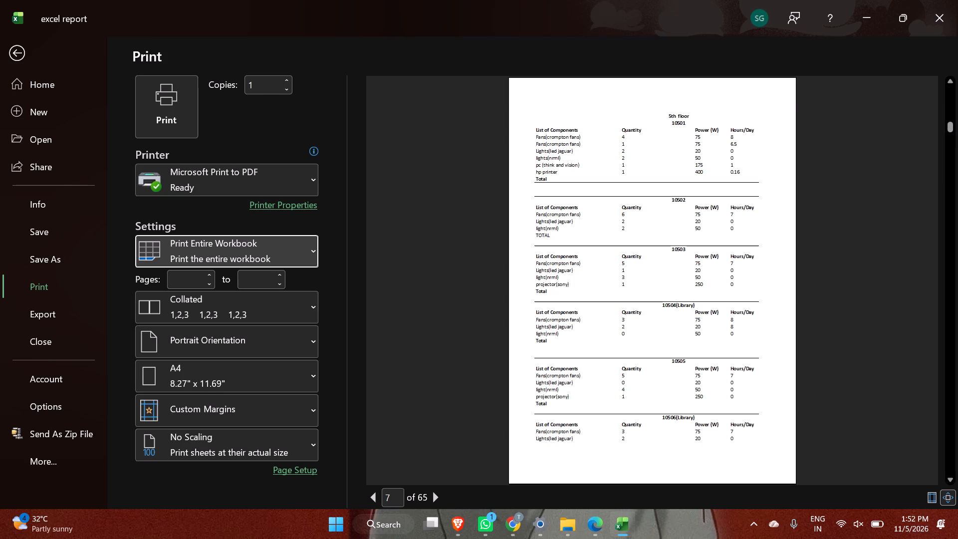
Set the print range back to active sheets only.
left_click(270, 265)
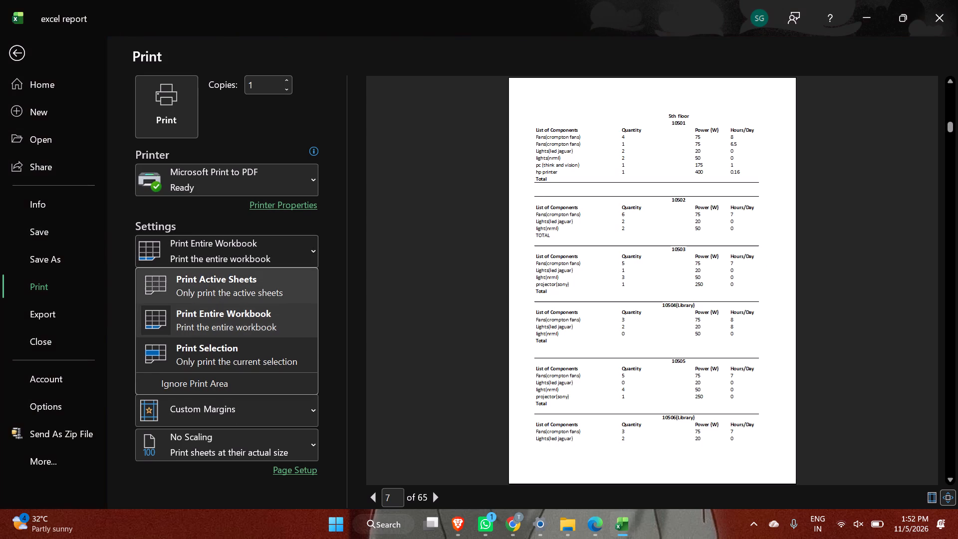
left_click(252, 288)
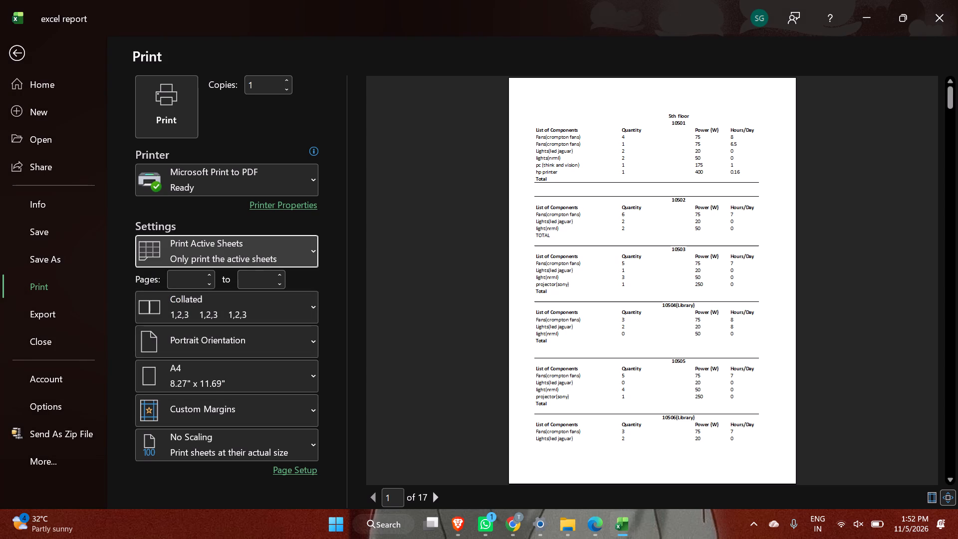
Examine the available paper size, scaling, printer and orientation options for printing the 1day sheet, and return to the worksheet.
left_click(282, 370)
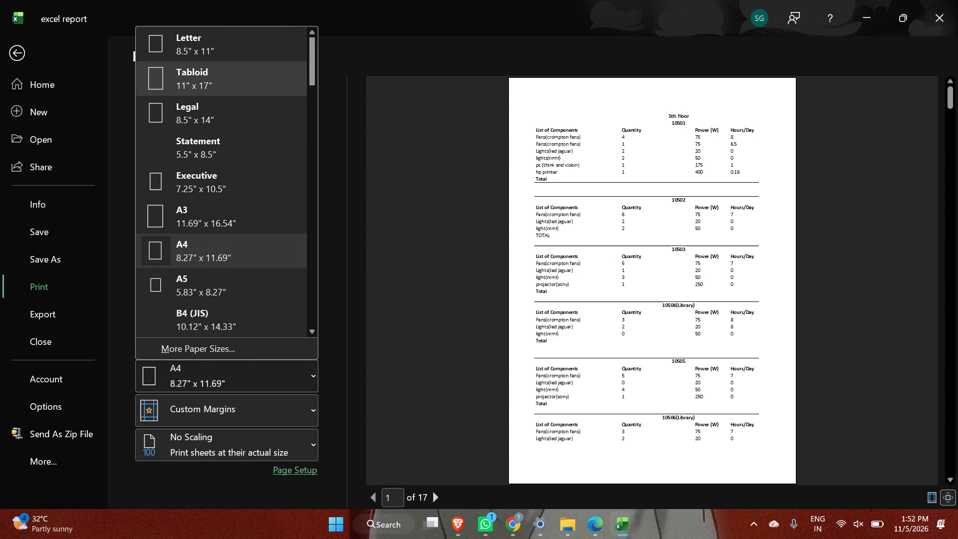
left_click(274, 440)
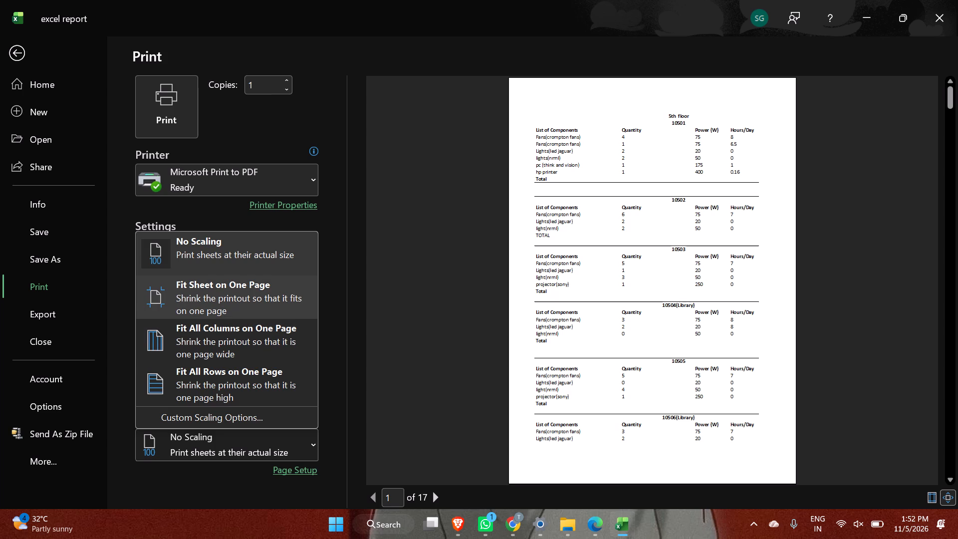
left_click(357, 357)
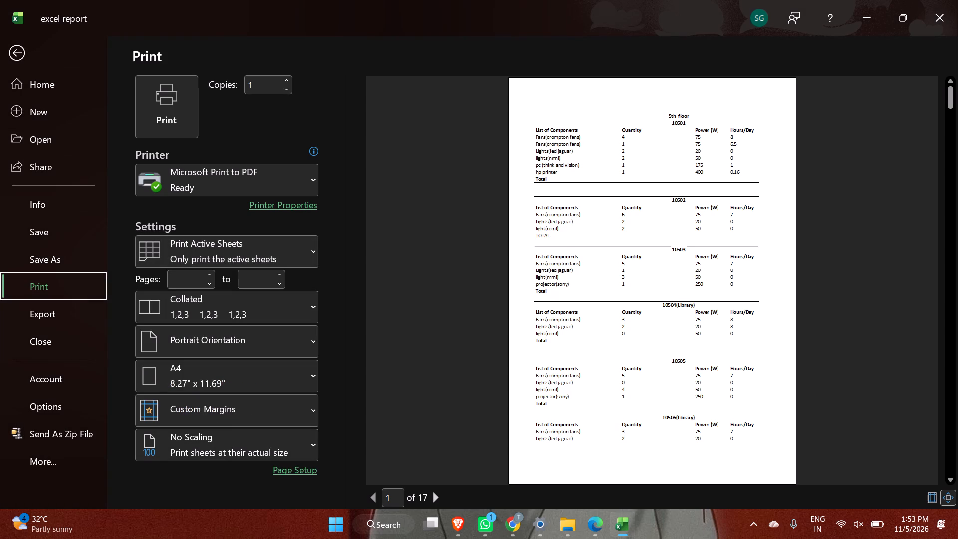
left_click(316, 180)
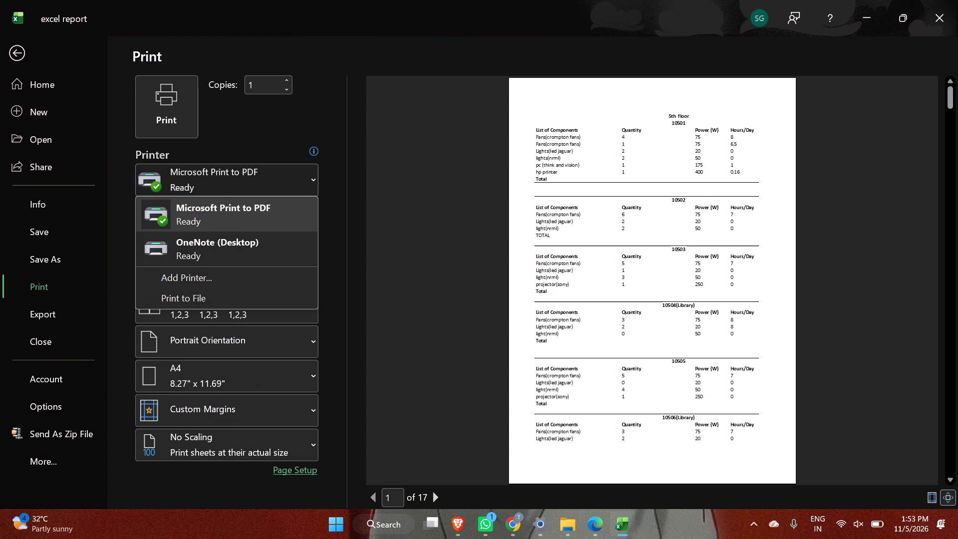
left_click(316, 180)
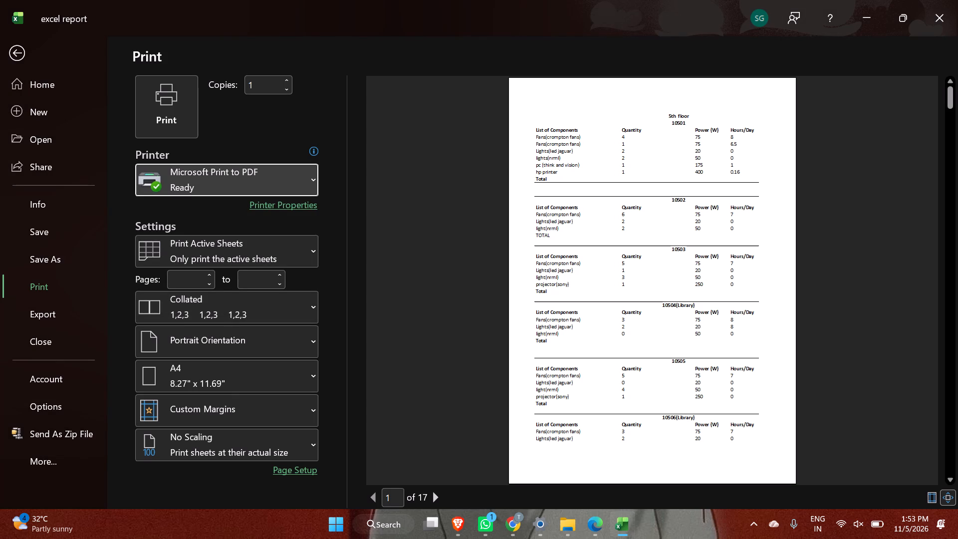
left_click(12, 49)
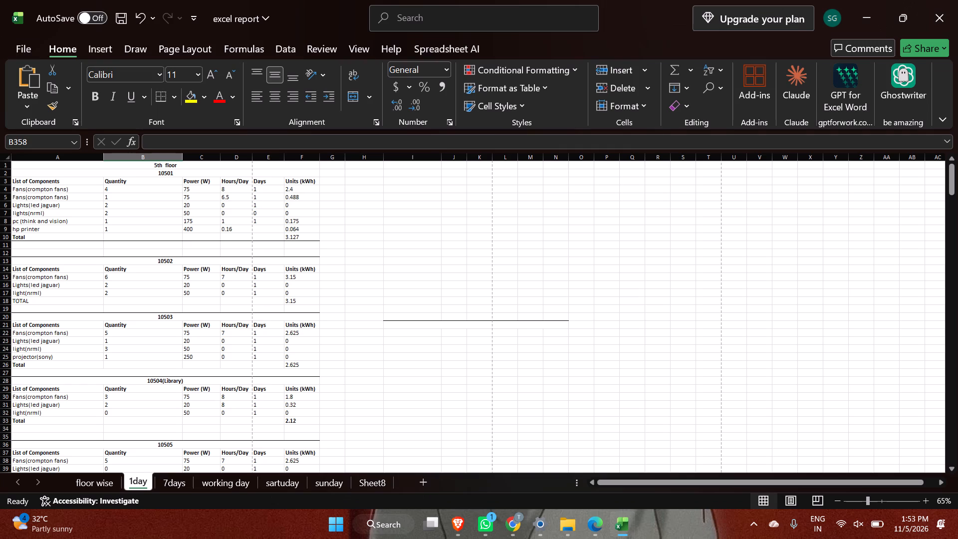
scroll(157, 189, "up", 1)
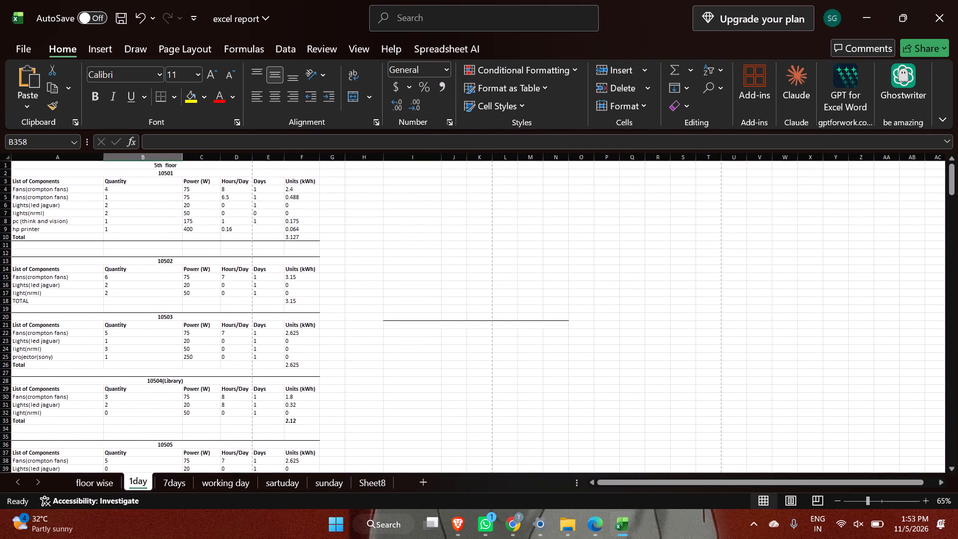
left_click(252, 163)
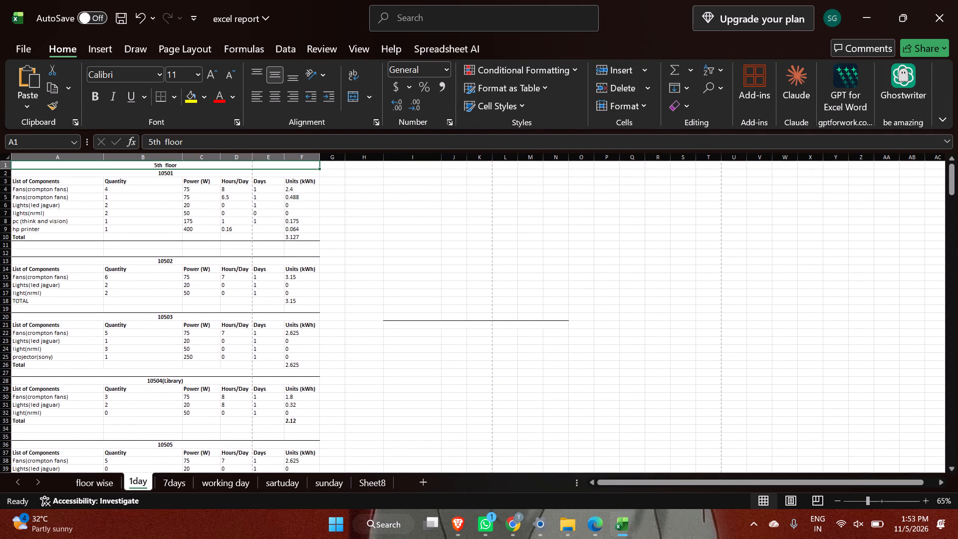
left_click(349, 193)
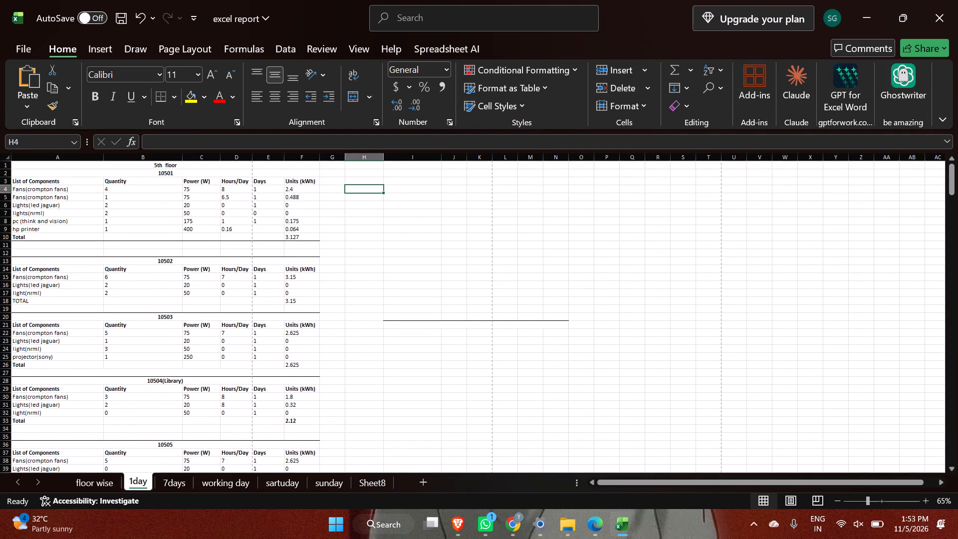
key("ctrl+p")
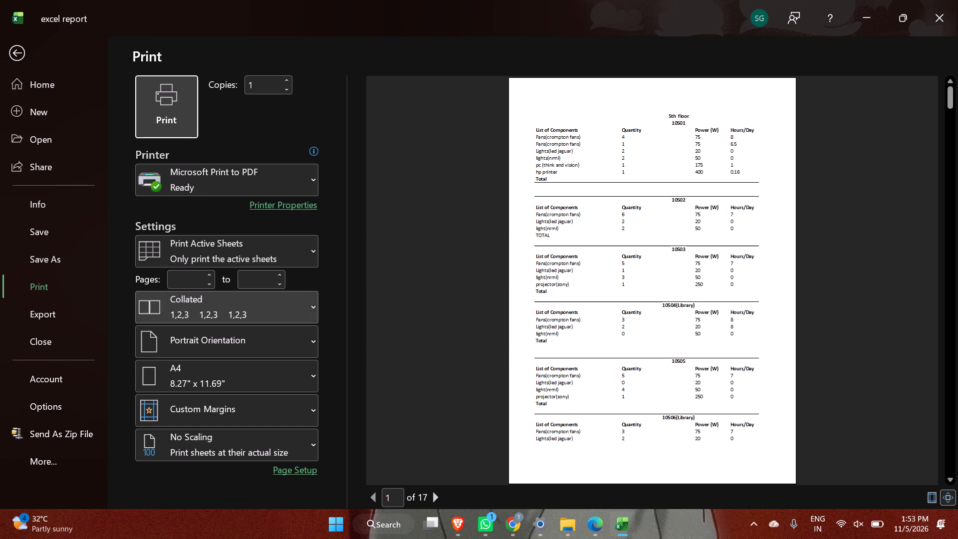
left_click(197, 336)
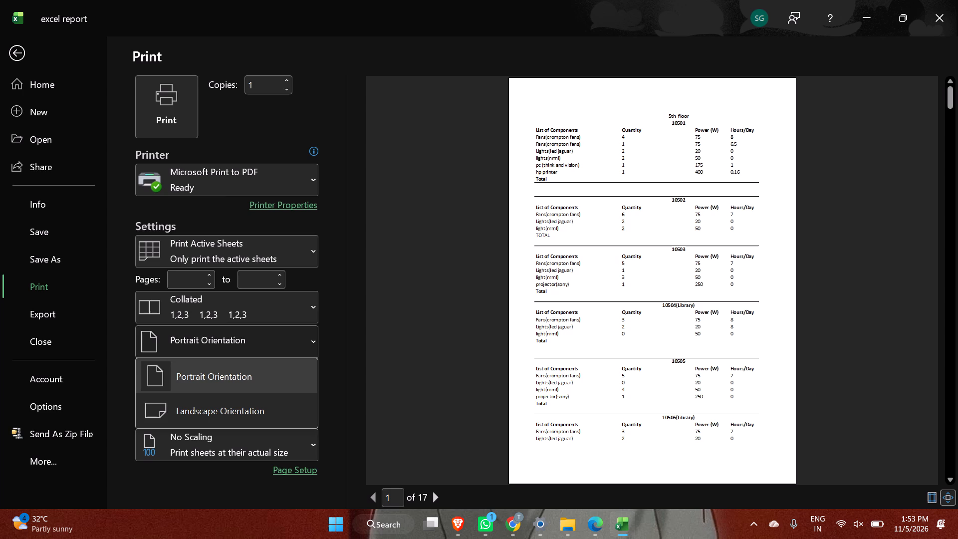
left_click(14, 62)
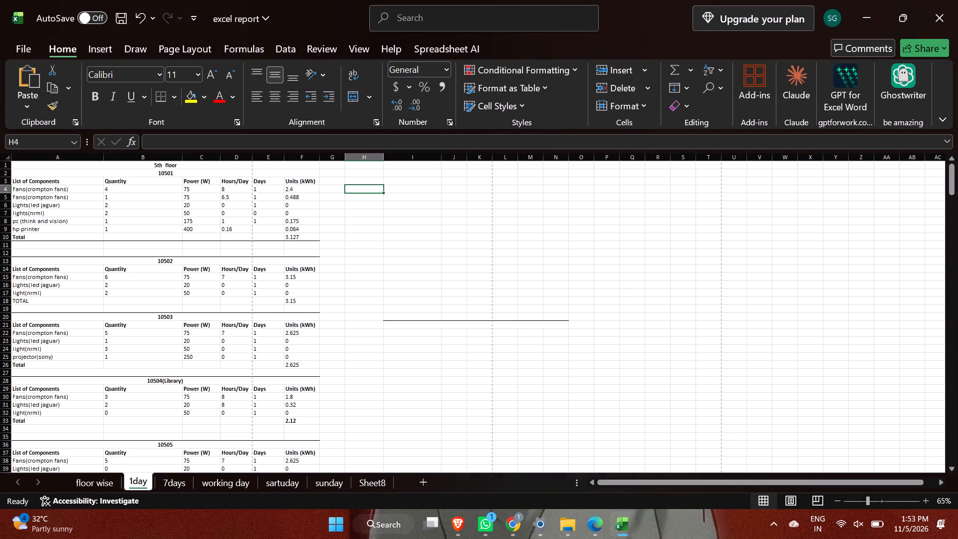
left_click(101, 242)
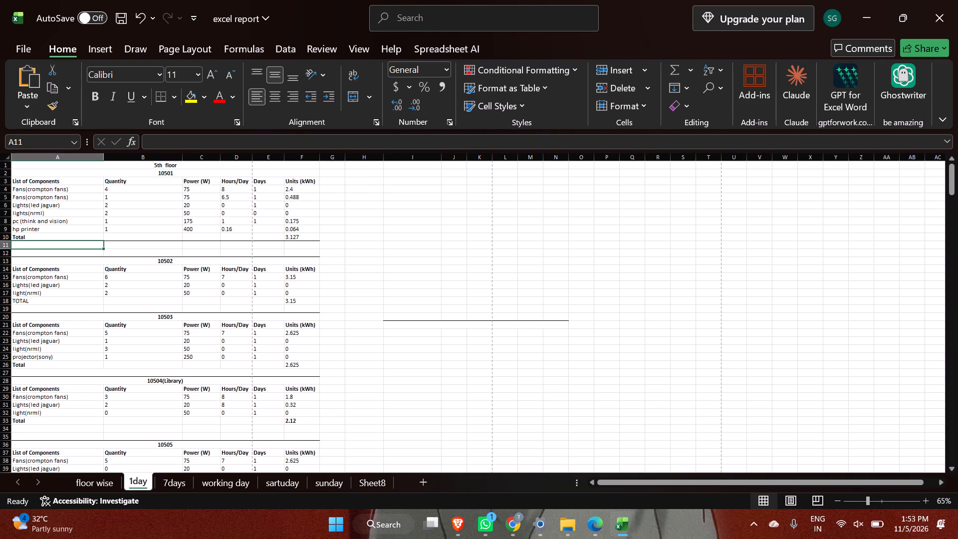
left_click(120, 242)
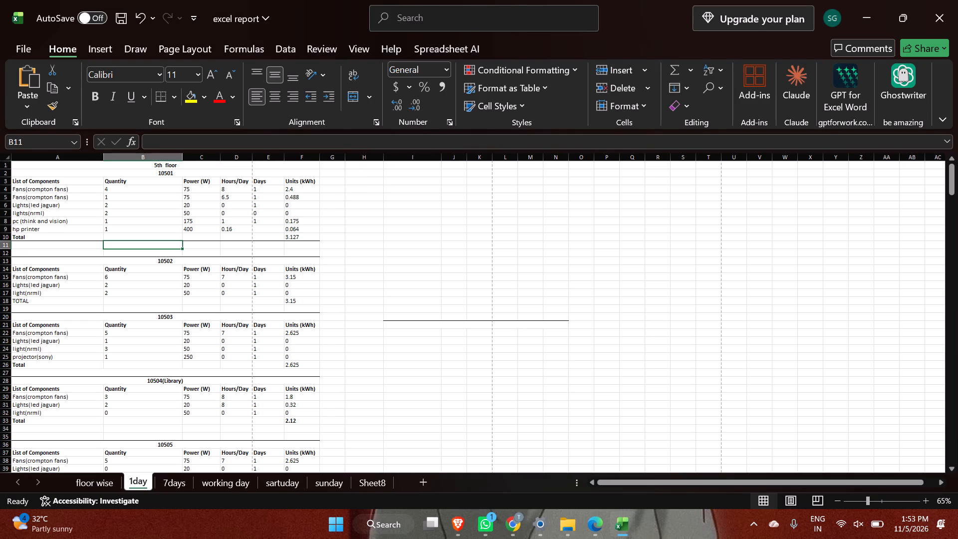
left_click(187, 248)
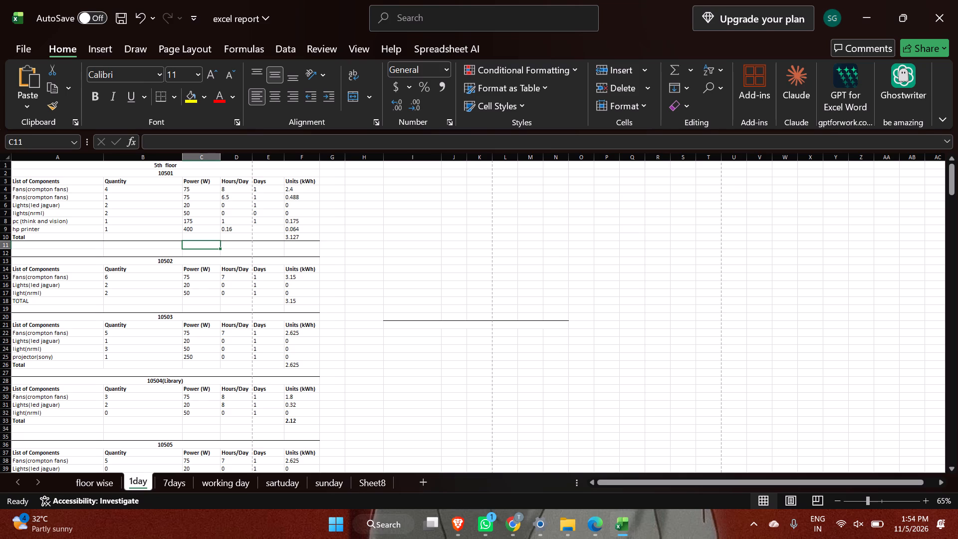
Reopen the 1day sheet's print settings and choose A4 (8.27" x 11.69") as the paper size.
key("ctrl+p")
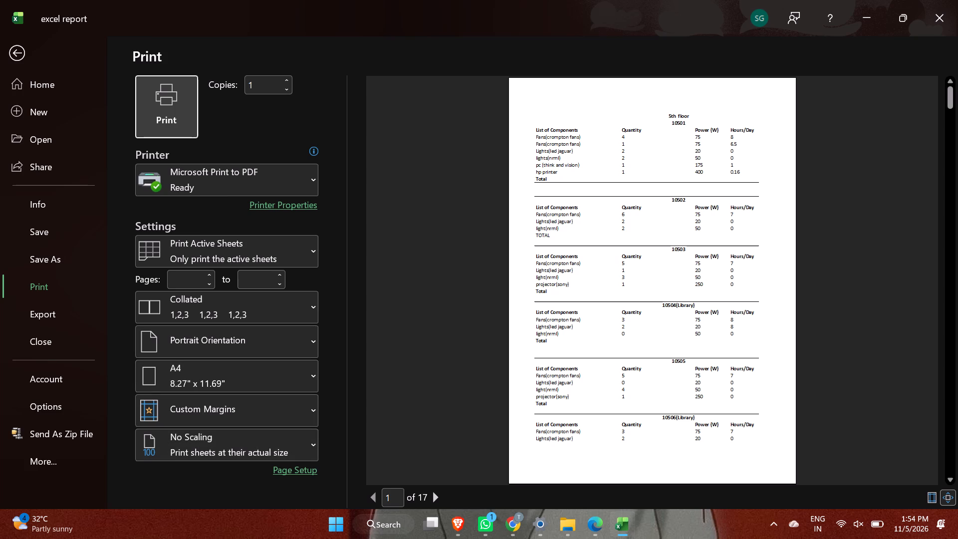
left_click(179, 370)
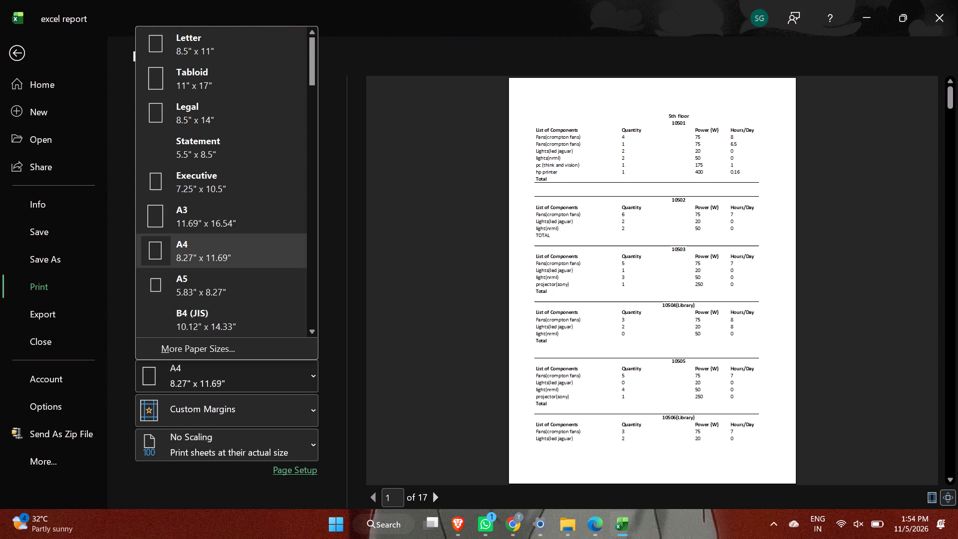
left_click(199, 260)
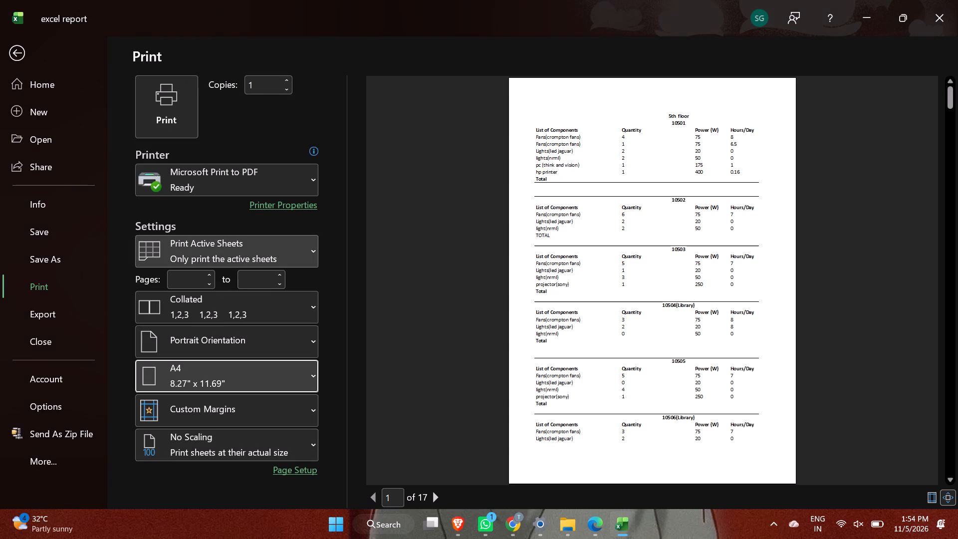
left_click(282, 371)
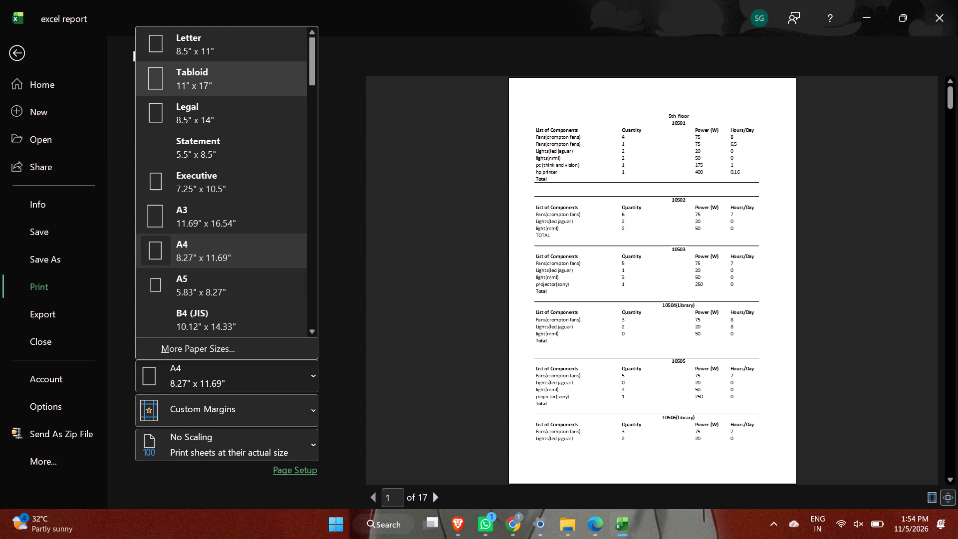
left_click(430, 264)
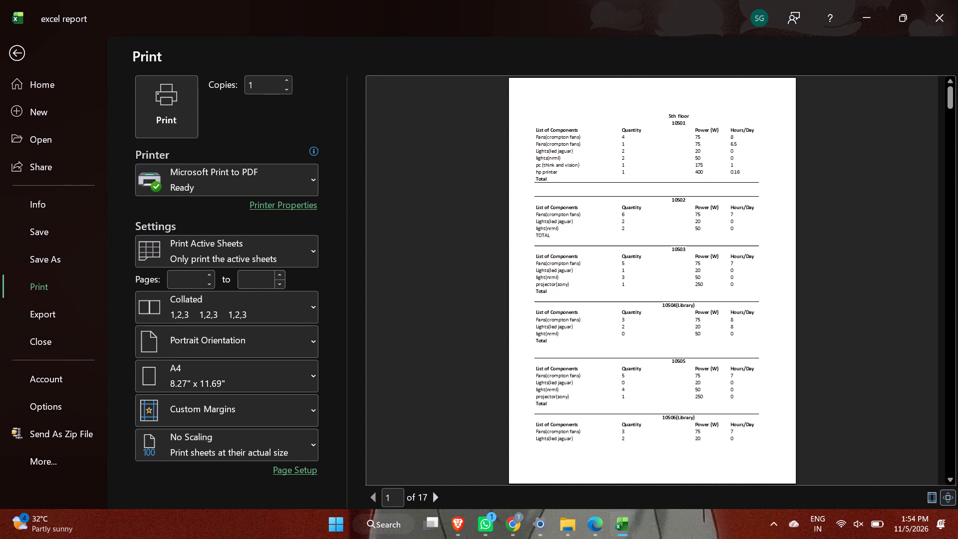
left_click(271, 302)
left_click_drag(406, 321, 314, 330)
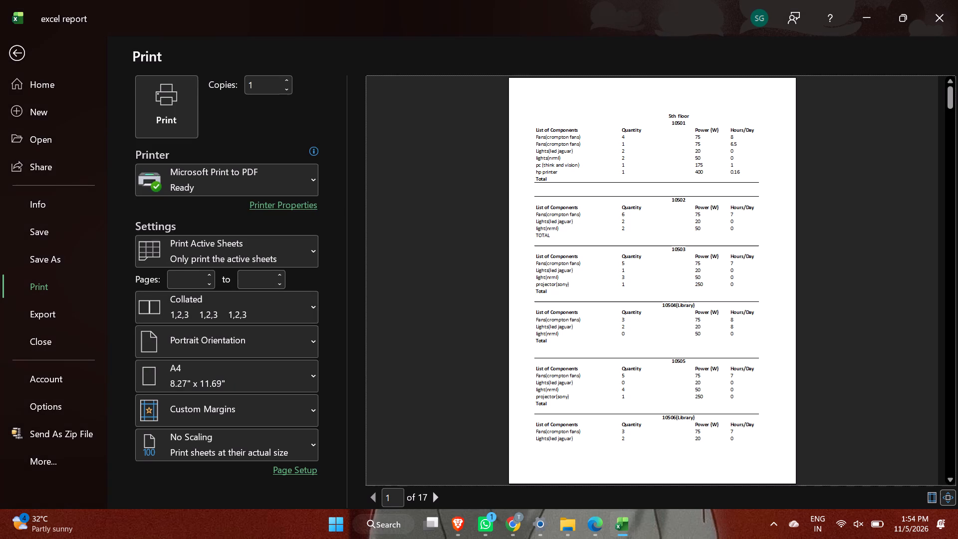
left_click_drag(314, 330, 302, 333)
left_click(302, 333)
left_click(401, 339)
Set the 1day sheet's print margins to Narrow.
left_click(276, 400)
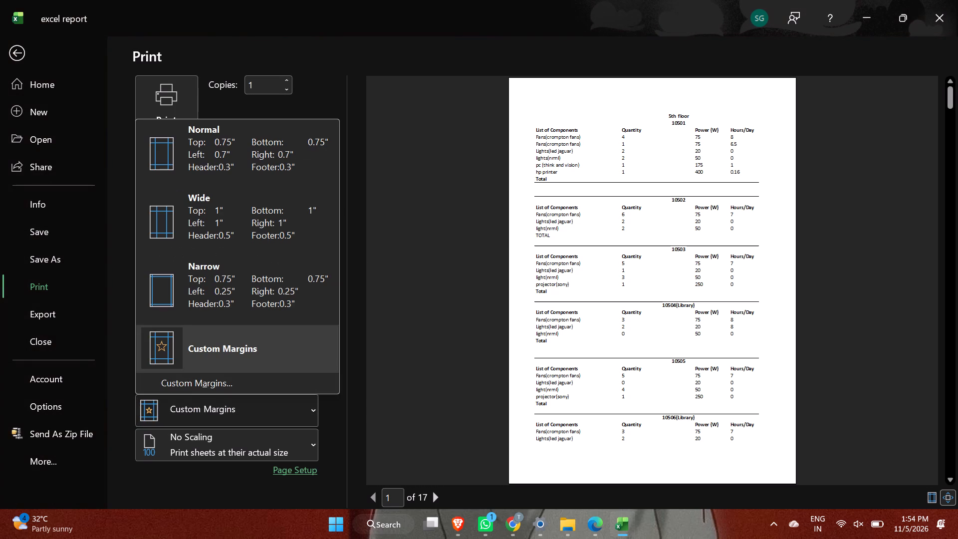
left_click(205, 282)
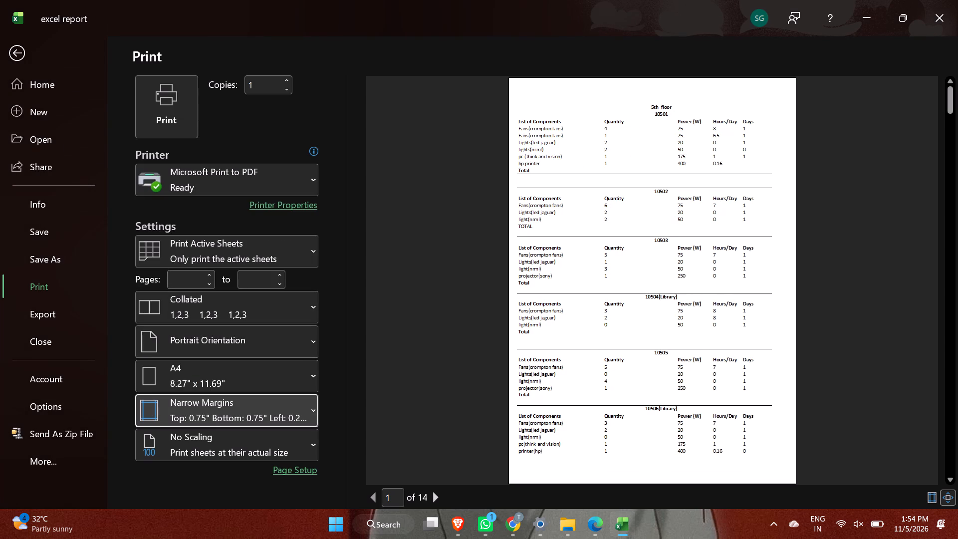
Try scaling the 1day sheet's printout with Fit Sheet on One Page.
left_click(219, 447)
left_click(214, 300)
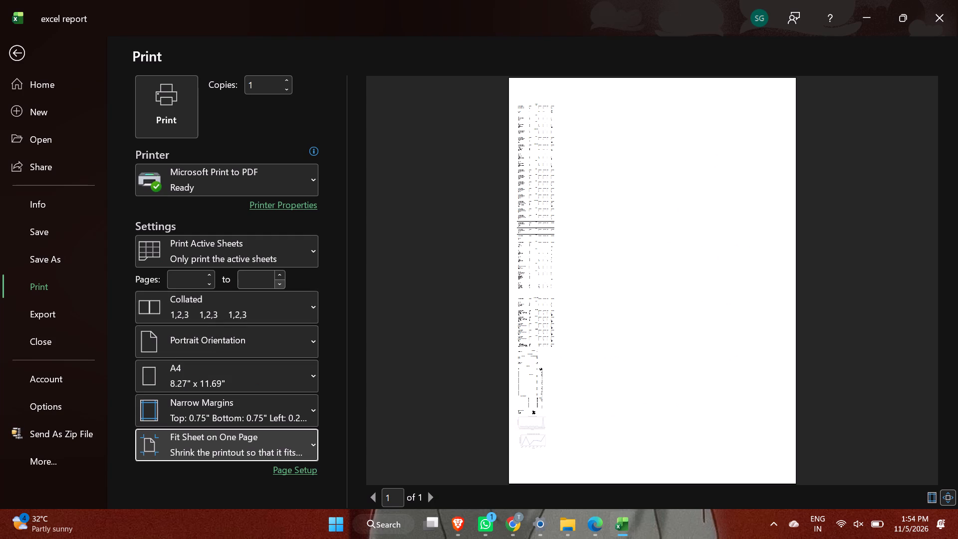
Set the print scaling to Fit All Columns on One Page and check the layout across the previewed pages.
left_click(226, 443)
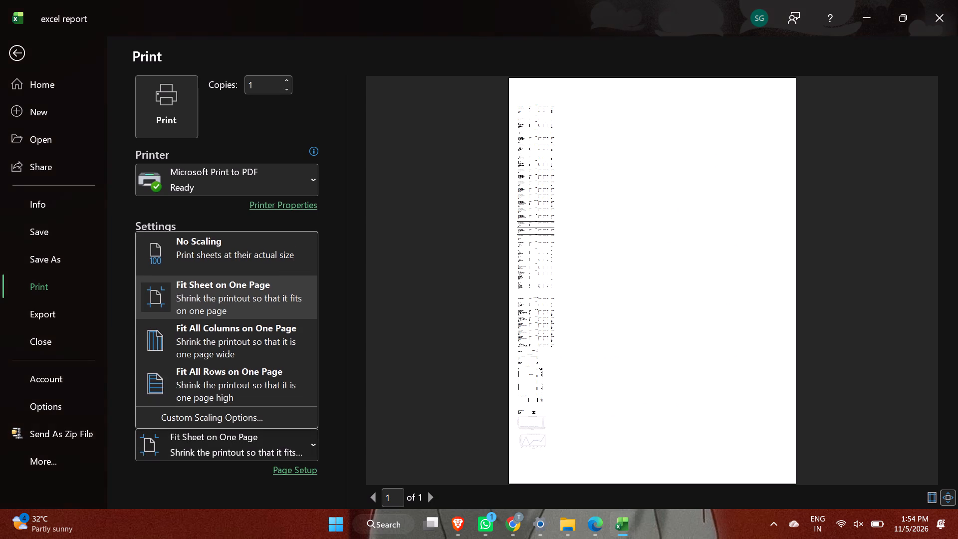
left_click(245, 329)
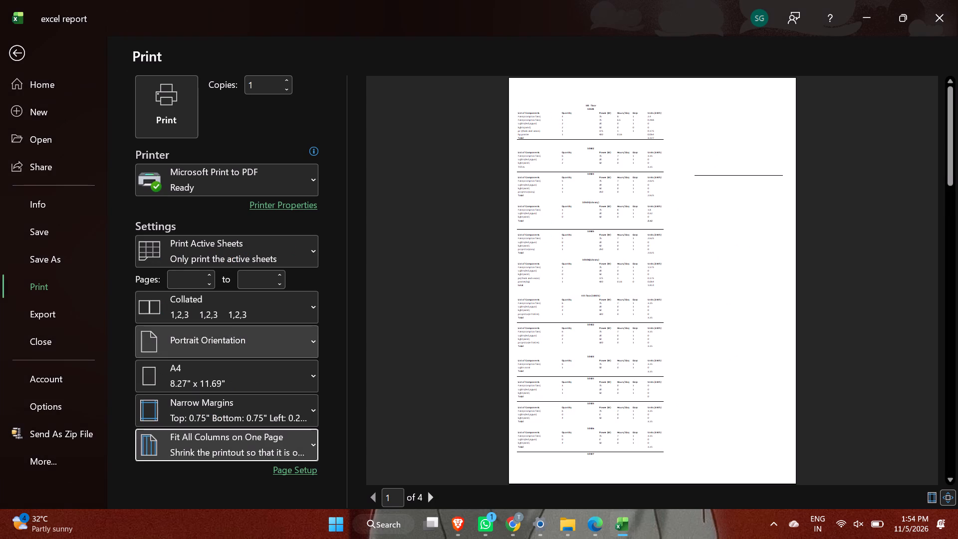
scroll(519, 393, "down", 2)
scroll(519, 393, "up", 2)
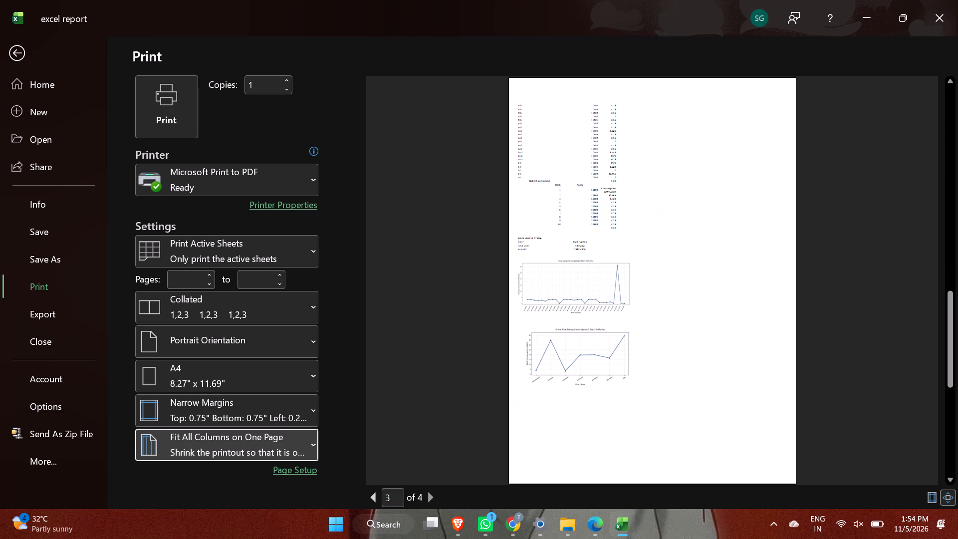
scroll(519, 393, "up", 2)
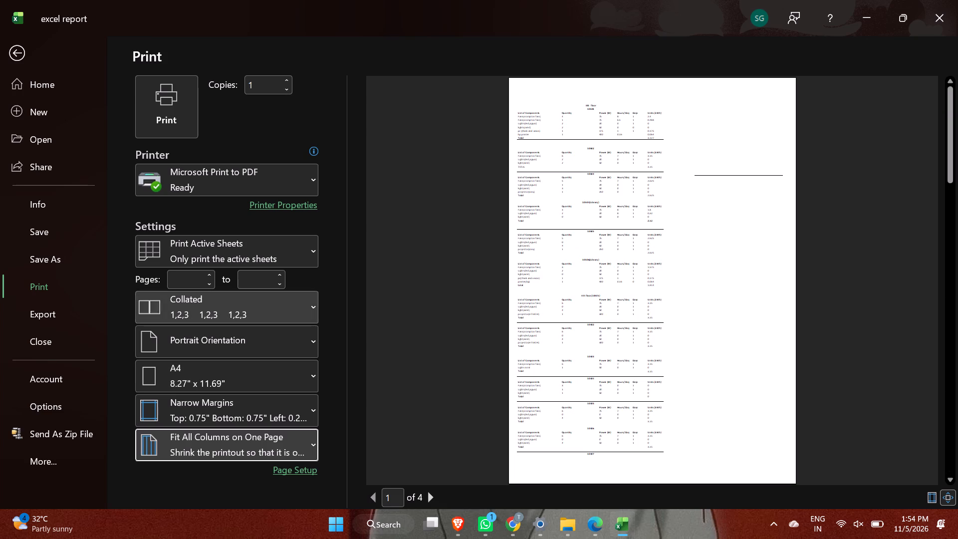
Switch to File Explorer, locate the recent "day 1" PDF in its Downloads folder and delete it.
left_click(568, 524)
left_click(522, 448)
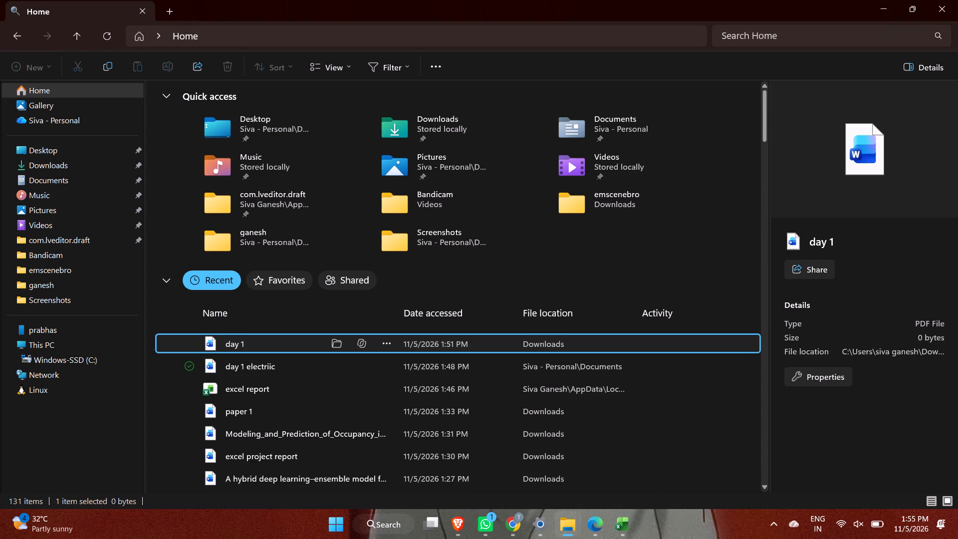
left_click(303, 342)
left_click(338, 341)
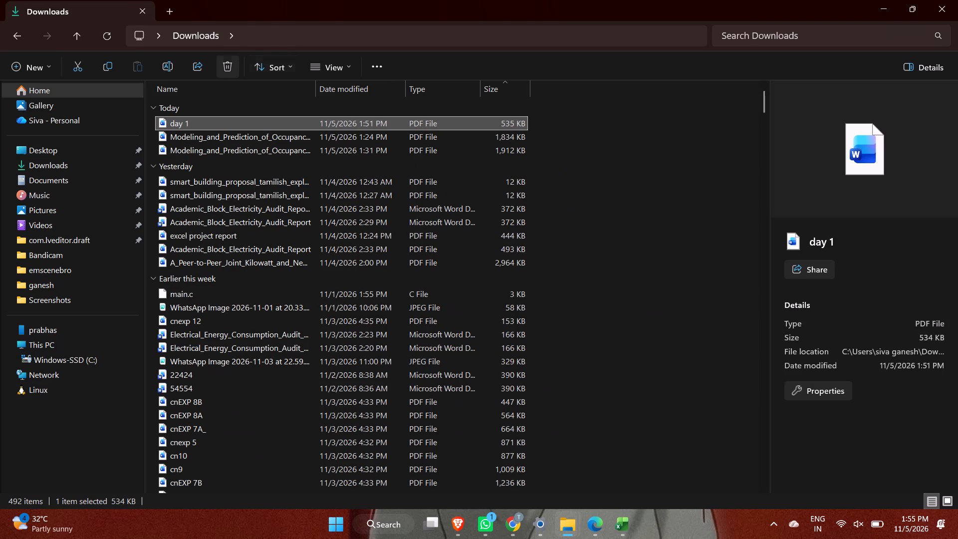
left_click(229, 56)
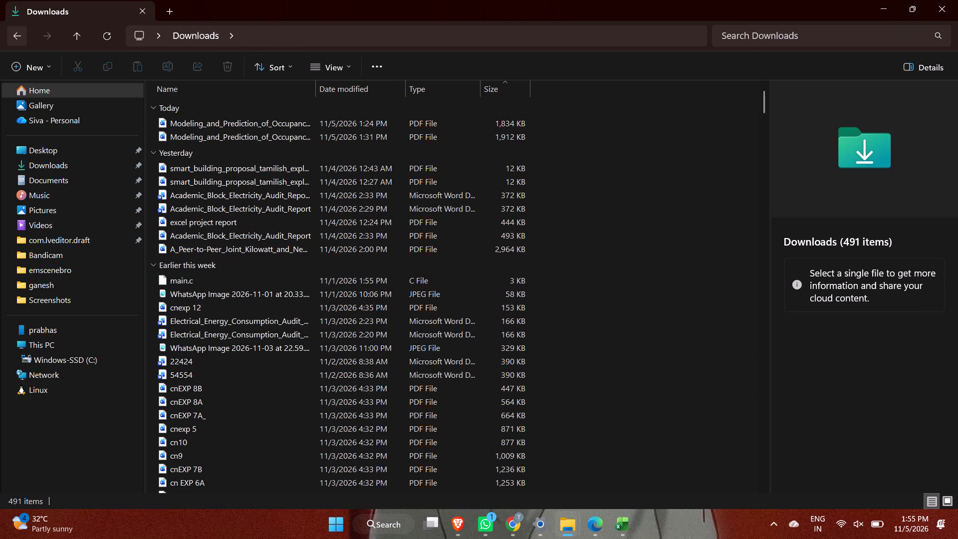
Locate the recent "day 1 electriic" PDF in its Documents folder, delete it, and return to the Excel print view.
left_click(19, 28)
left_click(282, 345)
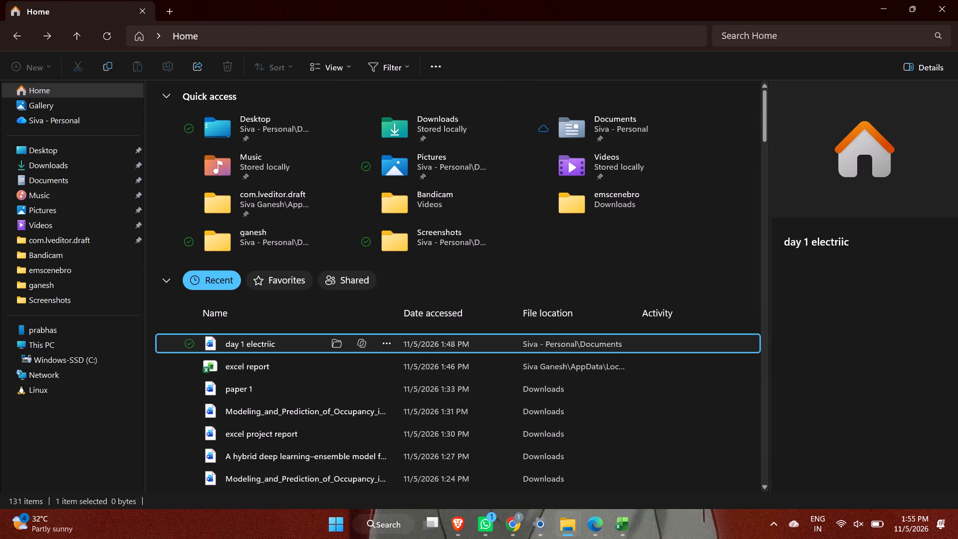
left_click(338, 349)
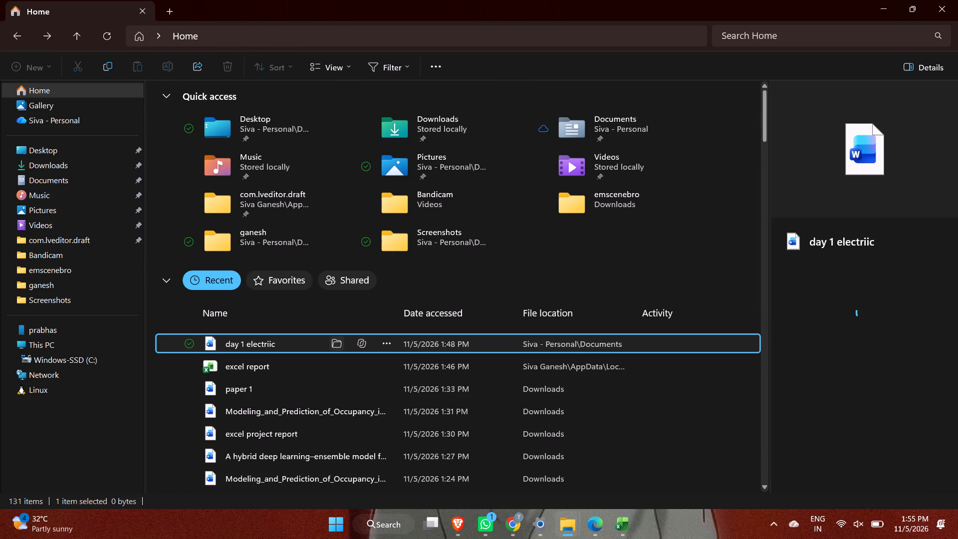
left_click(236, 60)
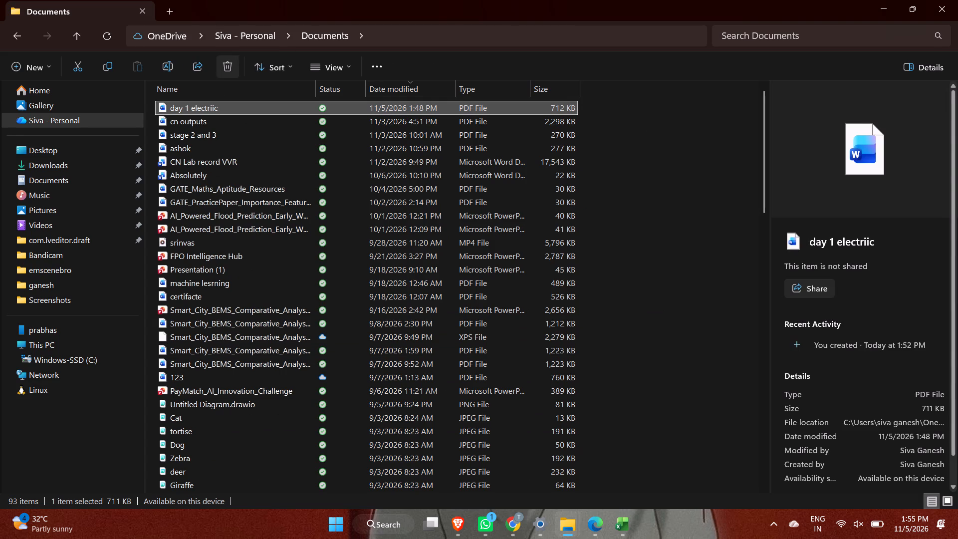
left_click(883, 0)
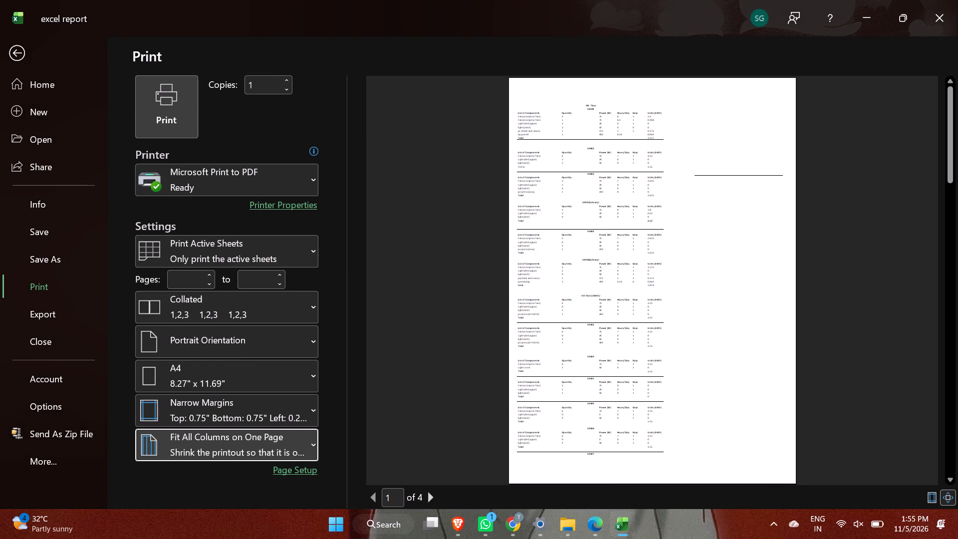
Print the 1day sheet to a PDF named day1 in the Downloads folder.
left_click(171, 127)
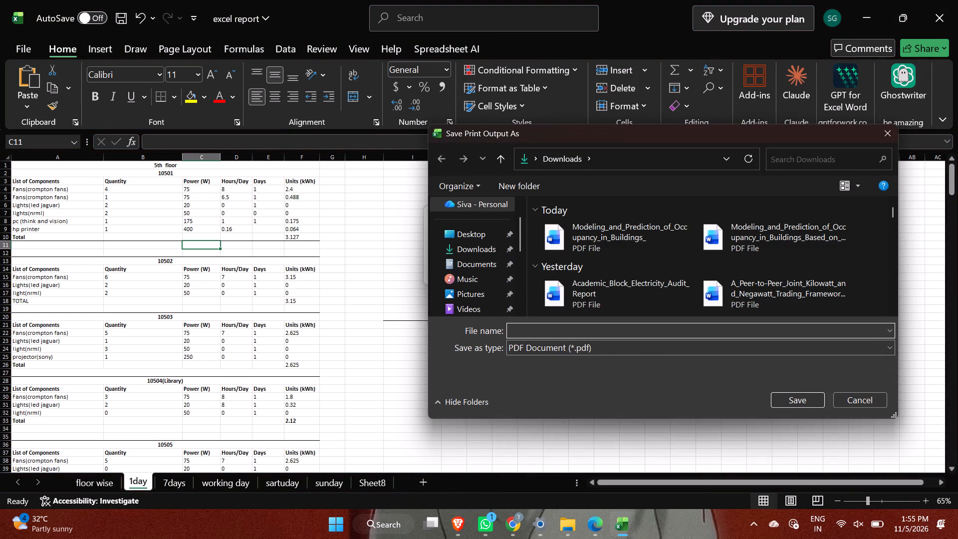
type("day")
key("1")
key("Return")
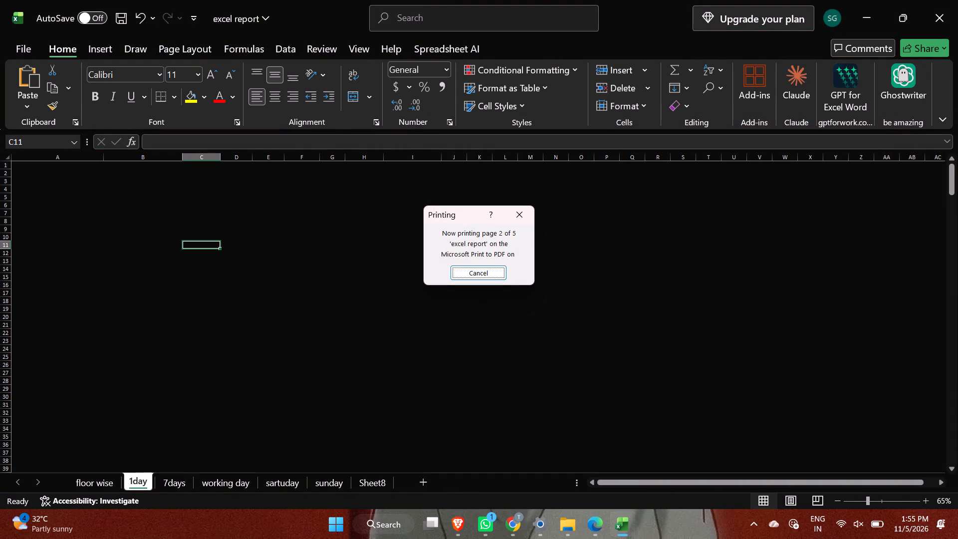
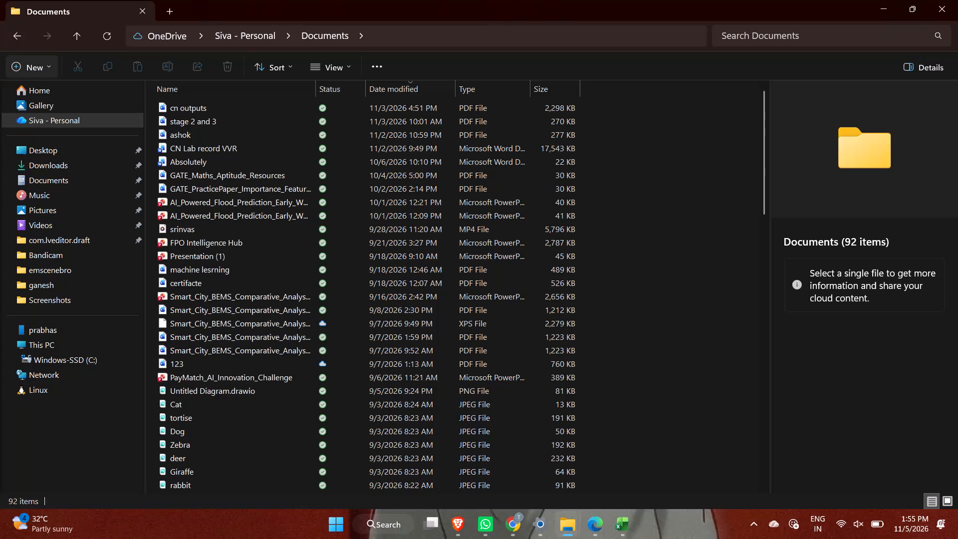
Open the new day1 PDF from the Downloads folder and check the layout of its tables and charts through the last page.
left_click(66, 158)
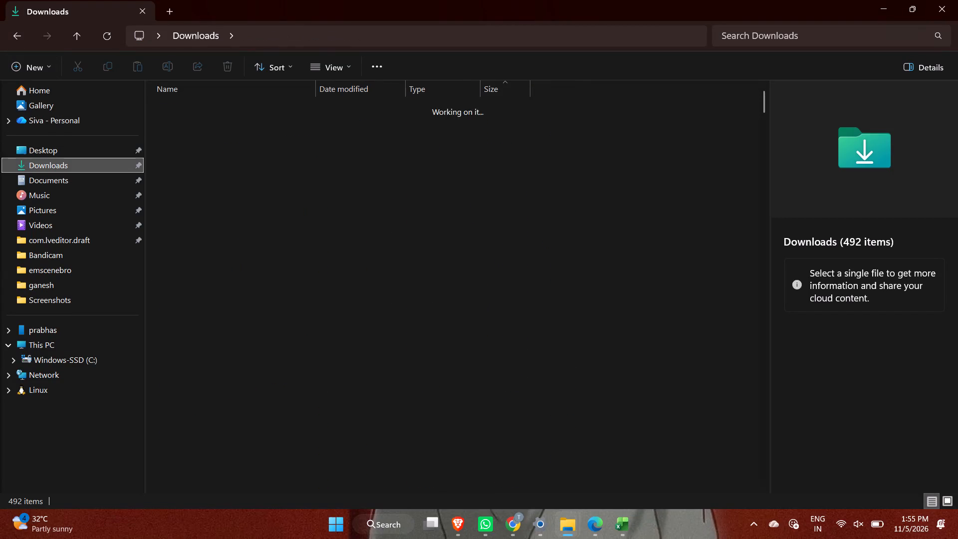
left_click(220, 127)
right_click(220, 127)
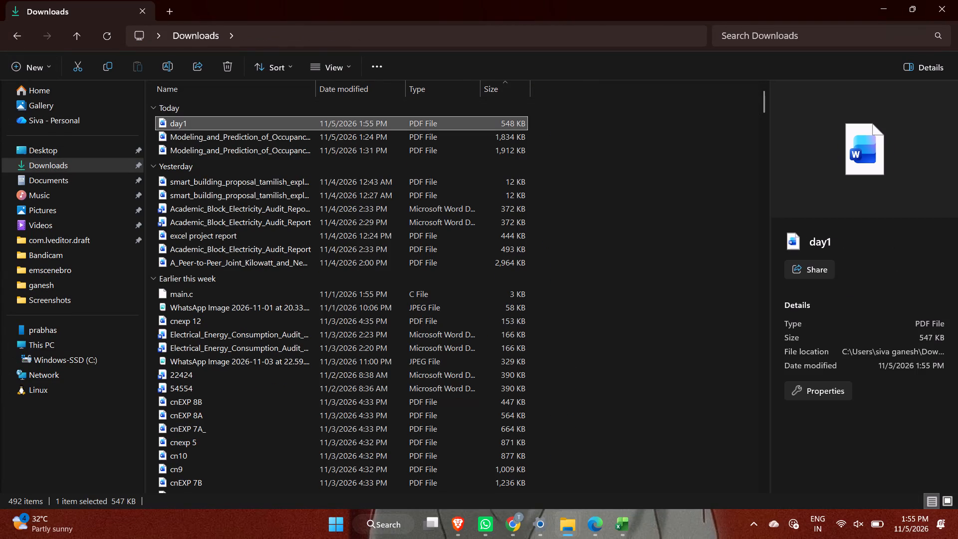
left_click(455, 240)
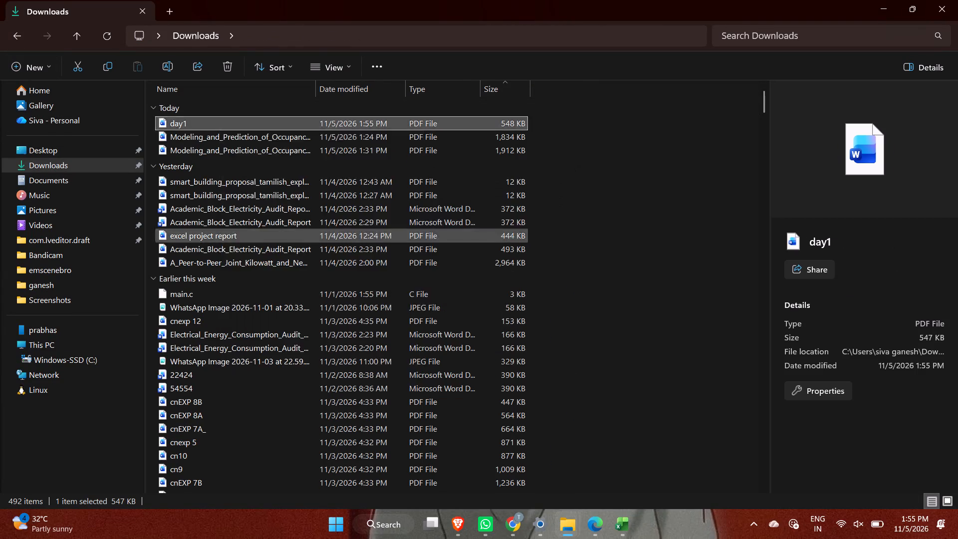
scroll(455, 240, "down", 11)
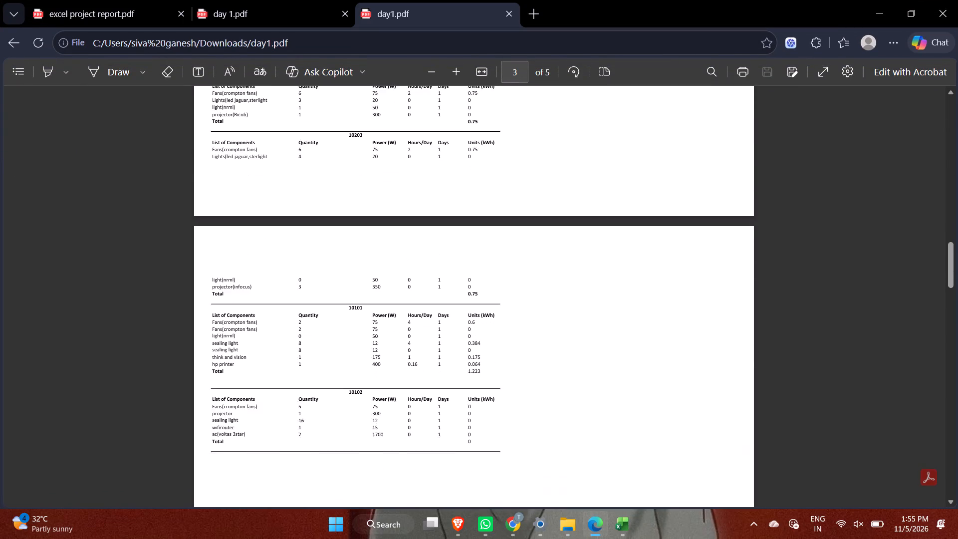
scroll(455, 240, "down", 10)
scroll(455, 240, "up", 1)
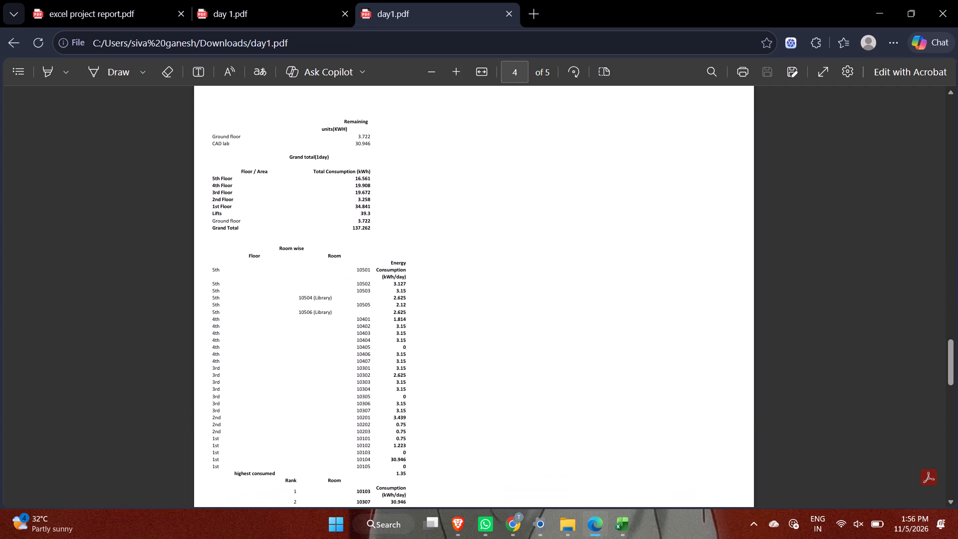
scroll(455, 240, "down", 1)
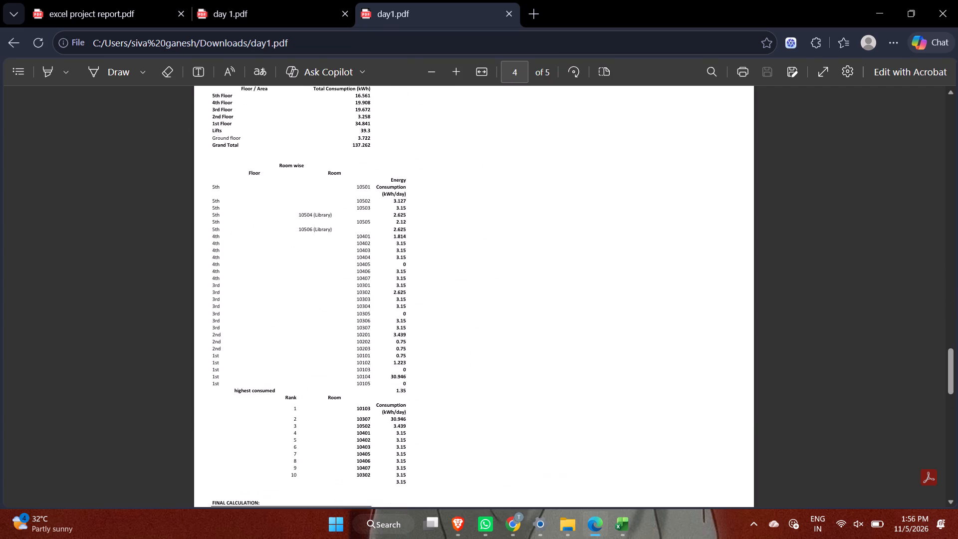
scroll(455, 240, "down", 4)
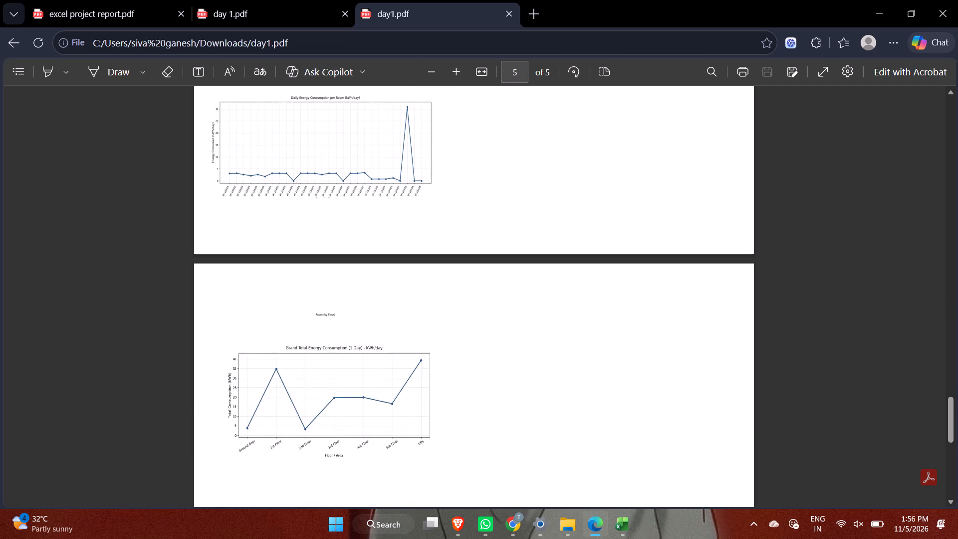
scroll(455, 240, "down", 5)
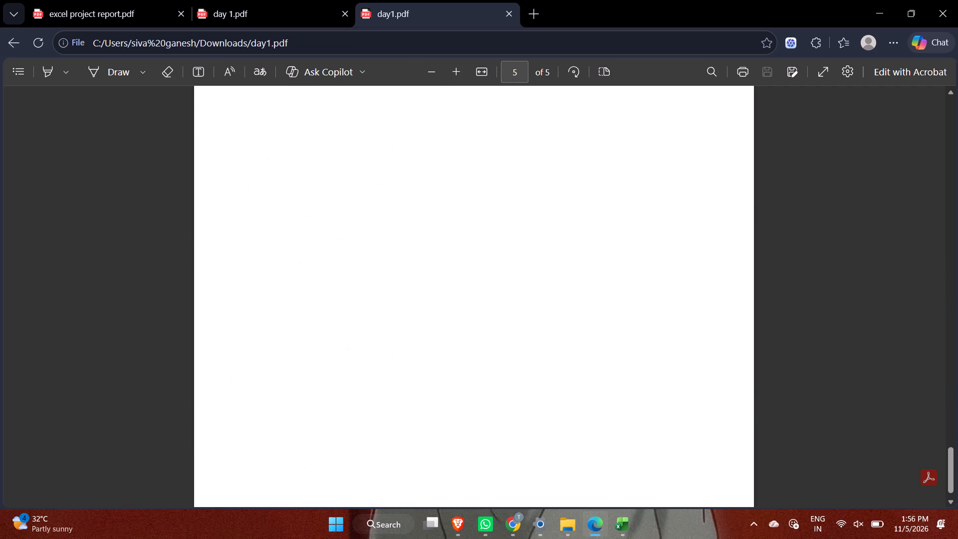
Close the day1 and day 1 PDFs and switch to the excel report workbook in Excel.
left_click(513, 11)
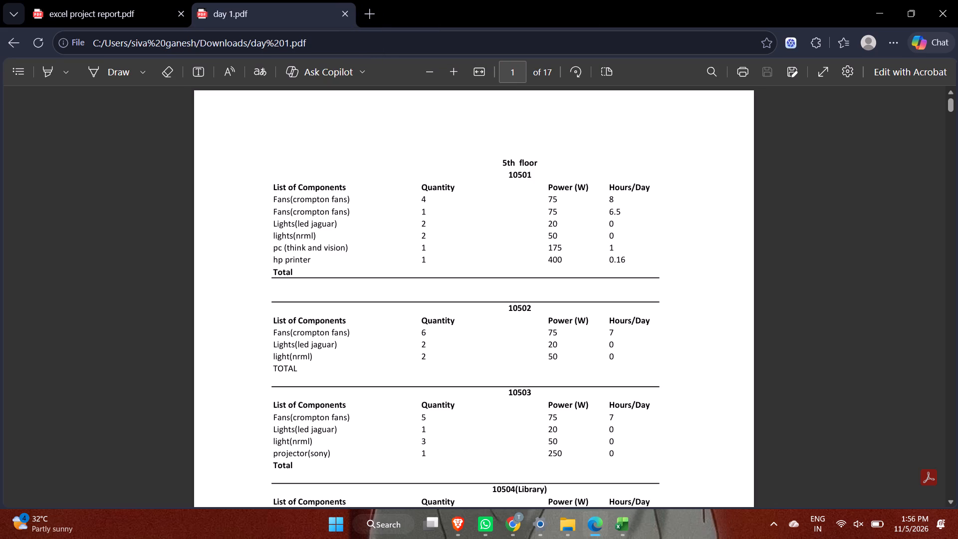
left_click(342, 12)
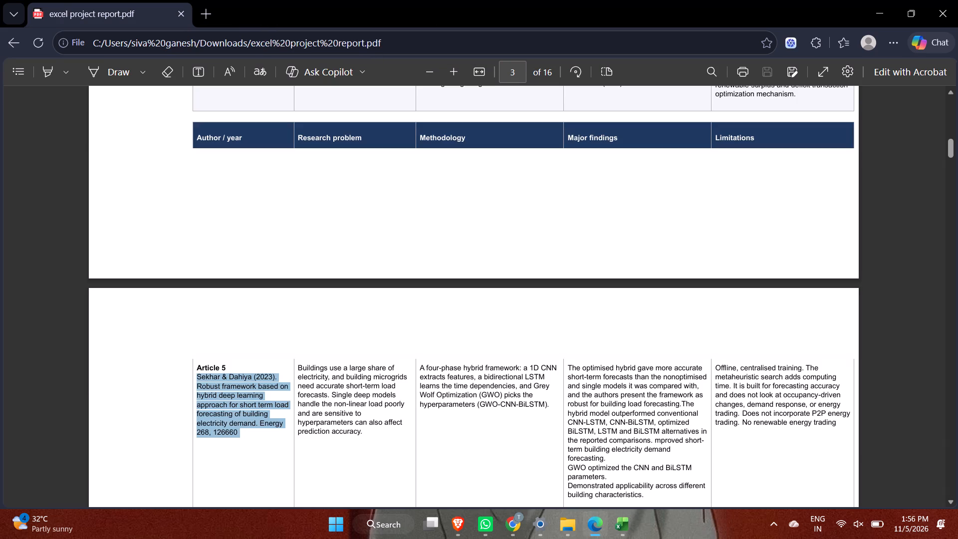
left_click(508, 517)
left_click(508, 517)
left_click(633, 538)
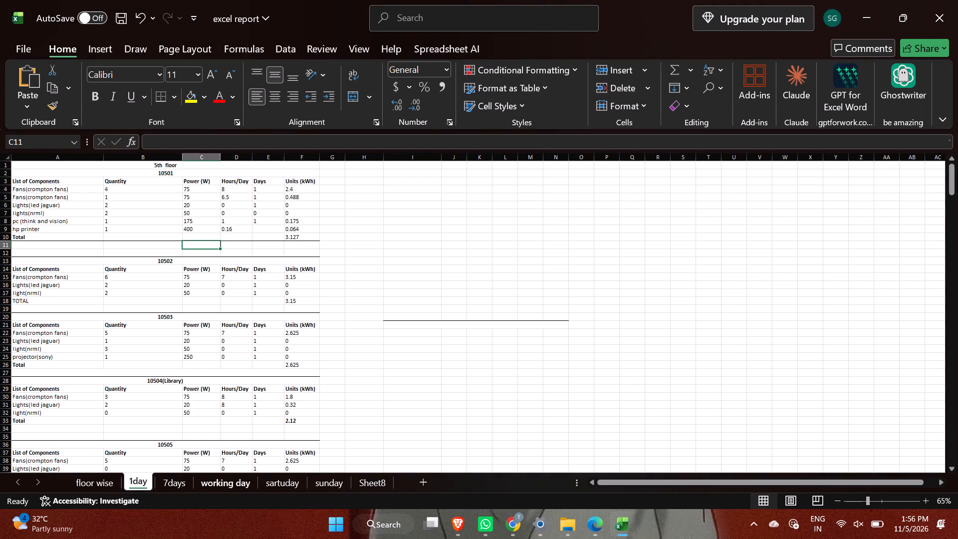
Examine the floor wise sheet's tables and charts and how they split across pages in the print preview, then return to the sheet.
left_click(106, 479)
scroll(166, 385, "up", 3)
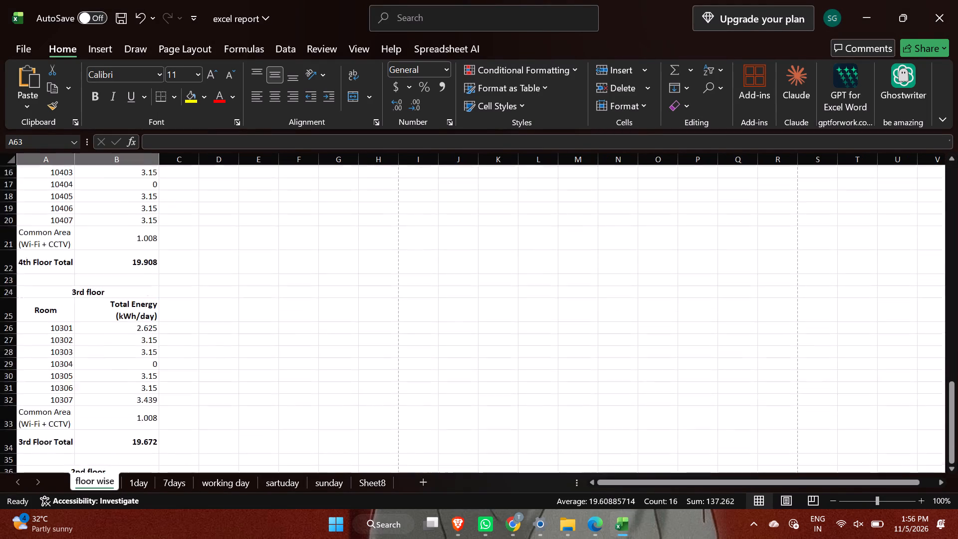
scroll(166, 385, "up", 4)
scroll(166, 385, "down", 4)
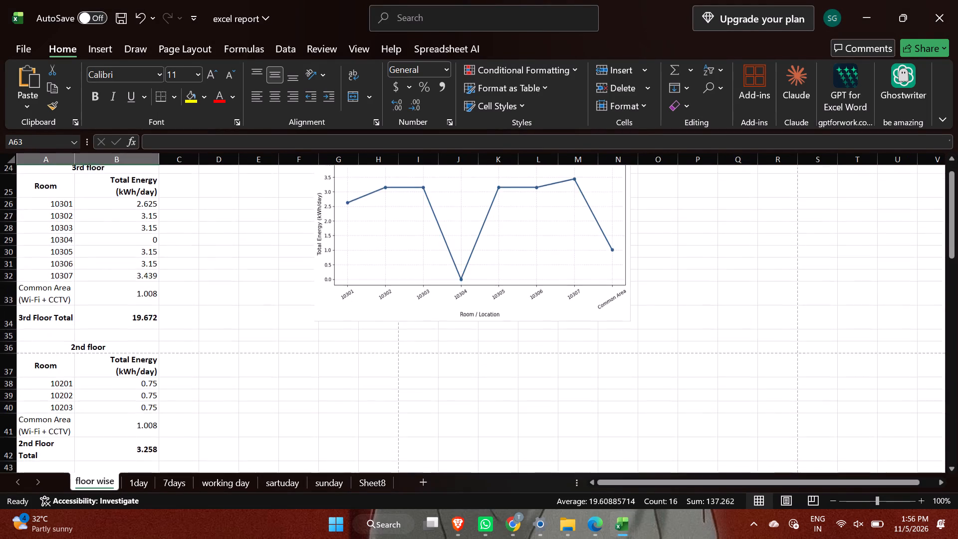
scroll(166, 385, "down", 5)
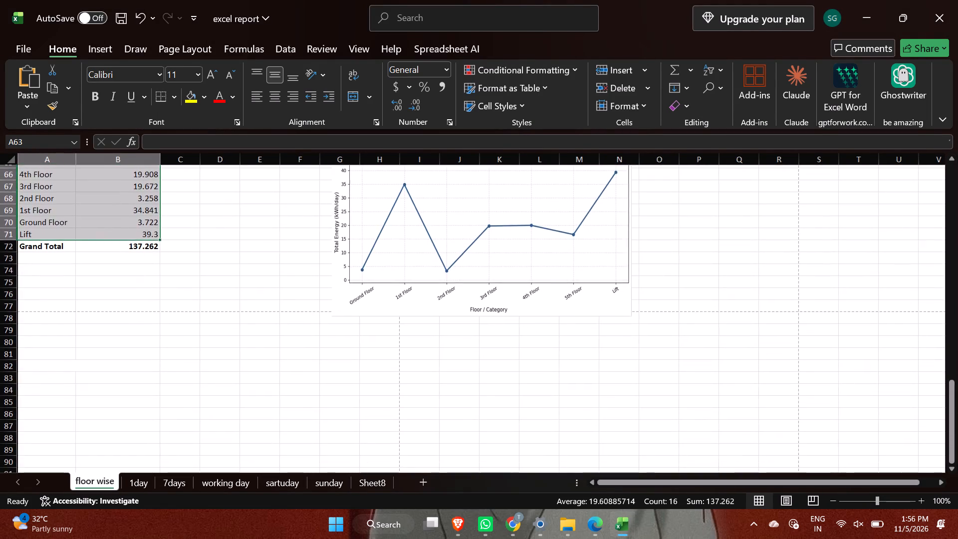
scroll(166, 385, "up", 1)
scroll(166, 385, "right", 1)
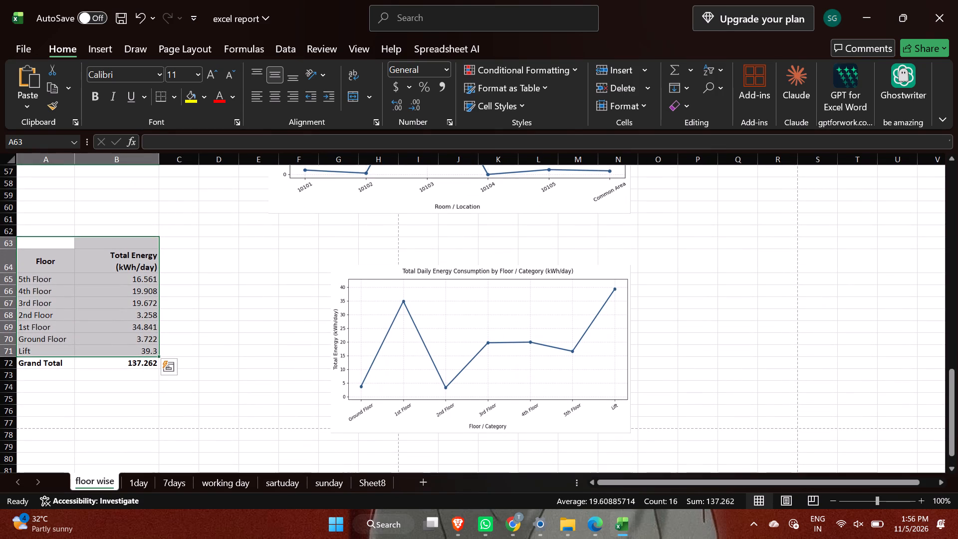
key("ctrl+p")
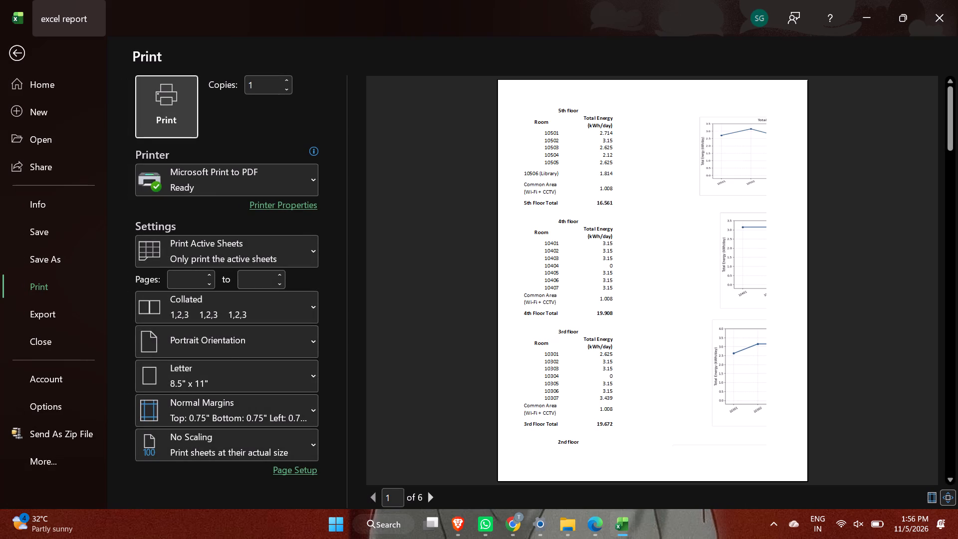
left_click(23, 51)
Shrink the 5th floor chart on the floor wise sheet to about 3.67" wide by 2" high.
scroll(195, 188, "up", 4)
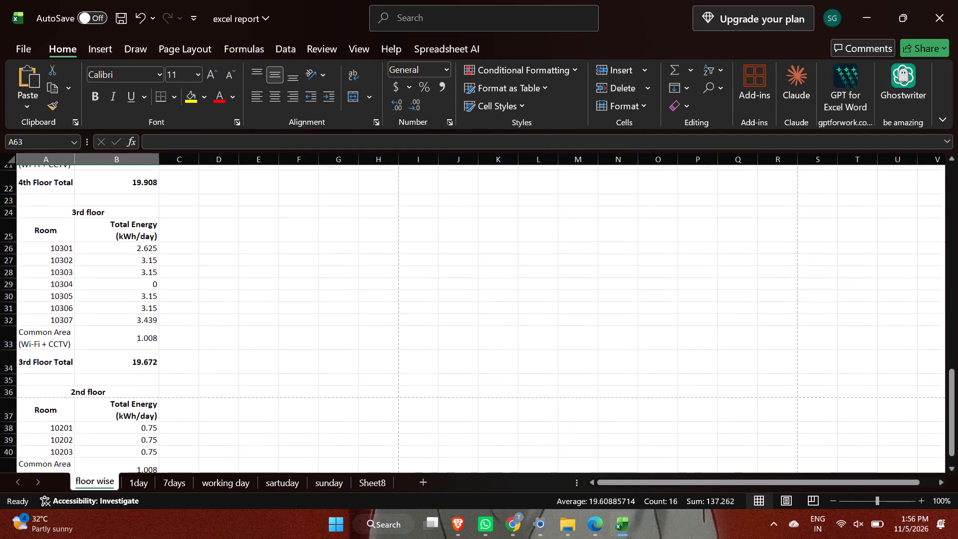
scroll(195, 188, "up", 3)
scroll(195, 188, "down", 4)
scroll(195, 188, "up", 1)
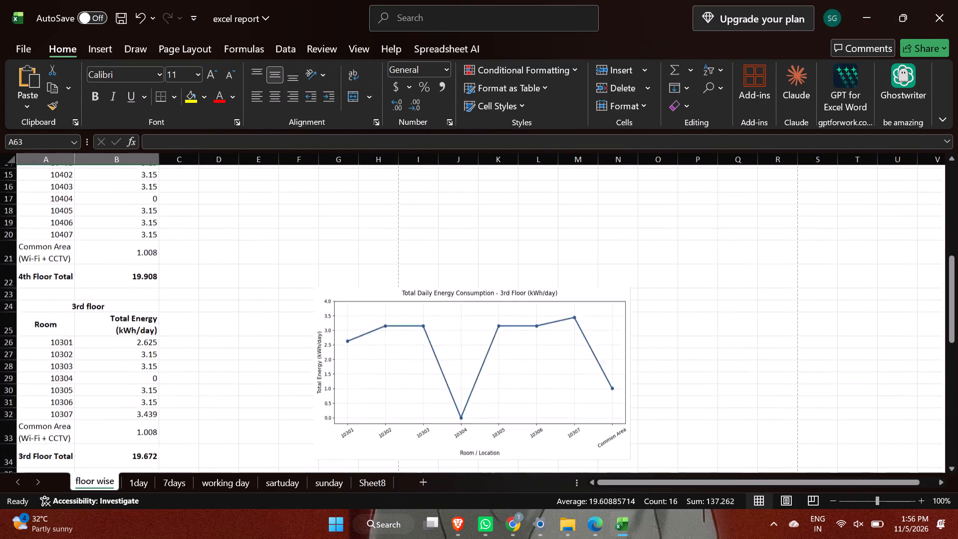
scroll(195, 188, "up", 2)
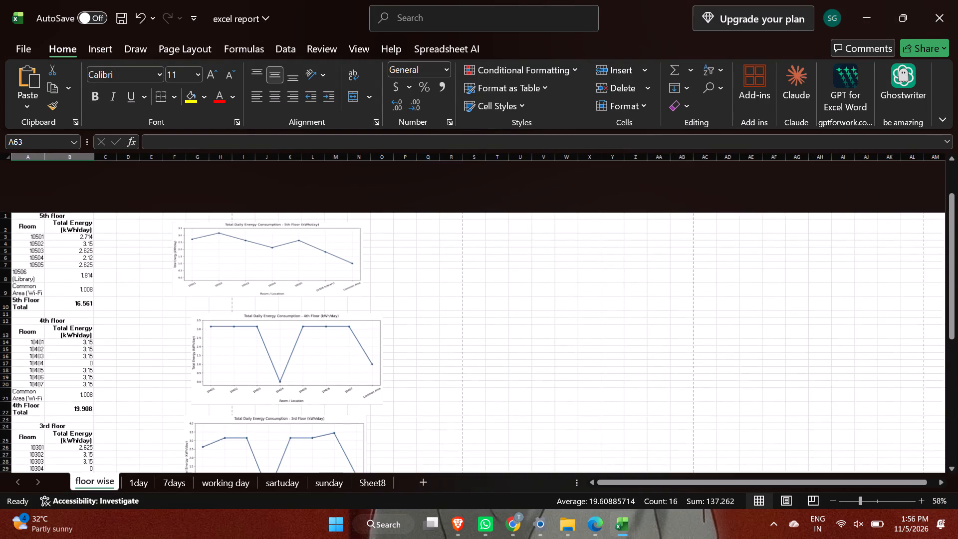
left_click(270, 225)
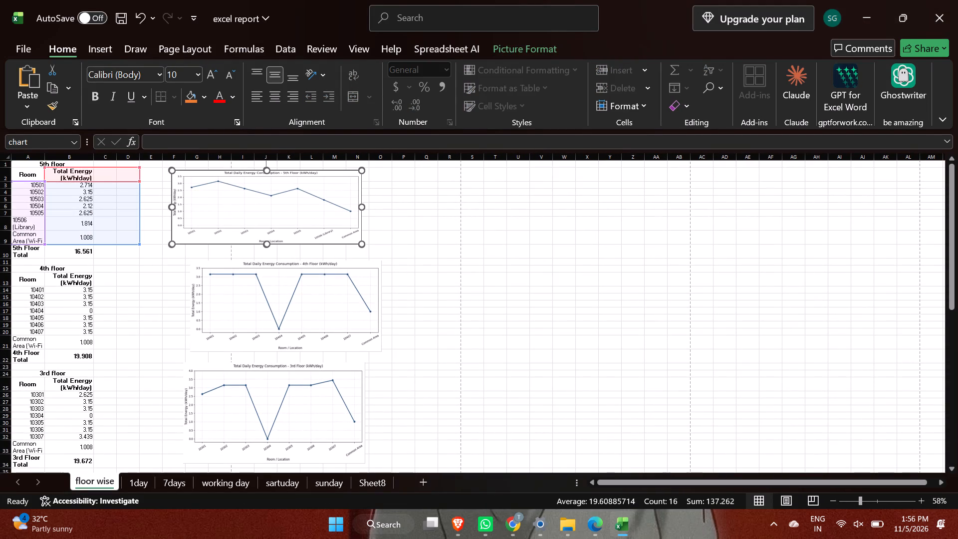
left_click_drag(361, 243, 299, 240)
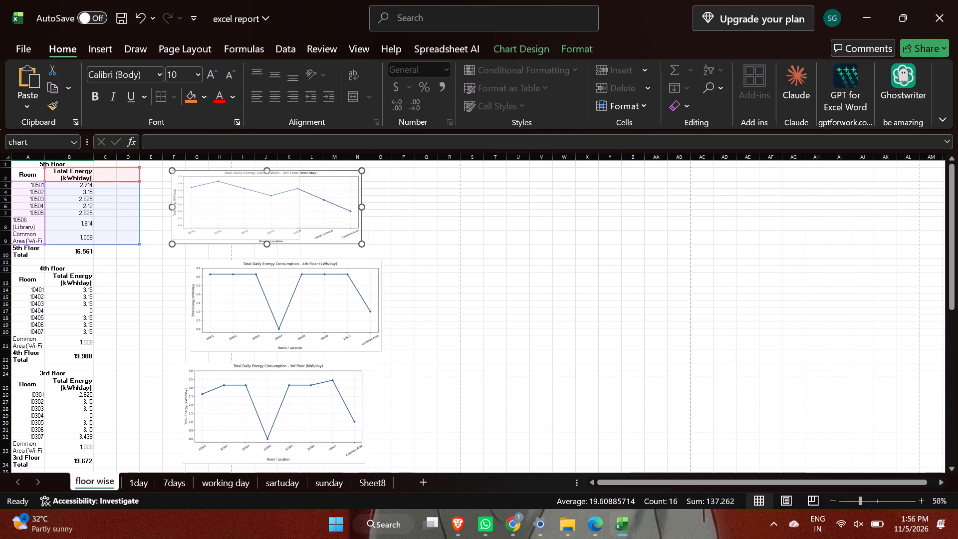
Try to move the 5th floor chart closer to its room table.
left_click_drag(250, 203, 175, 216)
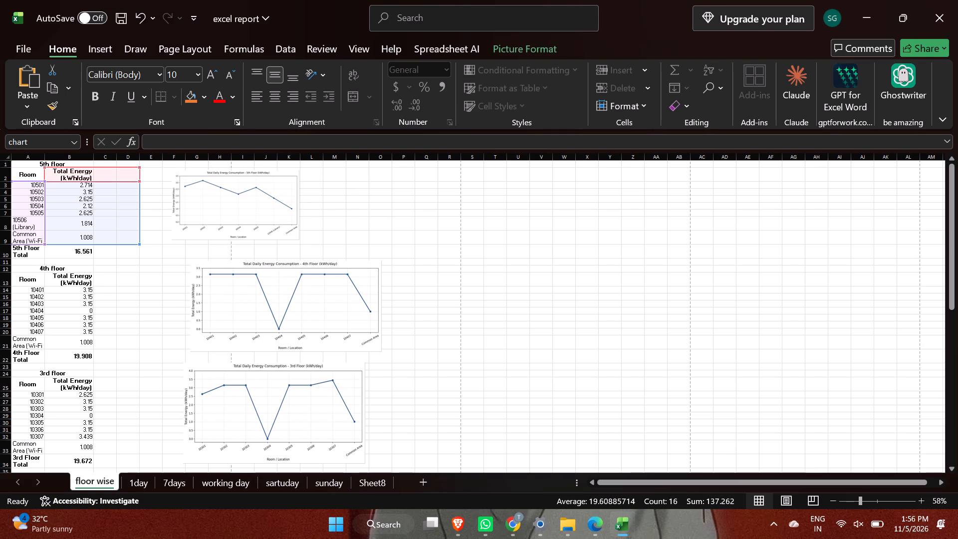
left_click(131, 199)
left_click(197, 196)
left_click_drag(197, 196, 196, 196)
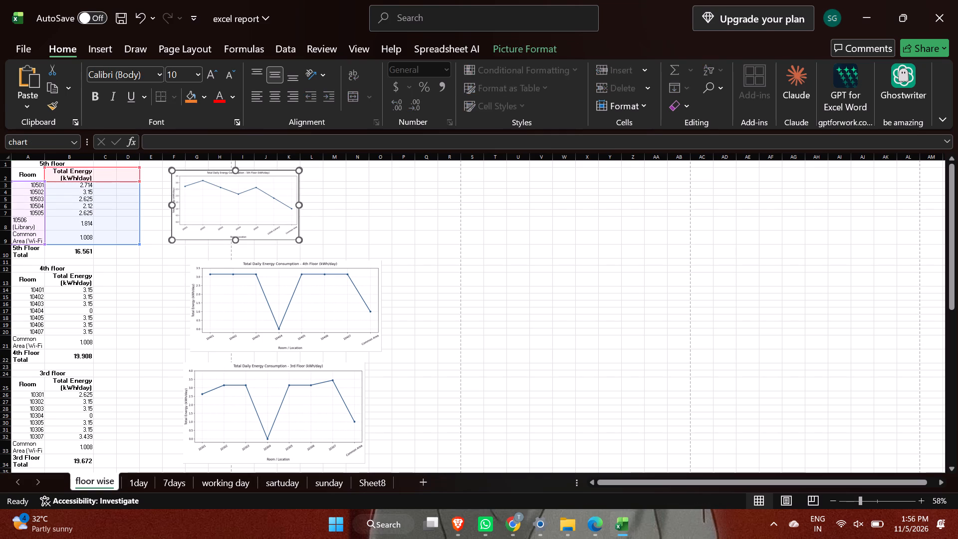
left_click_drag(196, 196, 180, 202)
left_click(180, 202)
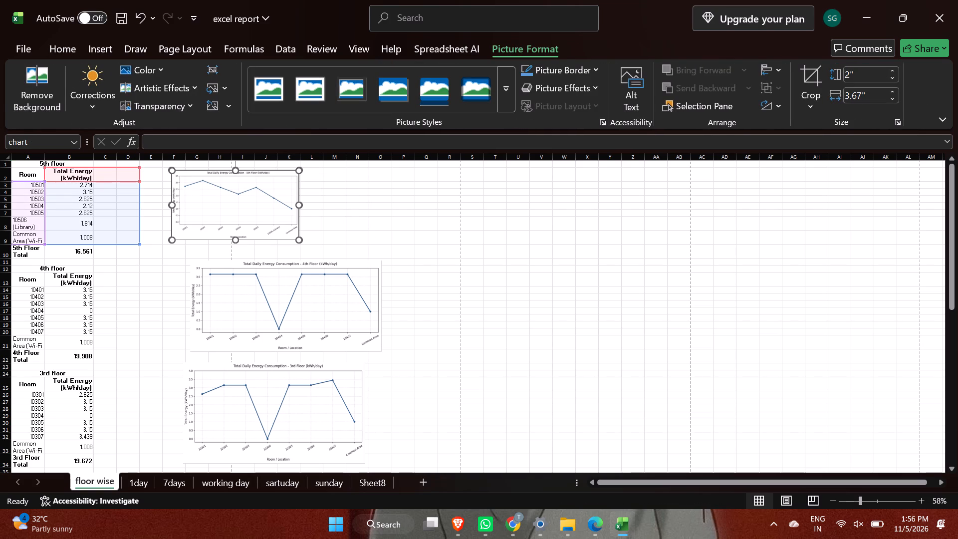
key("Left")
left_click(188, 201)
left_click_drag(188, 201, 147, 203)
Resize the 5th floor chart from its sides so it spans from column C beside its table to the page break after column H.
left_click_drag(300, 206, 241, 210)
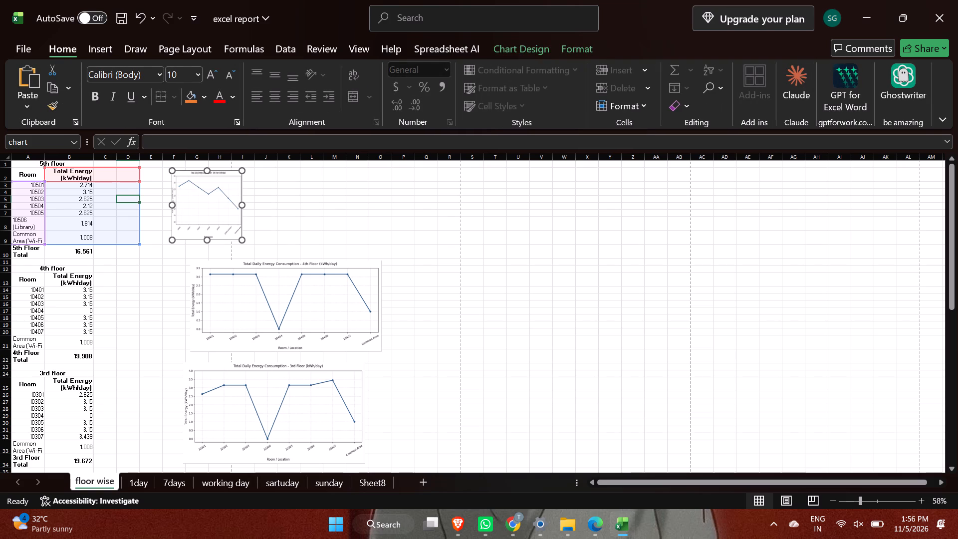
left_click_drag(171, 206, 126, 208)
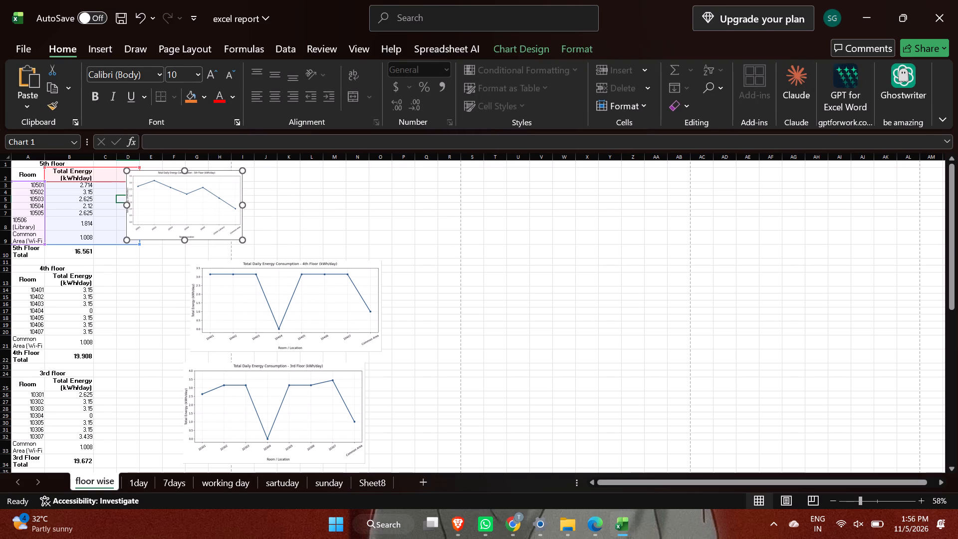
double_click(126, 208)
left_click_drag(127, 206, 102, 205)
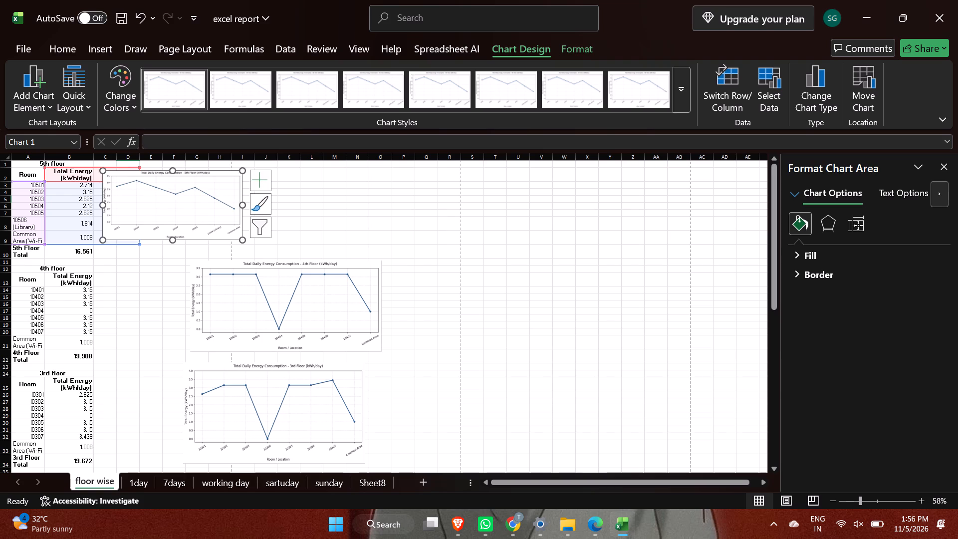
left_click(299, 223)
left_click(239, 206)
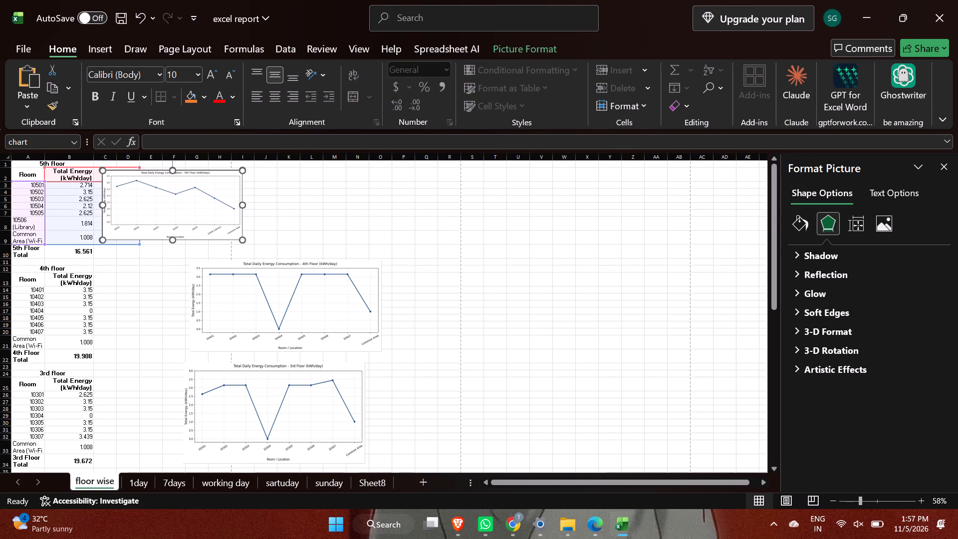
left_click(239, 206)
left_click_drag(239, 206, 234, 206)
left_click_drag(239, 205, 233, 205)
left_click(350, 222)
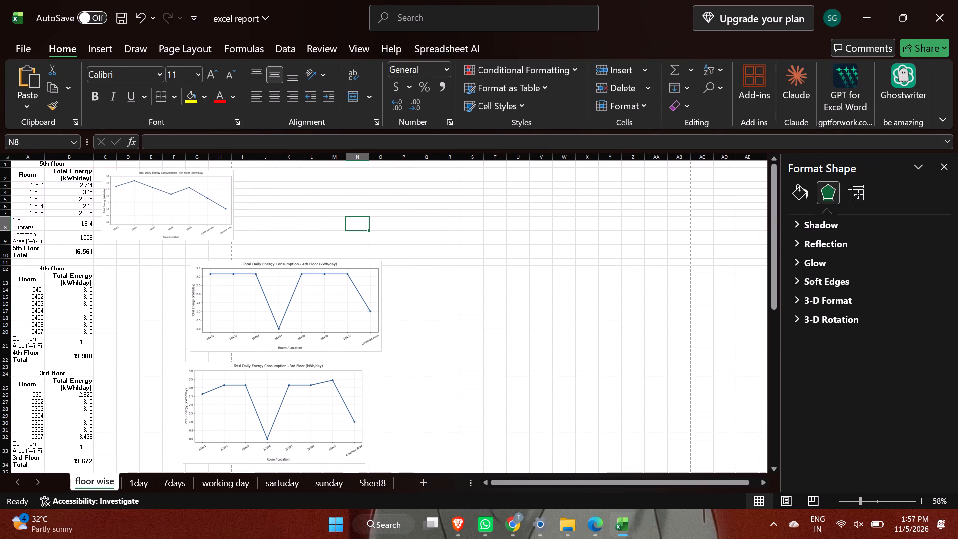
Resize the 4th floor chart from its sides so it spans from column C beside its table to the end of column I.
left_click(320, 303)
left_click_drag(302, 303, 207, 310)
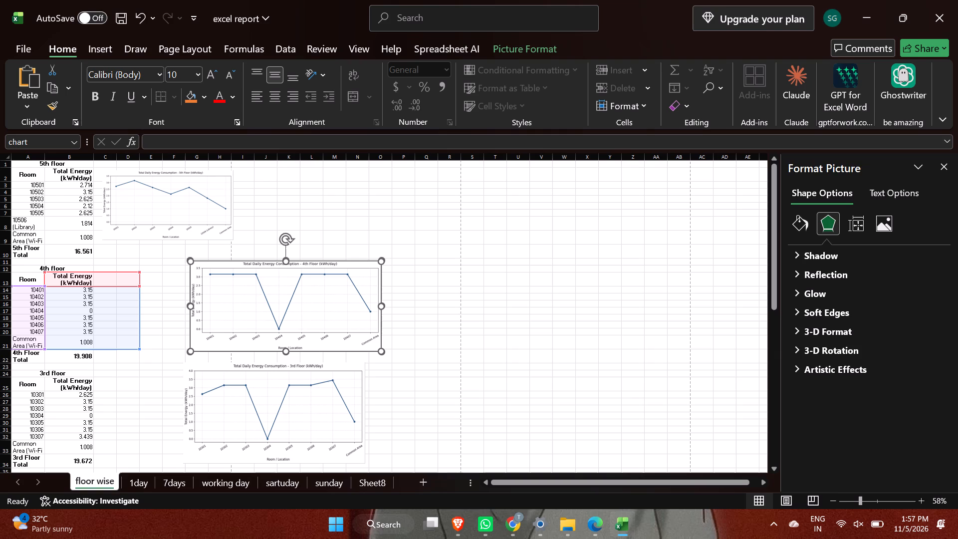
left_click(262, 300)
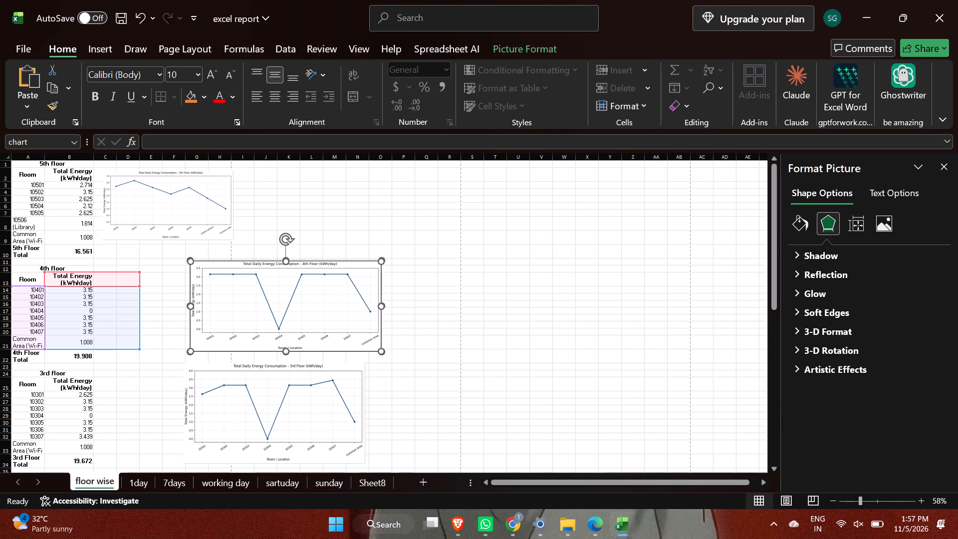
left_click(313, 97)
left_click_drag(190, 305, 93, 303)
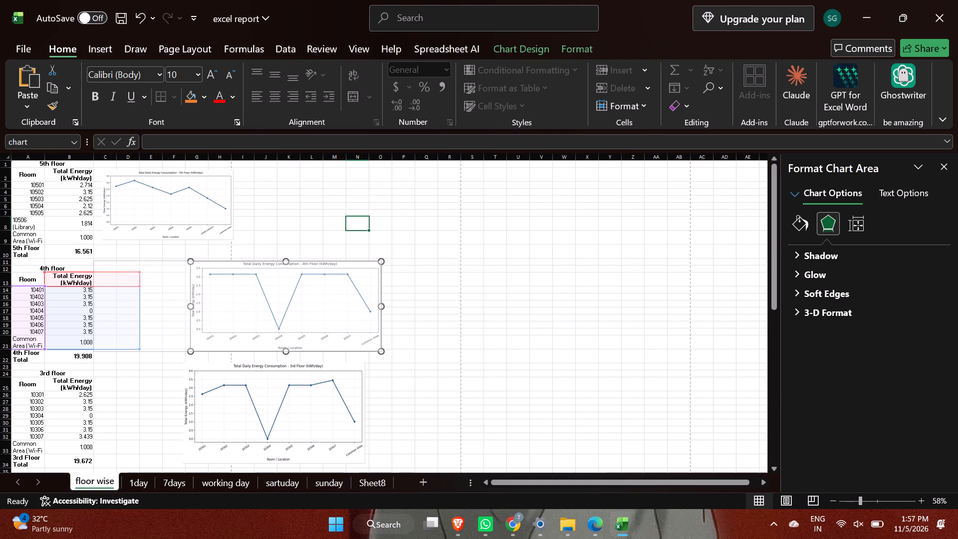
left_click_drag(93, 303, 94, 303)
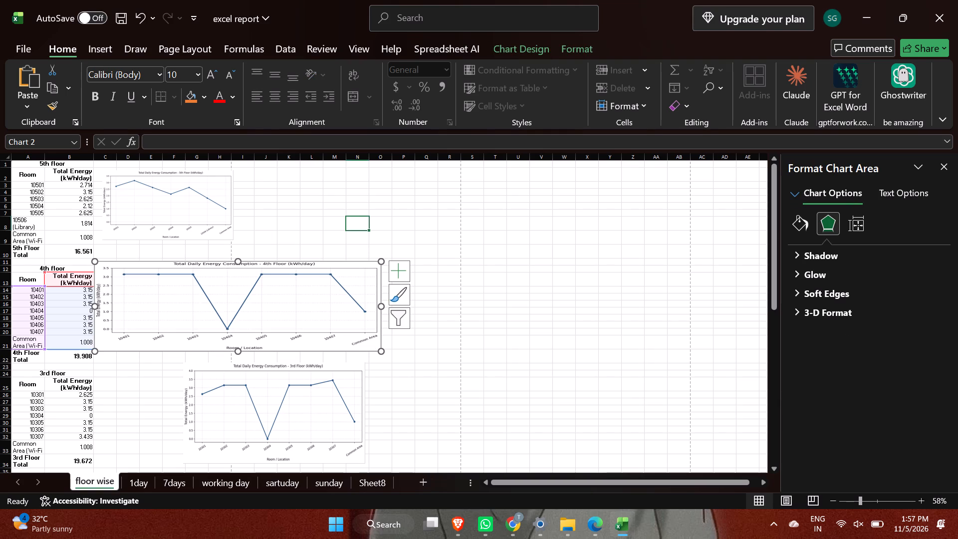
left_click_drag(380, 306, 354, 309)
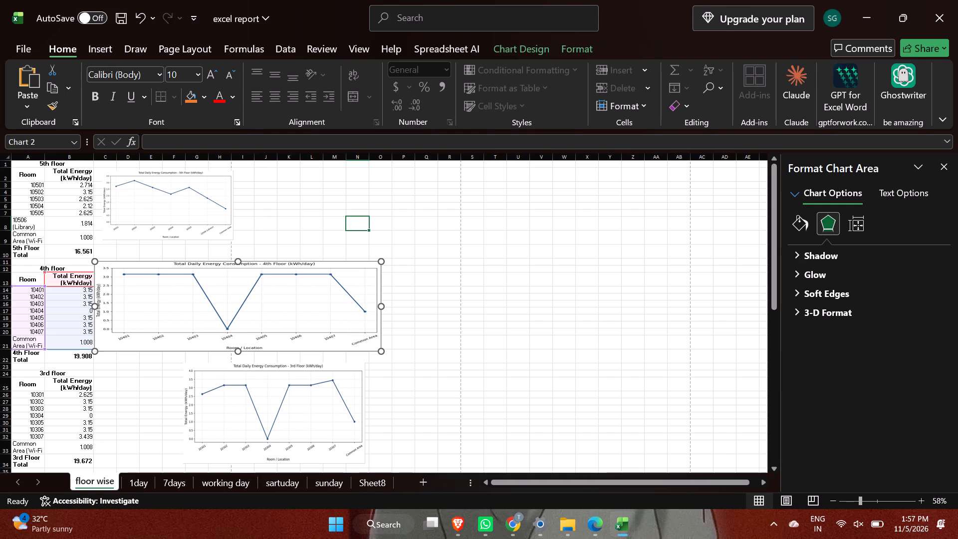
left_click_drag(354, 309, 251, 317)
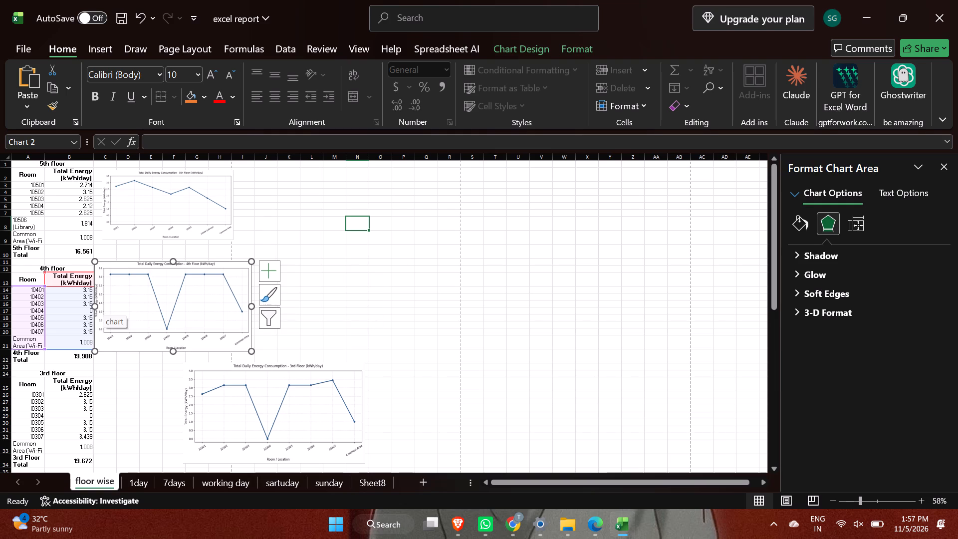
left_click_drag(95, 307, 102, 307)
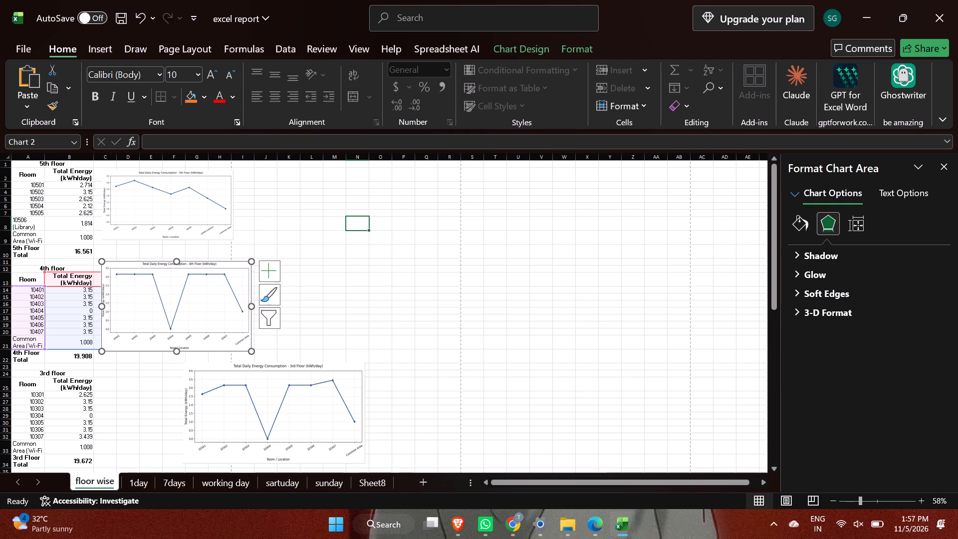
Resize the 3rd floor chart from its sides so it spans from column C beside its table into column I.
scroll(272, 416, "down", 2)
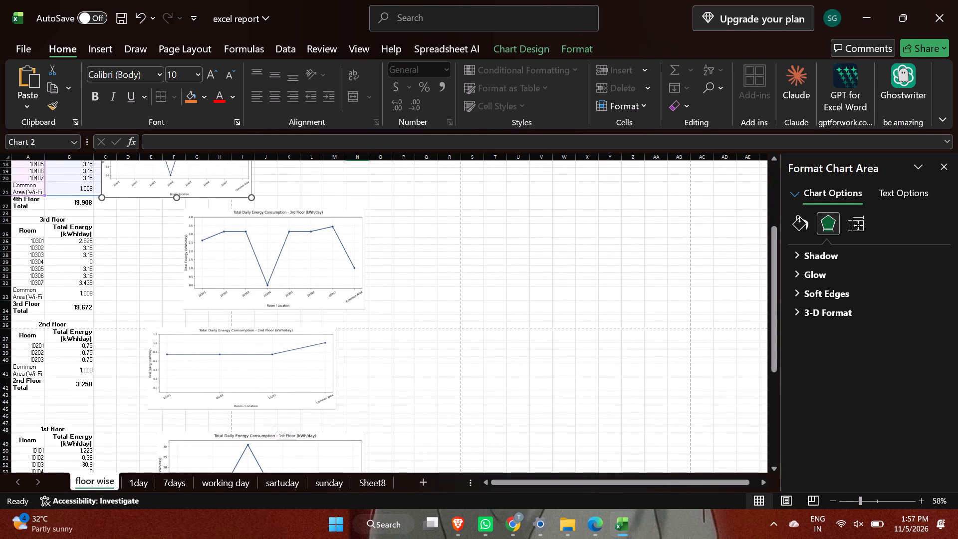
left_click(276, 247)
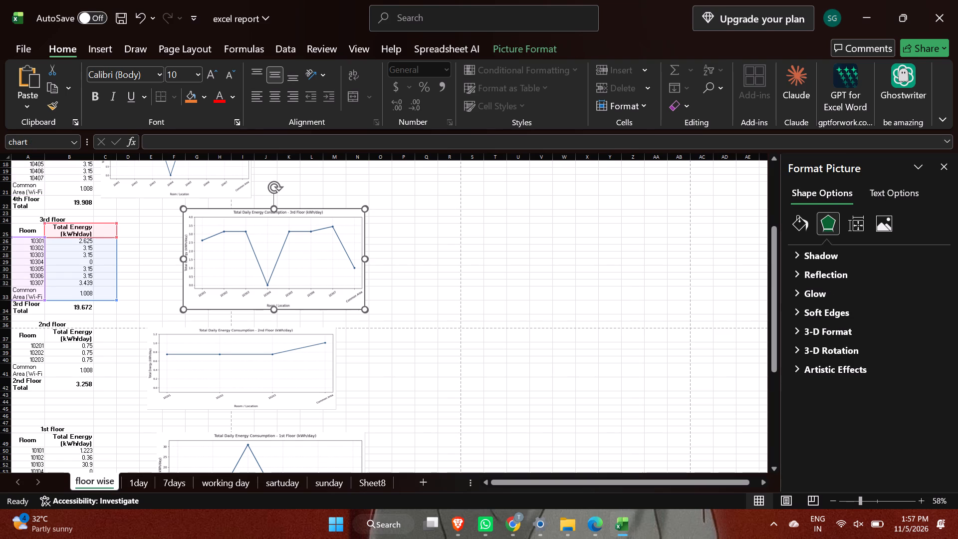
left_click_drag(185, 260, 100, 267)
left_click_drag(364, 261, 257, 261)
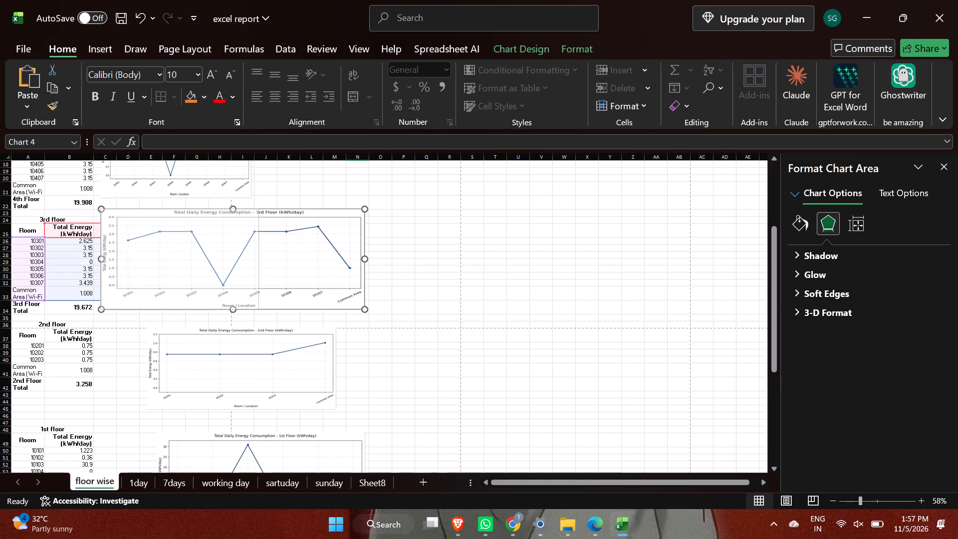
left_click_drag(257, 261, 249, 261)
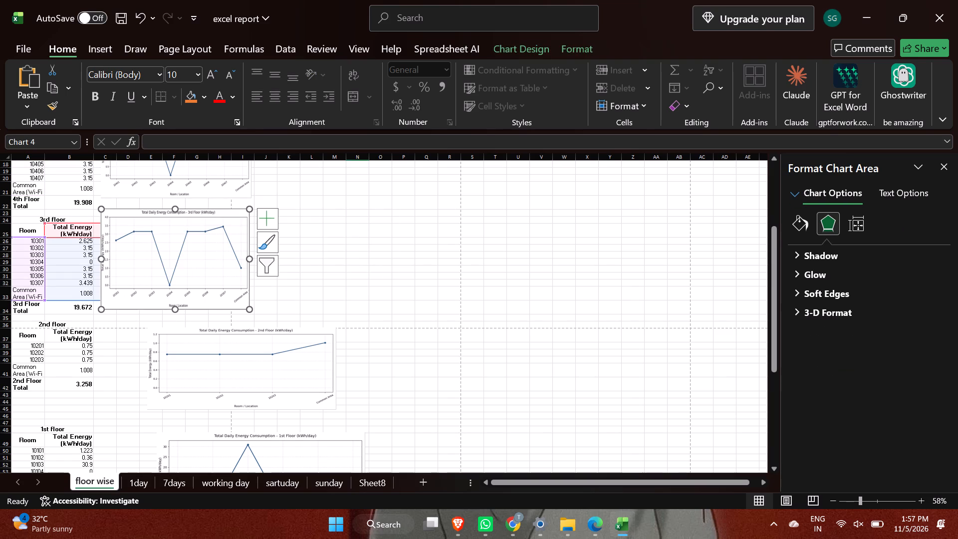
Resize the 2nd floor chart from its sides so it spans from column C to the page break after column H.
scroll(319, 327, "down", 1)
left_click(276, 307)
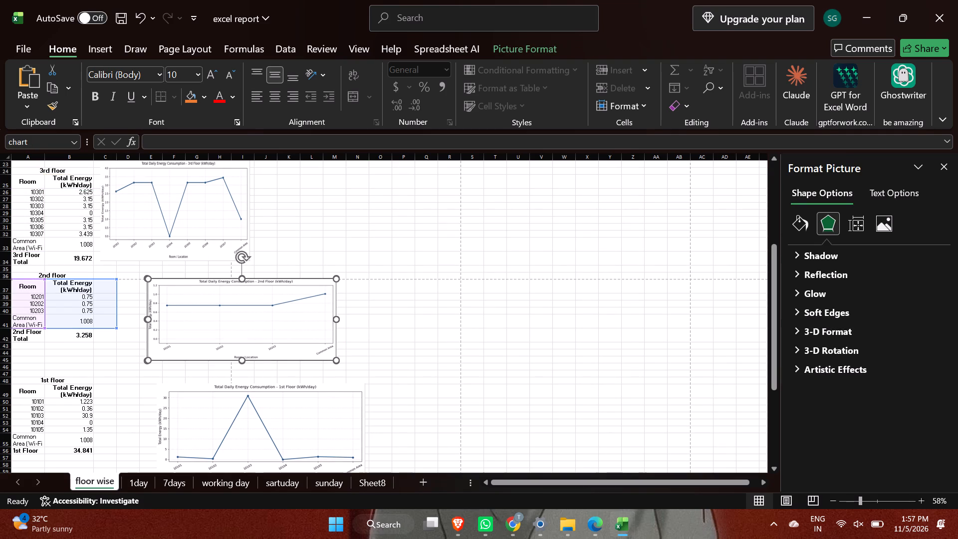
left_click_drag(149, 319, 106, 319)
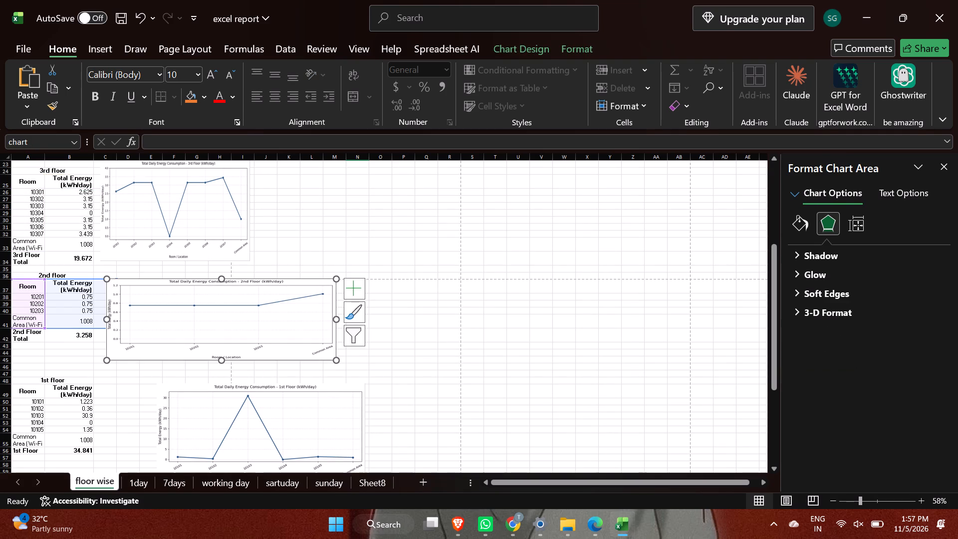
left_click_drag(337, 320, 232, 314)
Resize the 1st floor chart from its sides so it spans from column C beside its table to about the middle of column I.
scroll(282, 355, "down", 1)
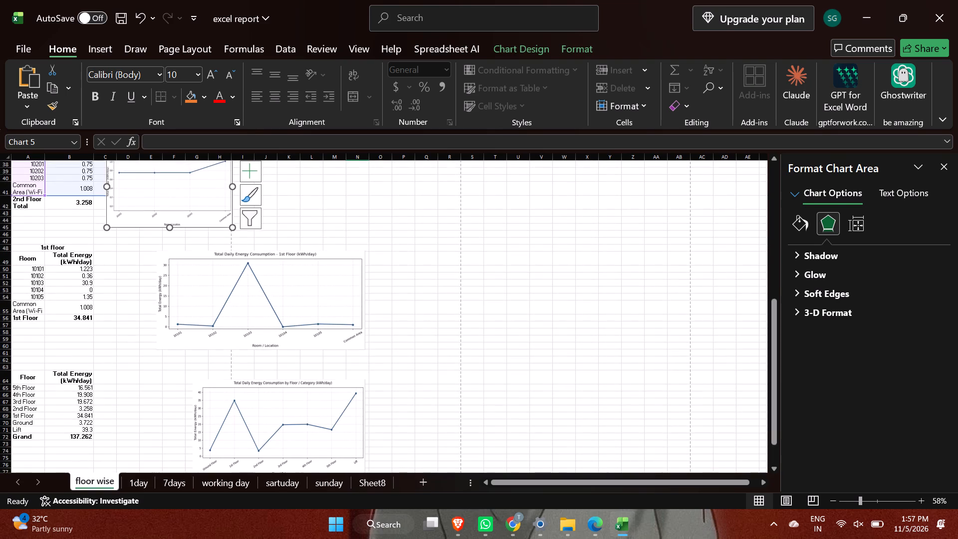
left_click(257, 309)
left_click_drag(155, 298, 101, 297)
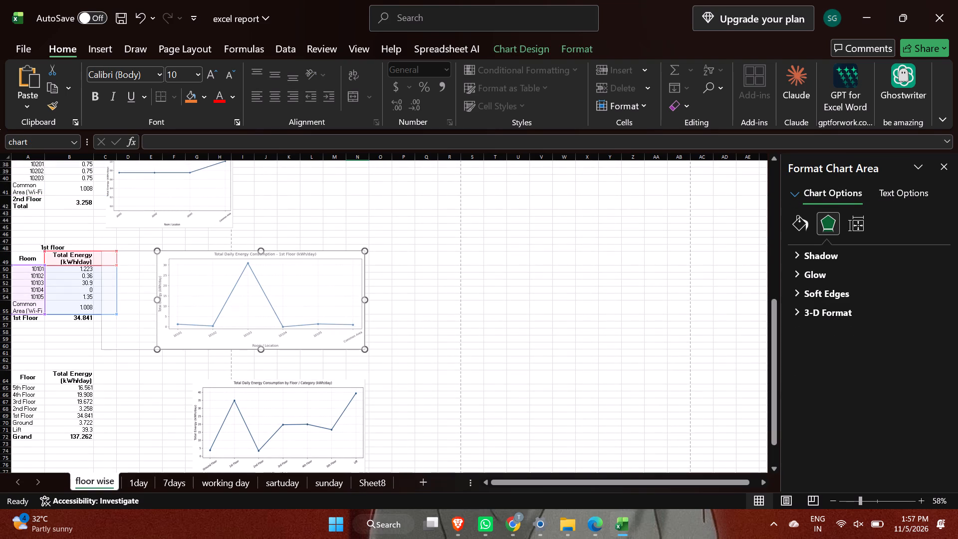
left_click_drag(101, 297, 100, 297)
left_click_drag(365, 299, 339, 299)
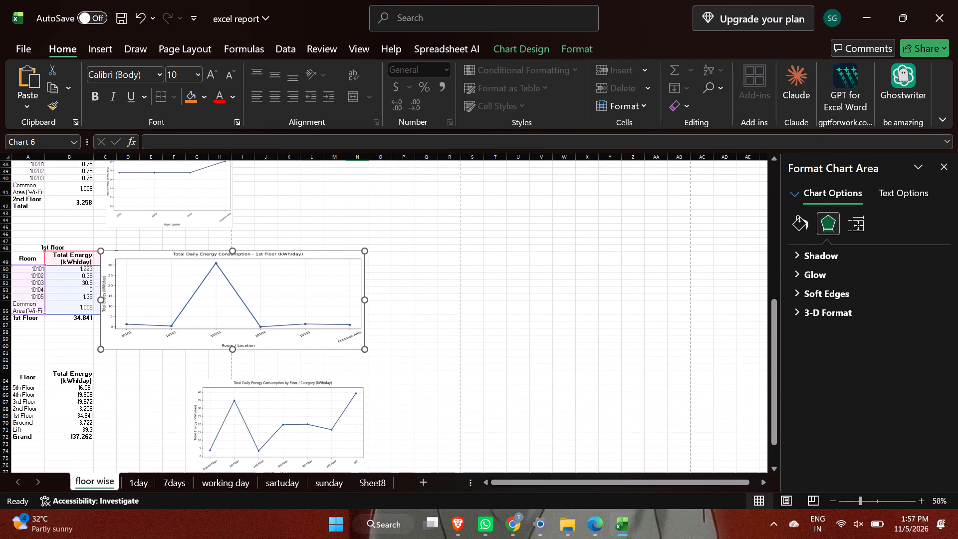
left_click_drag(339, 299, 244, 300)
Resize the Floor / Category chart from its sides so it spans from column C to just past the page break after column H.
scroll(273, 345, "down", 1)
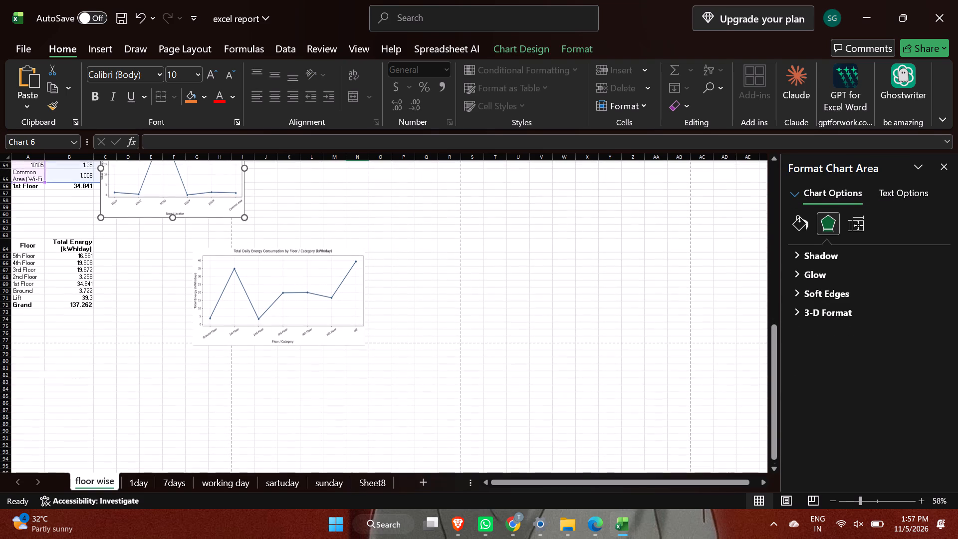
left_click(255, 311)
left_click_drag(193, 294, 132, 289)
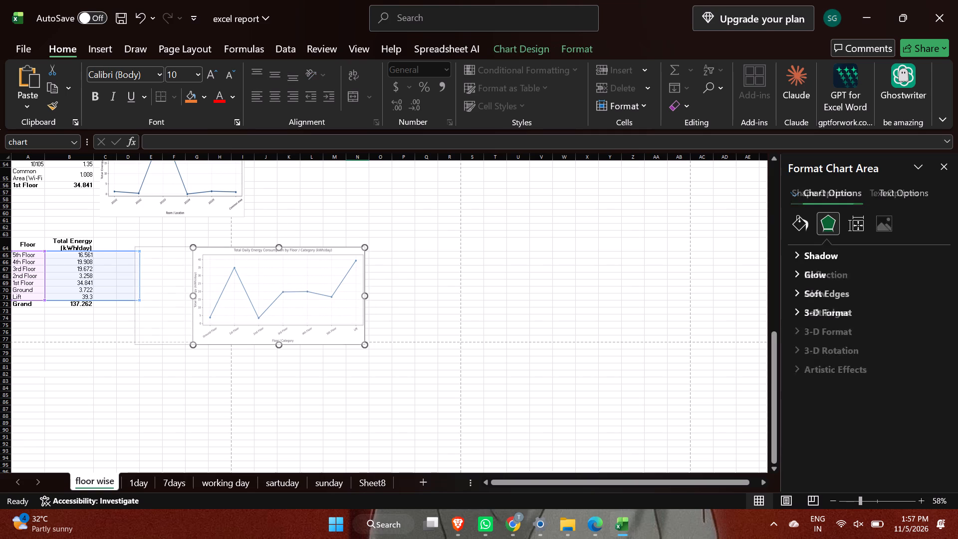
left_click_drag(132, 289, 107, 291)
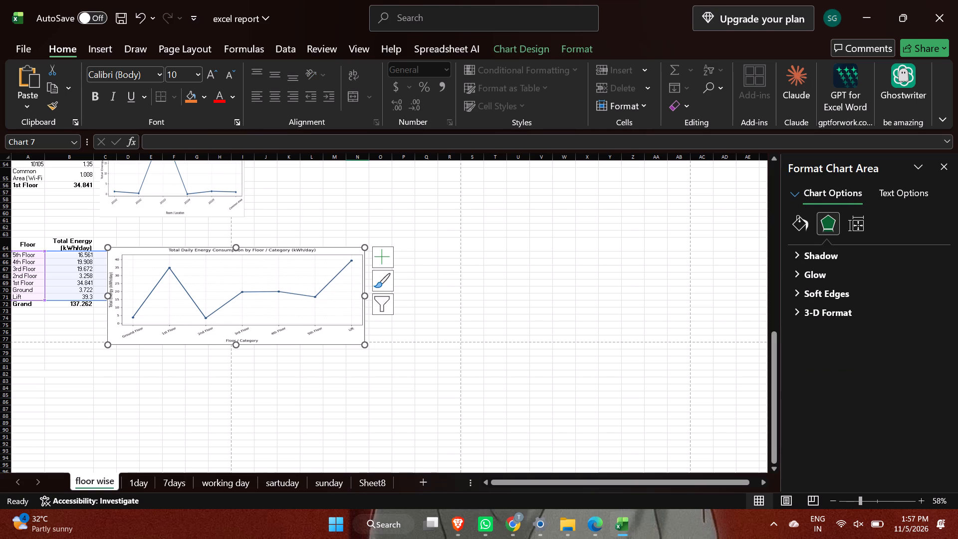
left_click_drag(367, 294, 239, 292)
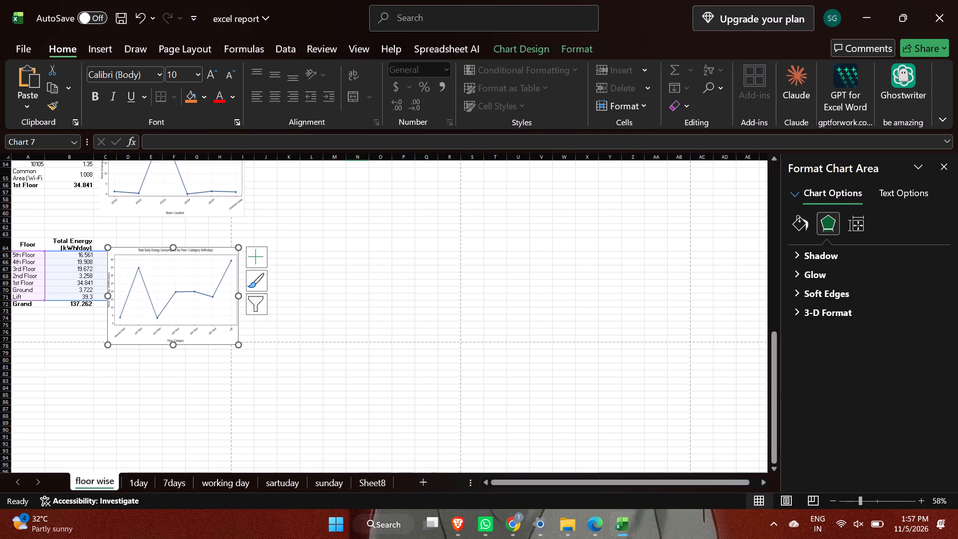
left_click(349, 293)
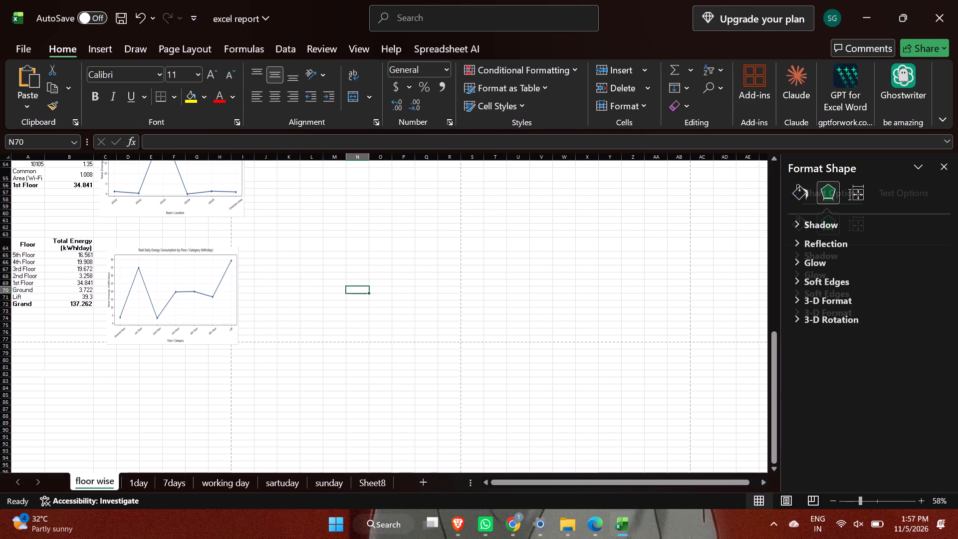
Examine in the print preview how the floor wise sheet's tables and resized charts fit across the pages, then return to the sheet.
key("ctrl+p")
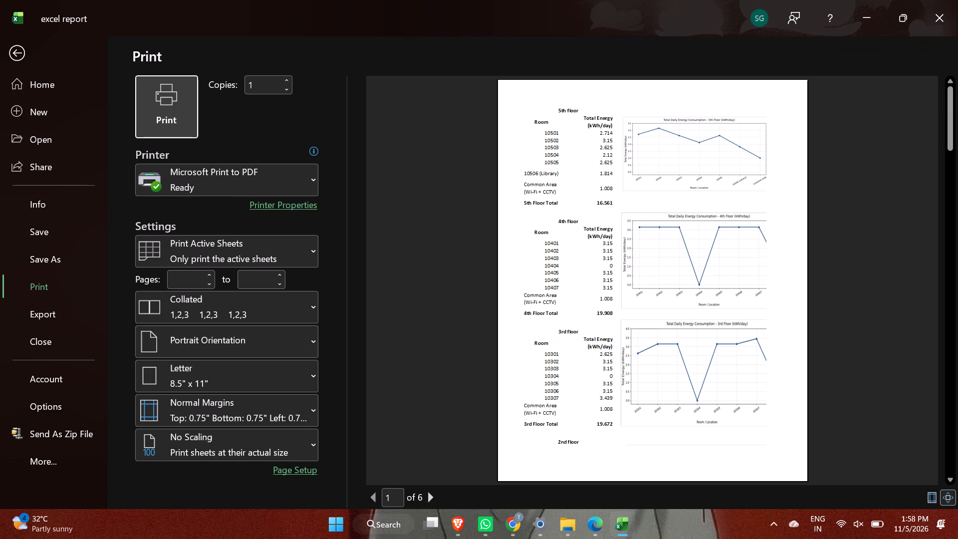
scroll(507, 374, "down", 1)
scroll(541, 365, "up", 3)
left_click(23, 57)
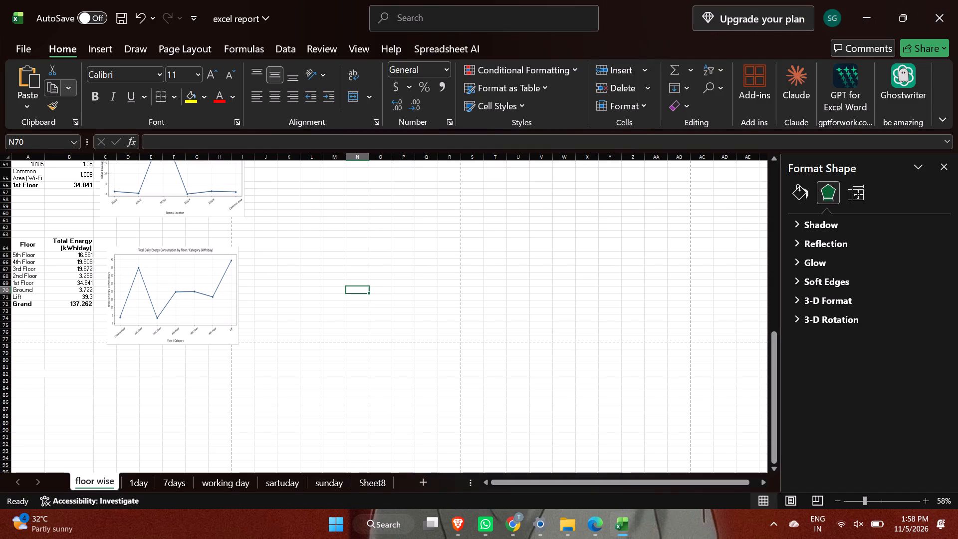
scroll(181, 227, "up", 1)
key("ctrl+p")
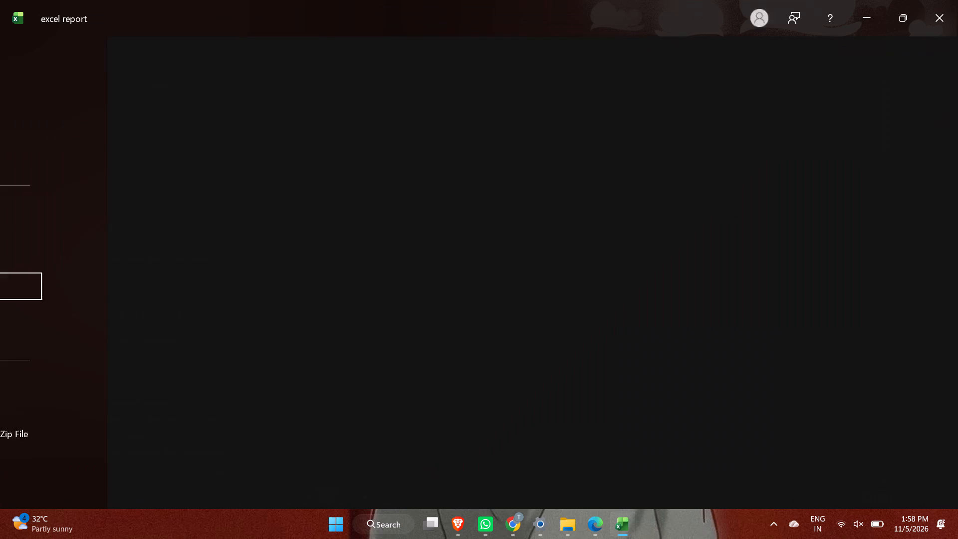
scroll(625, 429, "down", 4)
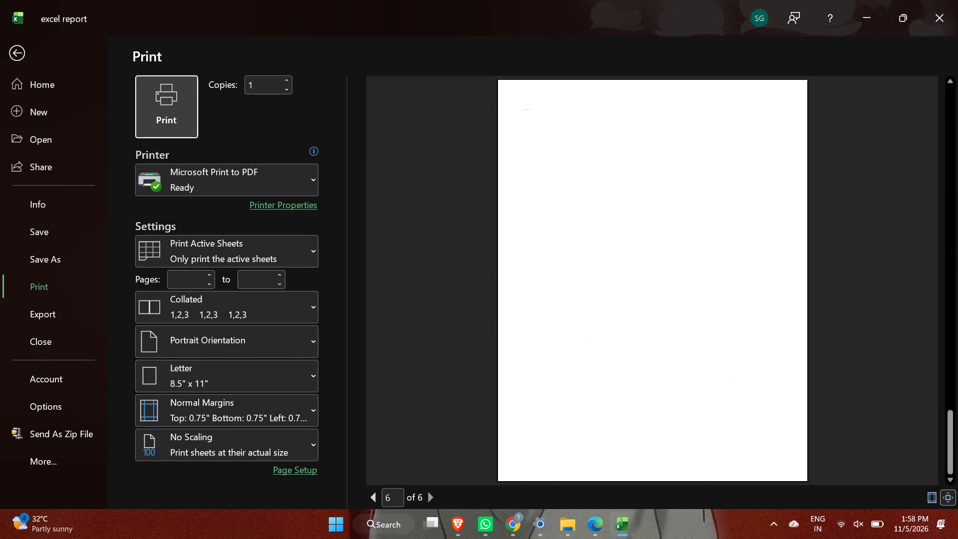
scroll(625, 429, "down", 2)
scroll(625, 429, "up", 1)
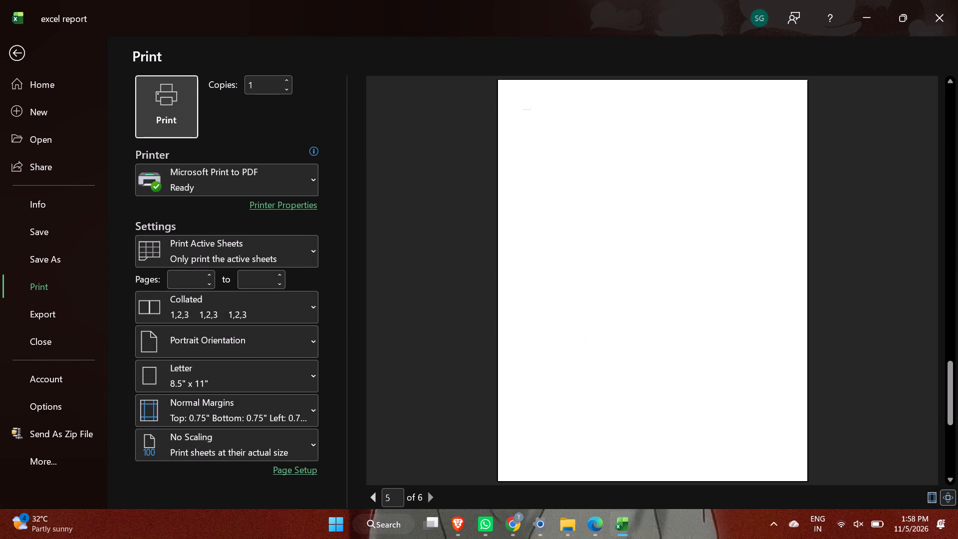
scroll(625, 429, "up", 1)
scroll(625, 429, "right", 2)
scroll(625, 429, "up", 1)
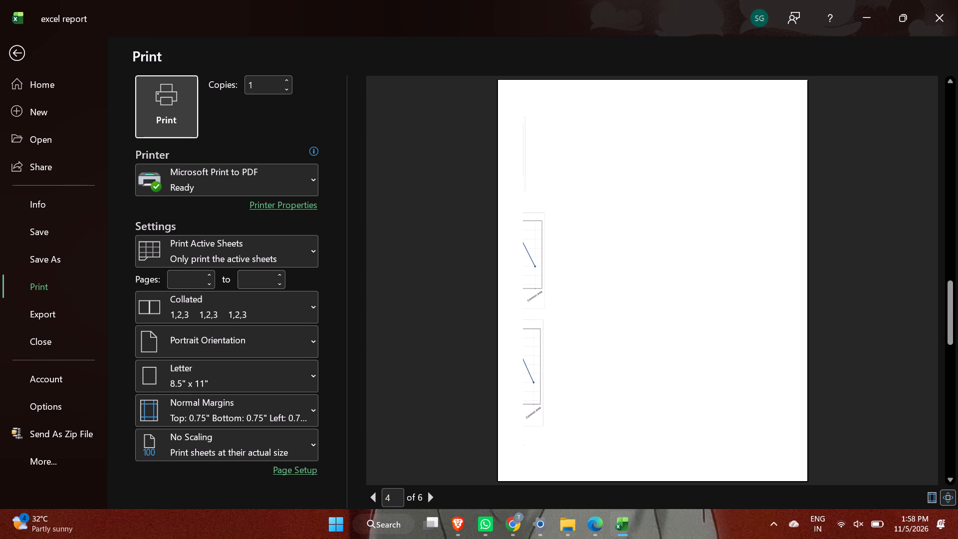
scroll(625, 429, "up", 2)
scroll(625, 429, "down", 1)
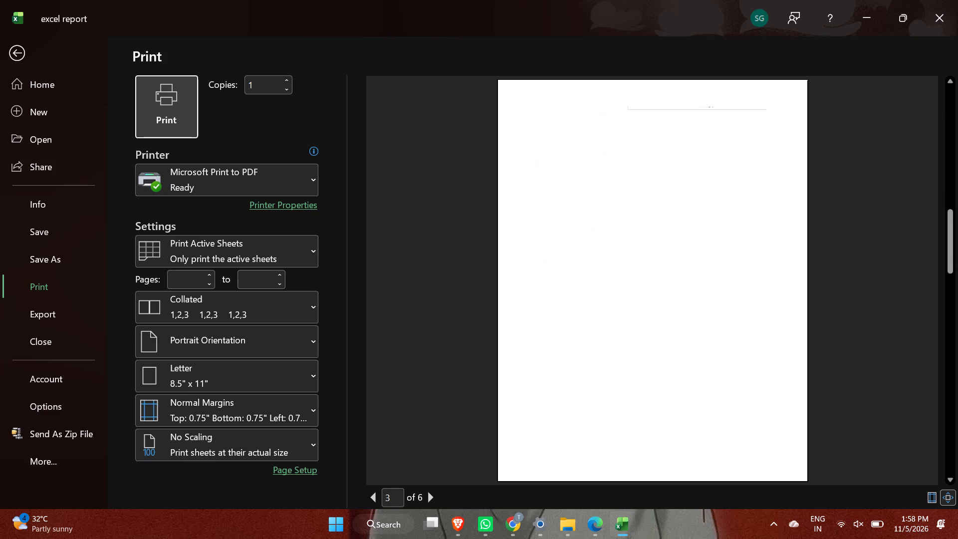
scroll(625, 429, "down", 1)
scroll(625, 429, "up", 1)
scroll(625, 429, "down", 1)
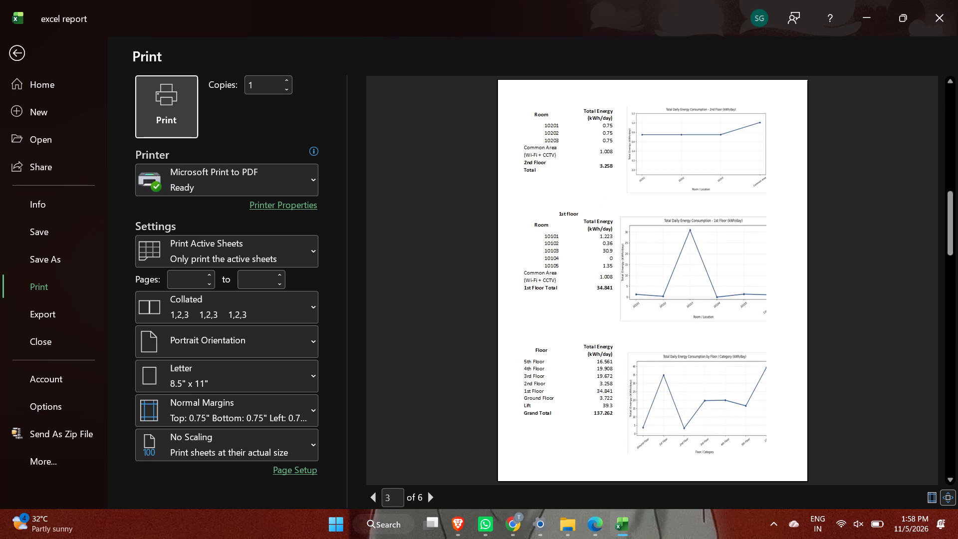
scroll(625, 429, "down", 1)
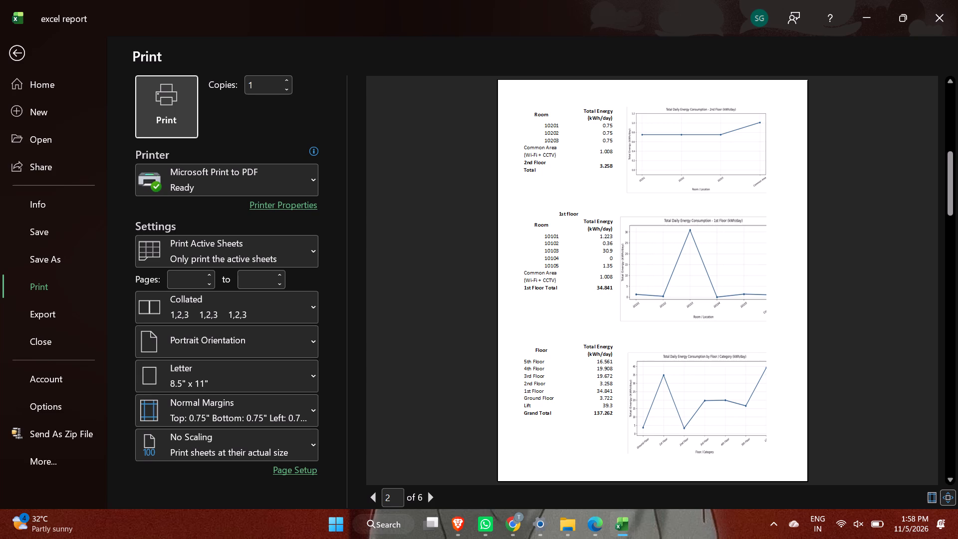
left_click(22, 51)
Copy the 5th floor chart picture below the Grand Total table in column A at about row 75, and delete the original and its underlying bar chart.
scroll(285, 195, "up", 4)
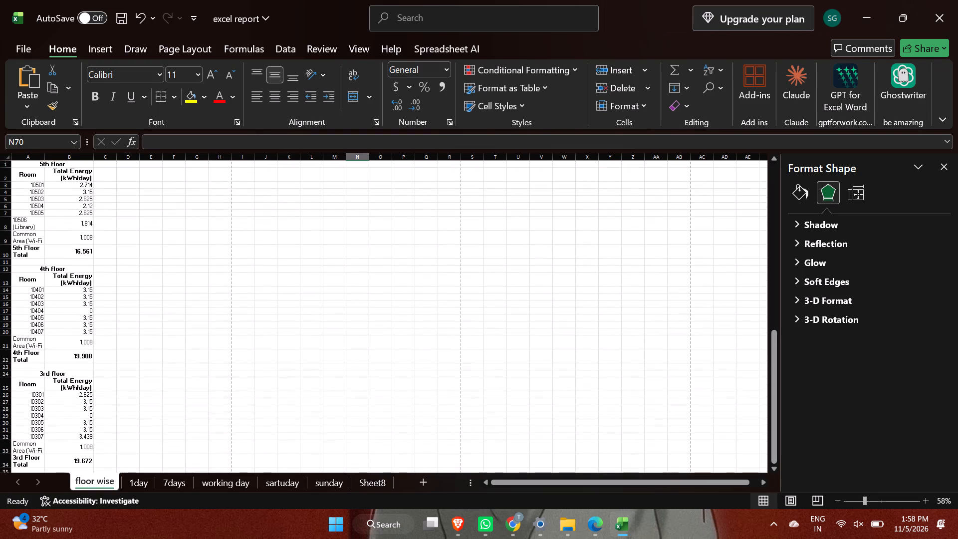
left_click(178, 216)
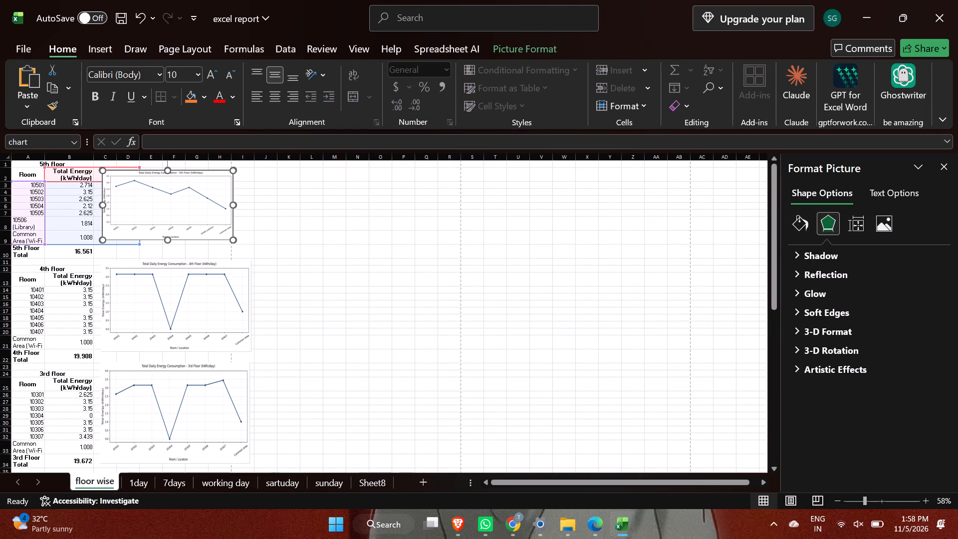
key("ctrl+c")
scroll(281, 314, "down", 2)
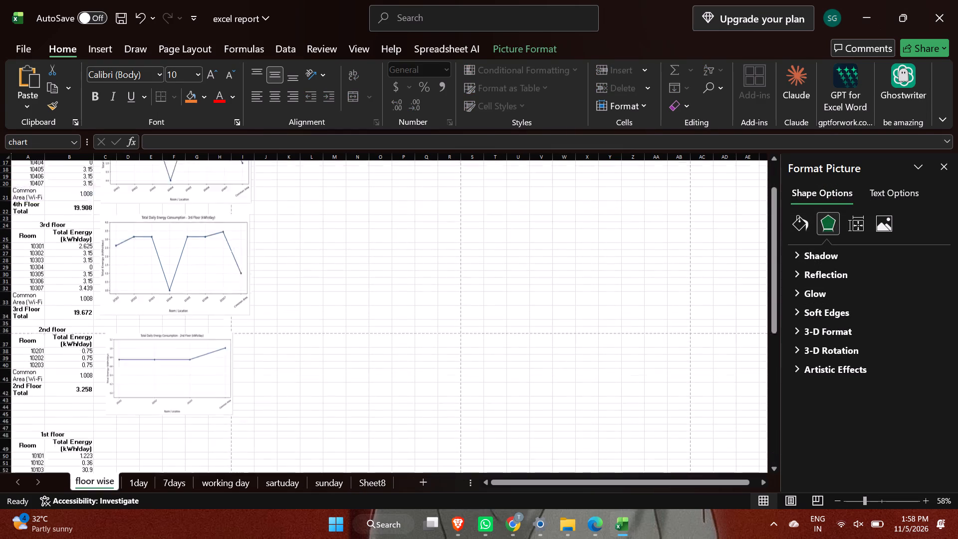
scroll(281, 314, "down", 3)
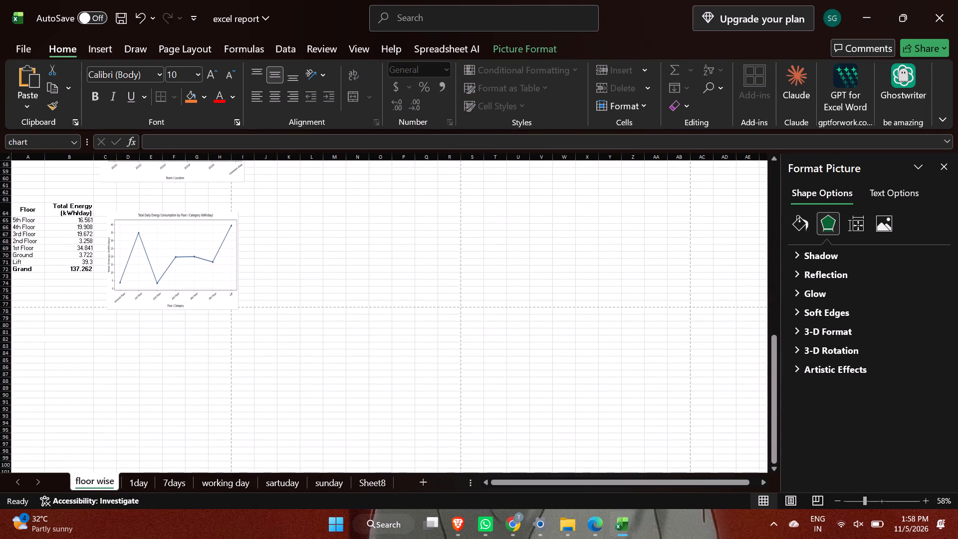
left_click(45, 304)
key("ctrl+v")
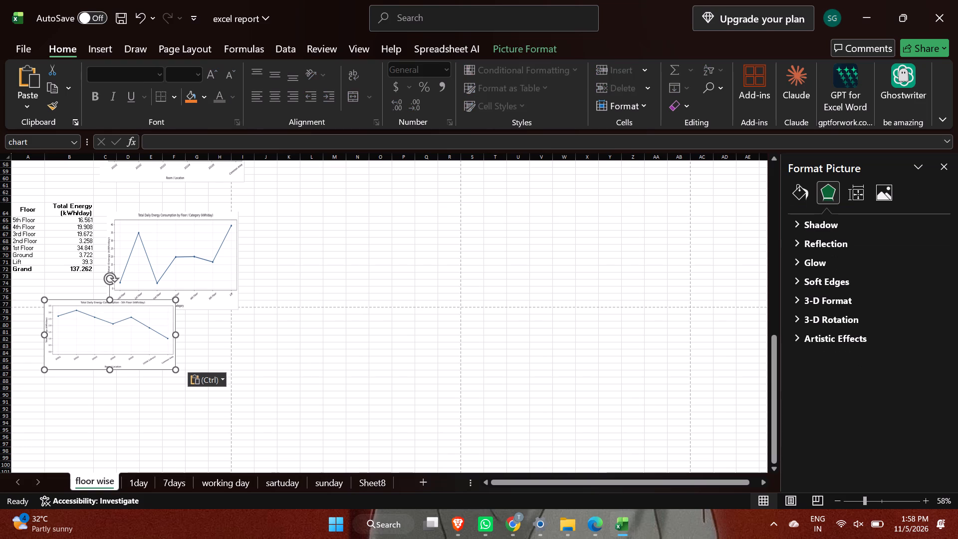
left_click(109, 327)
left_click_drag(109, 327, 56, 313)
scroll(248, 290, "up", 5)
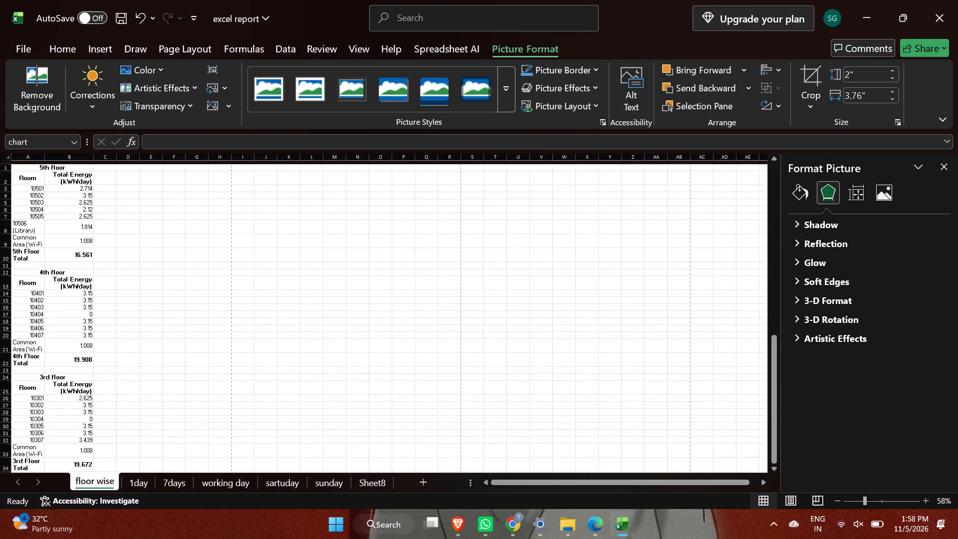
left_click(171, 194)
key("Delete")
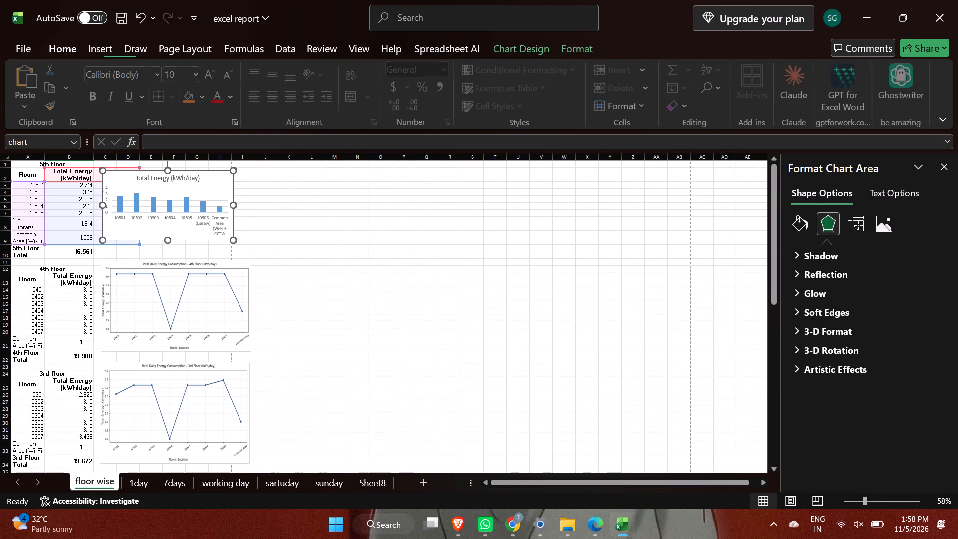
key("Delete")
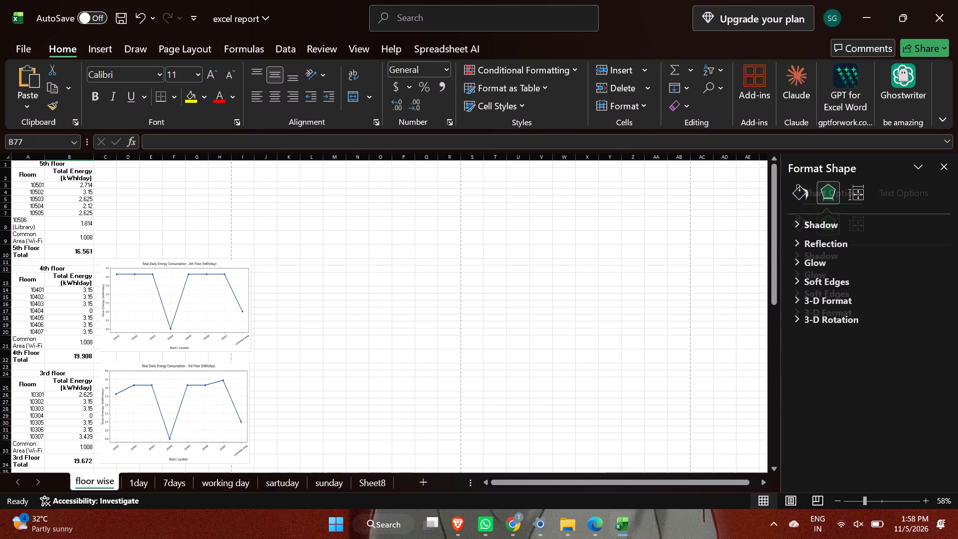
Copy the 4th floor chart picture beneath the relocated 5th floor chart at about row 86, and delete the originals beside the table.
left_click(172, 276)
key("ctrl+c")
scroll(161, 332, "down", 2)
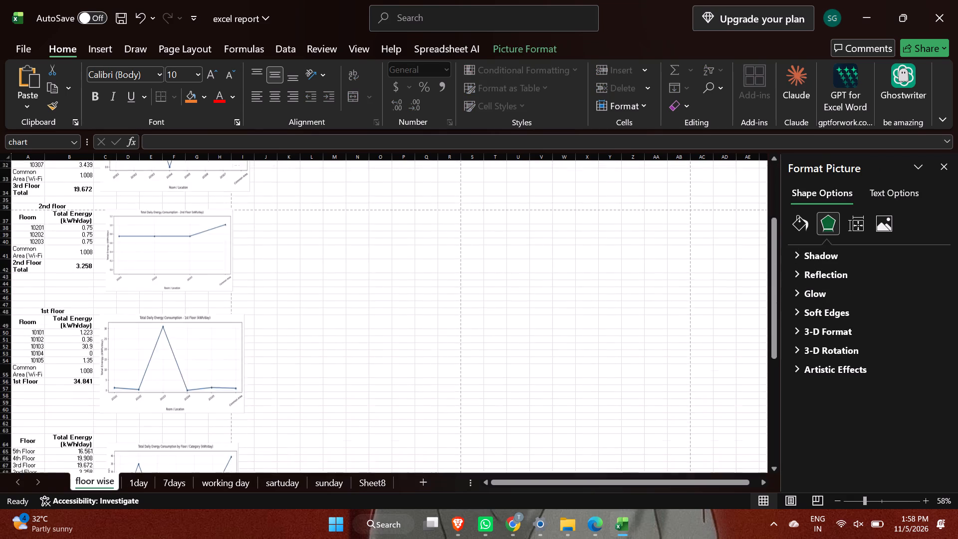
scroll(161, 332, "down", 4)
left_click(62, 289)
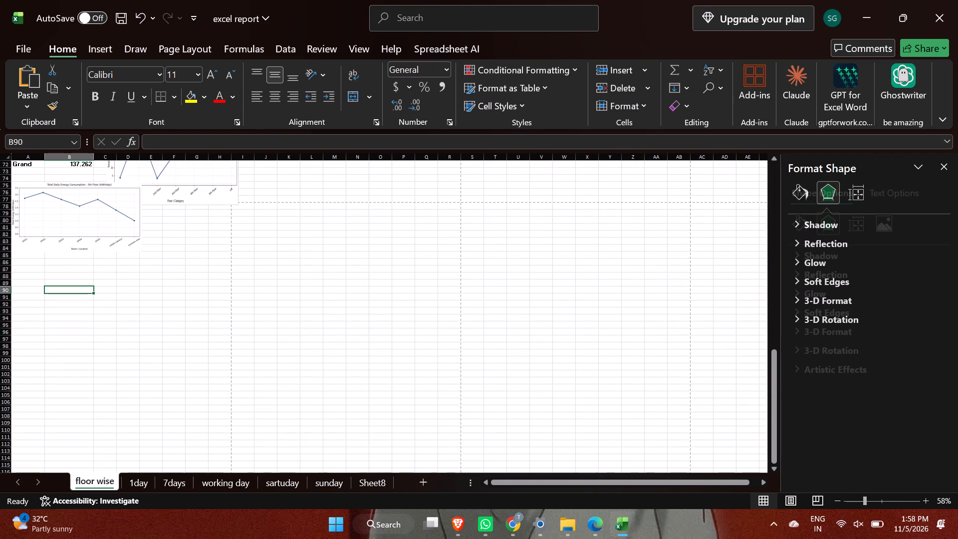
left_click(53, 274)
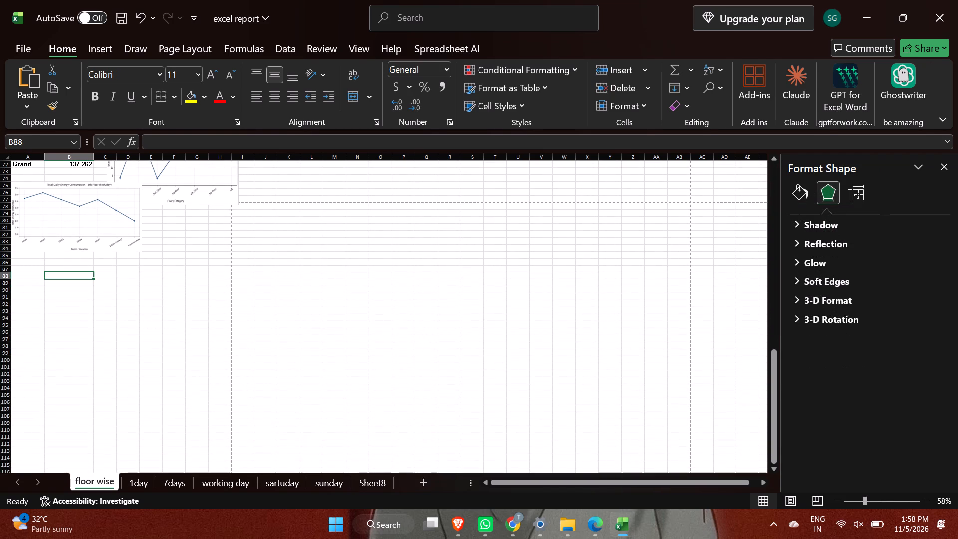
key("ctrl+v")
left_click_drag(76, 289, 38, 277)
scroll(218, 228, "up", 4)
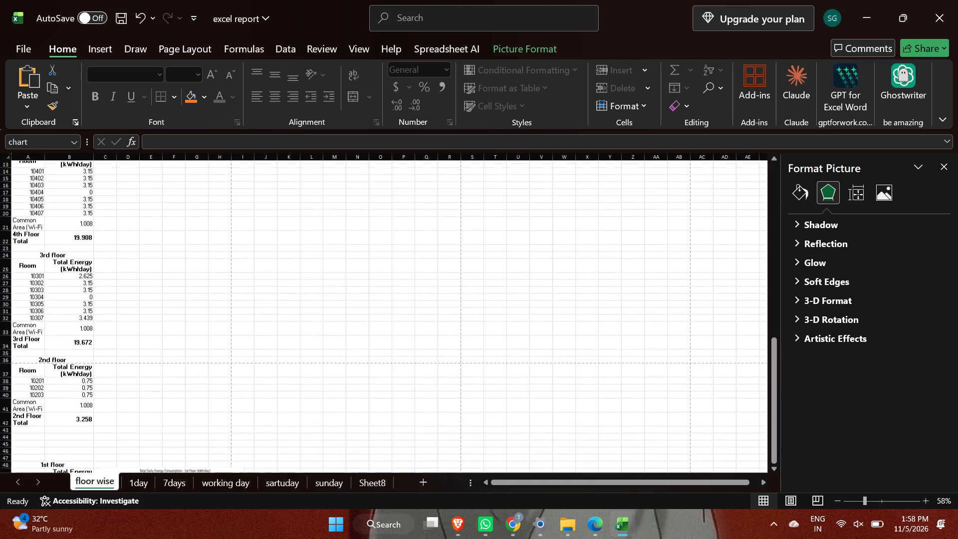
scroll(218, 228, "up", 3)
left_click(166, 329)
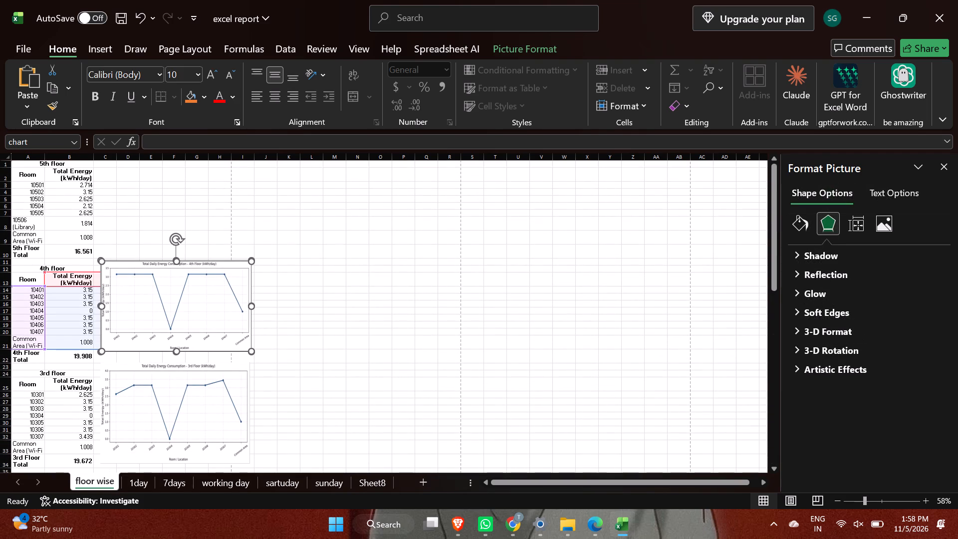
key("Delete")
key("Delete")
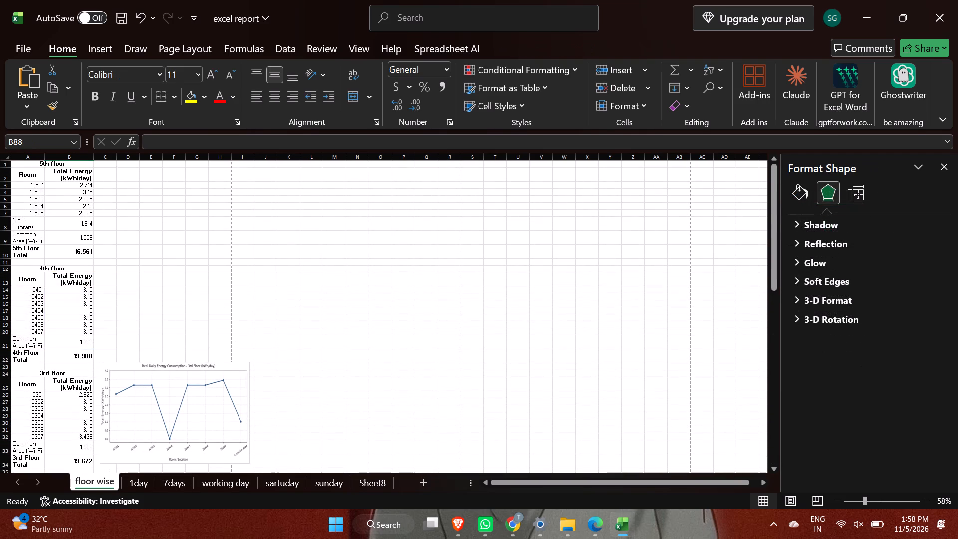
Copy the 3rd floor chart picture beneath the relocated 4th floor chart at about row 99, and delete the originals beside the table.
left_click(186, 387)
key("ctrl+c")
scroll(186, 387, "down", 4)
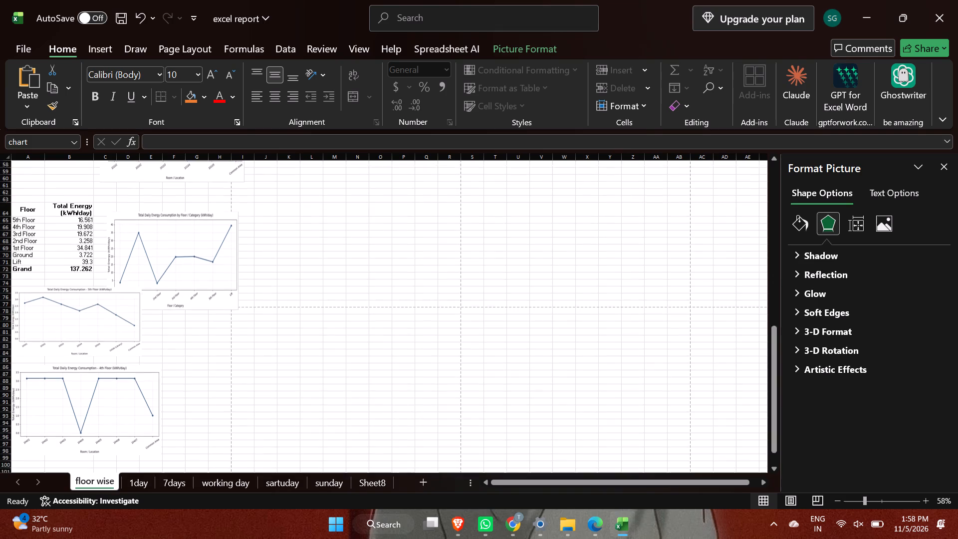
scroll(186, 387, "down", 2)
left_click(47, 375)
key("ctrl+v")
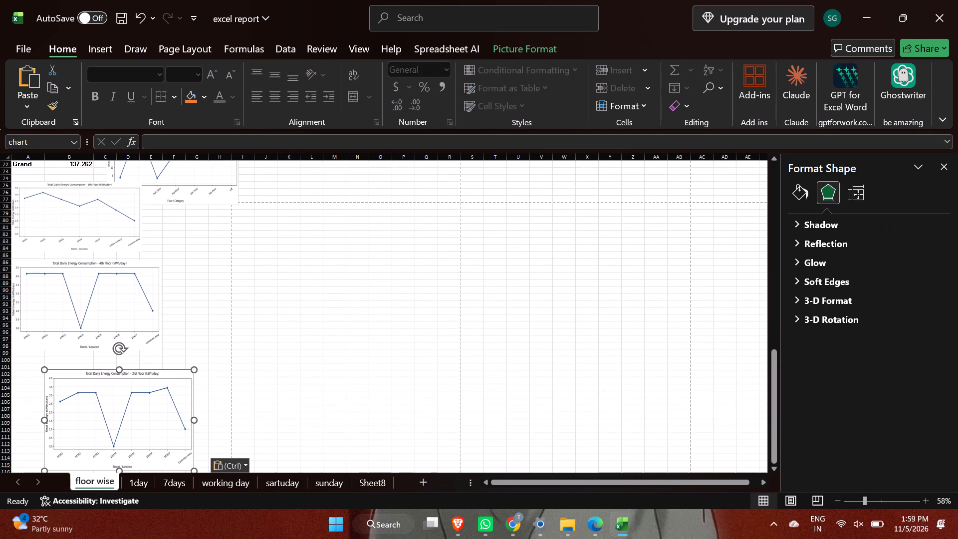
left_click_drag(92, 397, 52, 378)
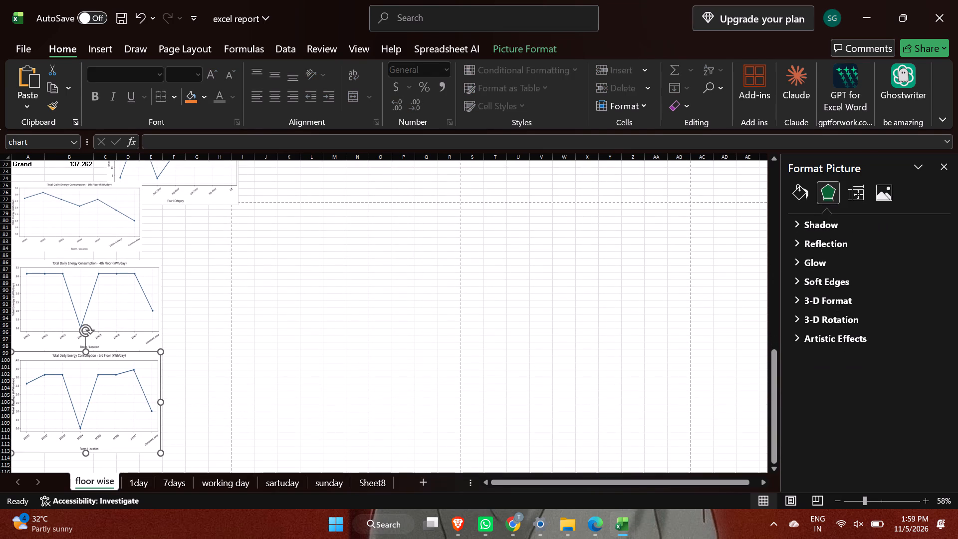
scroll(201, 299, "up", 6)
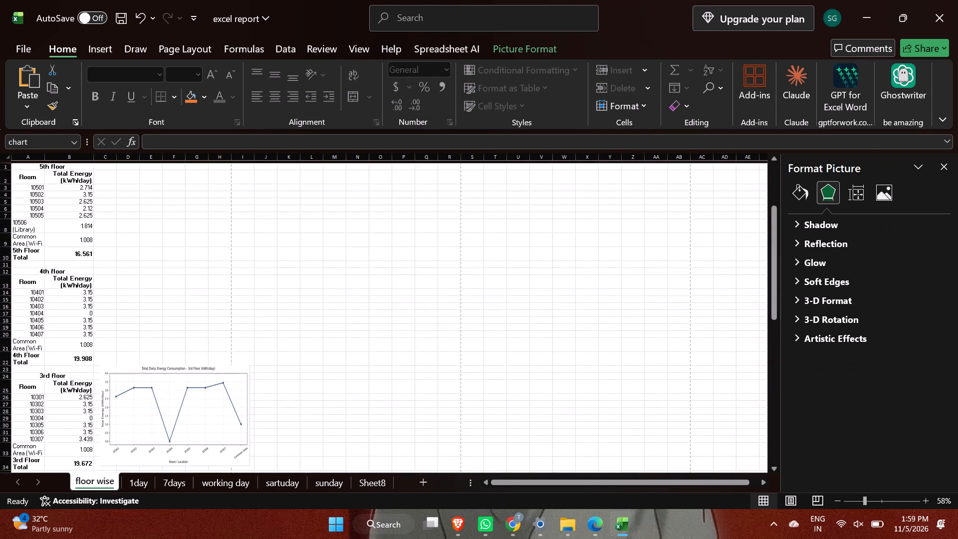
scroll(201, 299, "up", 1)
left_click(182, 366)
key("Delete")
key("Delete")
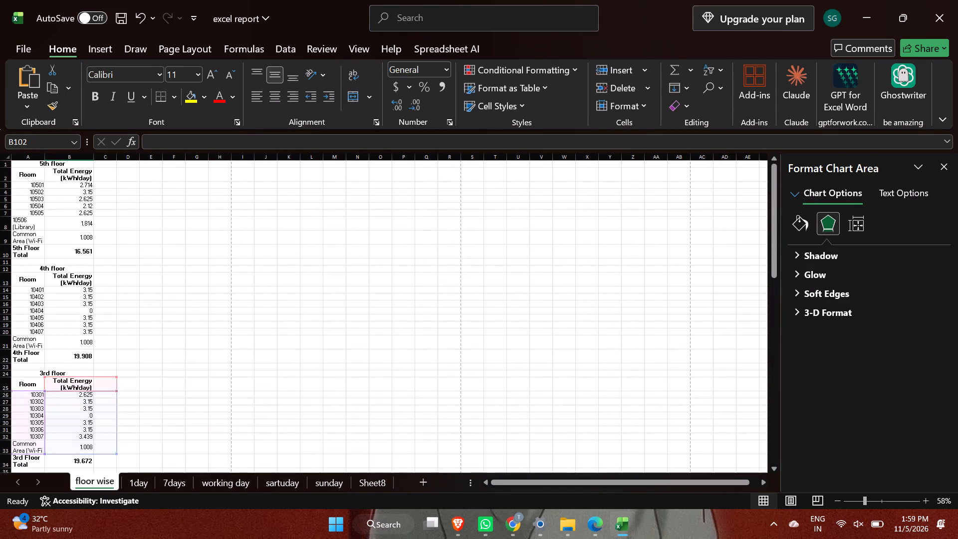
Copy the 2nd floor chart picture beneath the relocated 3rd floor chart at about row 115, and delete the originals beside the table.
scroll(182, 366, "down", 2)
left_click(182, 366)
key("ctrl+c")
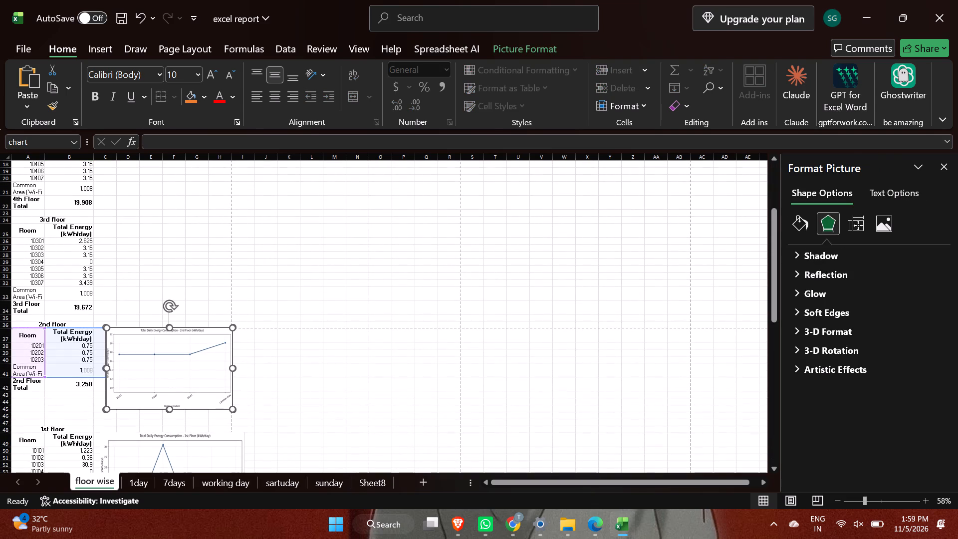
scroll(182, 366, "down", 6)
left_click(53, 371)
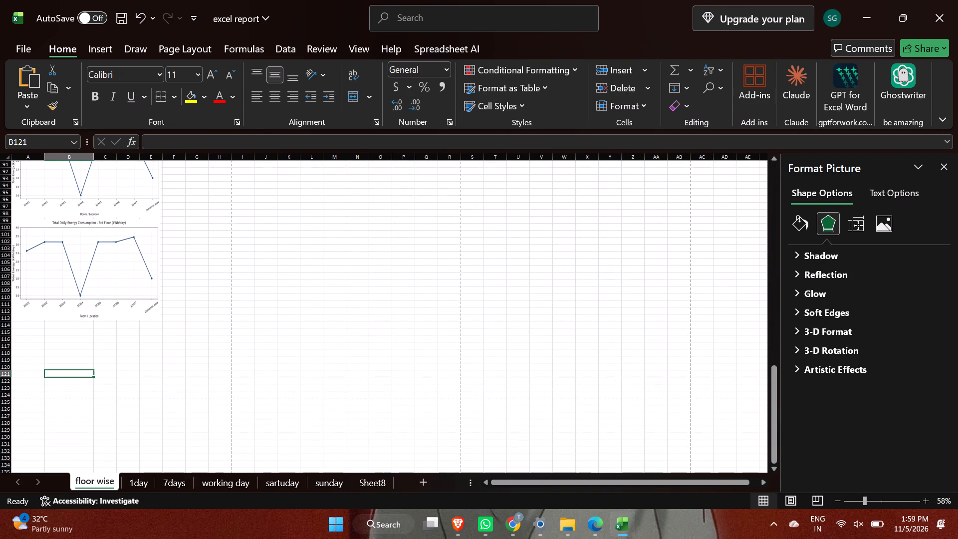
key("ctrl+v")
left_click_drag(81, 404, 55, 361)
scroll(234, 301, "up", 3)
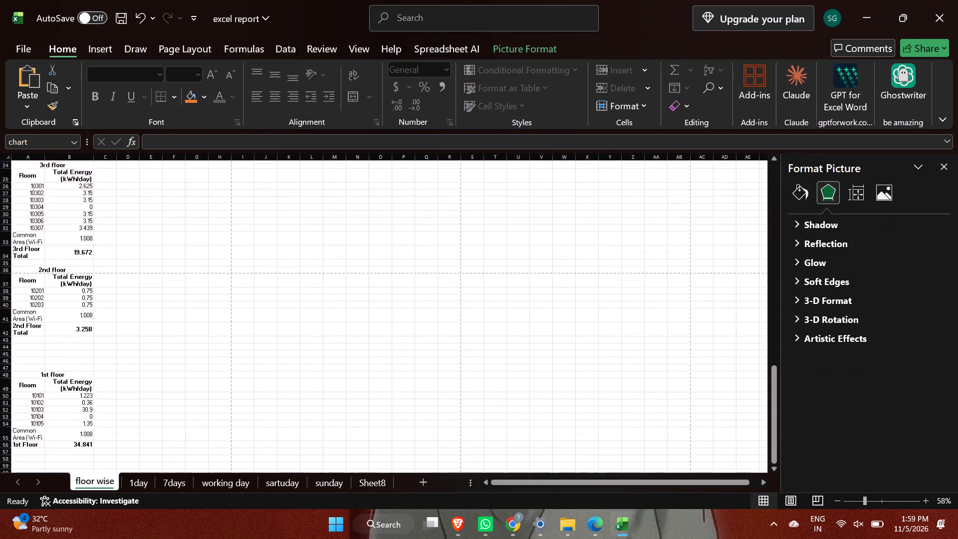
scroll(234, 301, "up", 3)
scroll(194, 408, "down", 1)
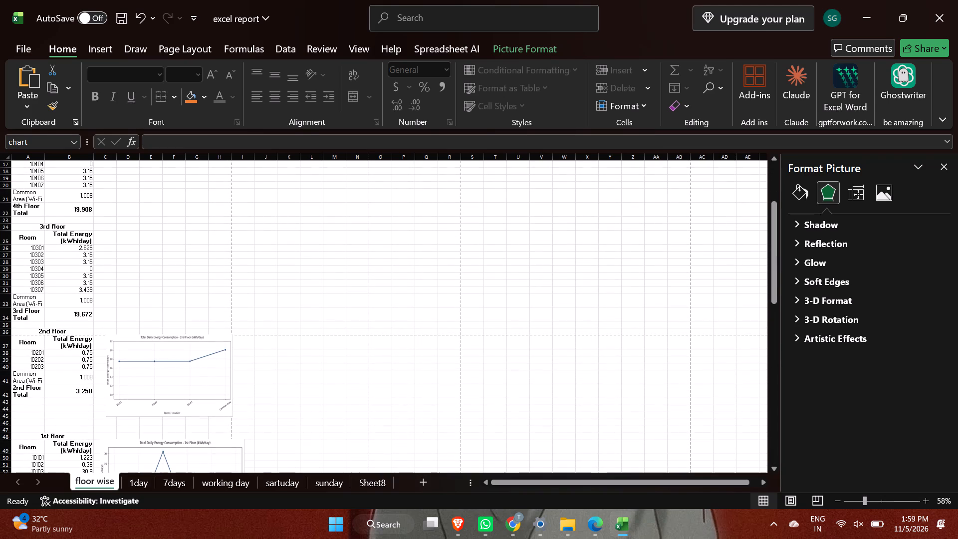
left_click(194, 408)
key("Delete")
key("Delete")
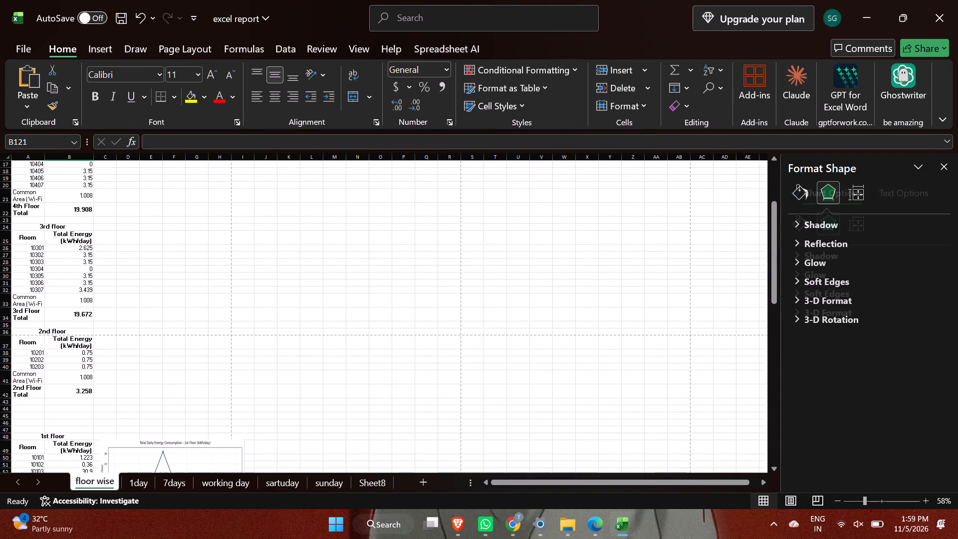
Copy the 1st floor chart picture beneath the relocated 2nd floor chart at about row 128, and delete the originals beside the table.
scroll(194, 408, "down", 1)
left_click(198, 373)
key("ctrl+c")
scroll(198, 373, "down", 2)
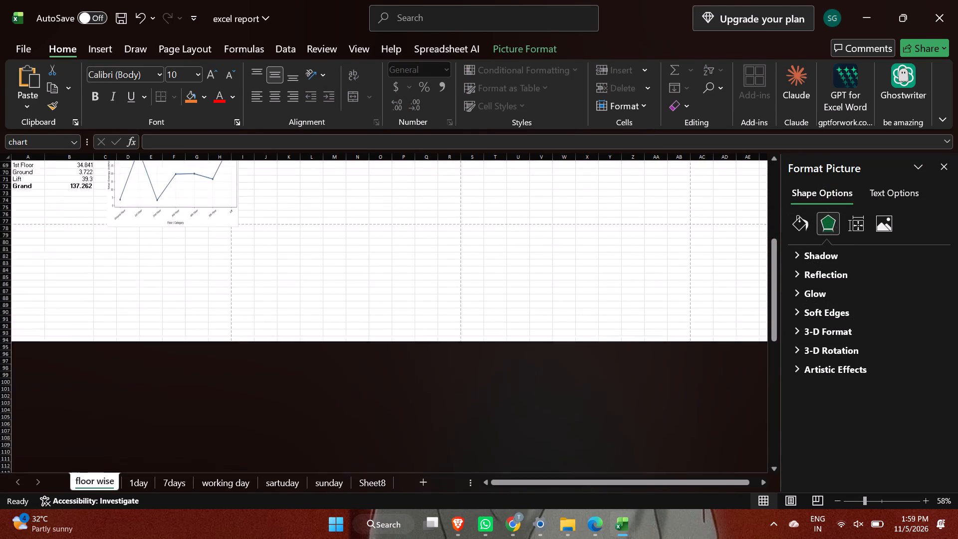
scroll(198, 373, "down", 3)
left_click(49, 389)
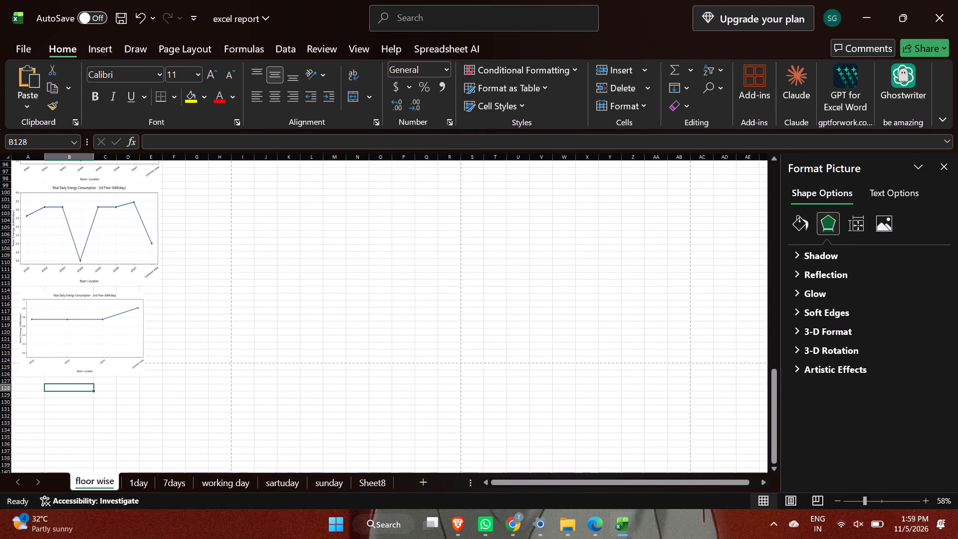
key("ctrl+v")
left_click_drag(84, 409, 47, 408)
scroll(198, 312, "up", 5)
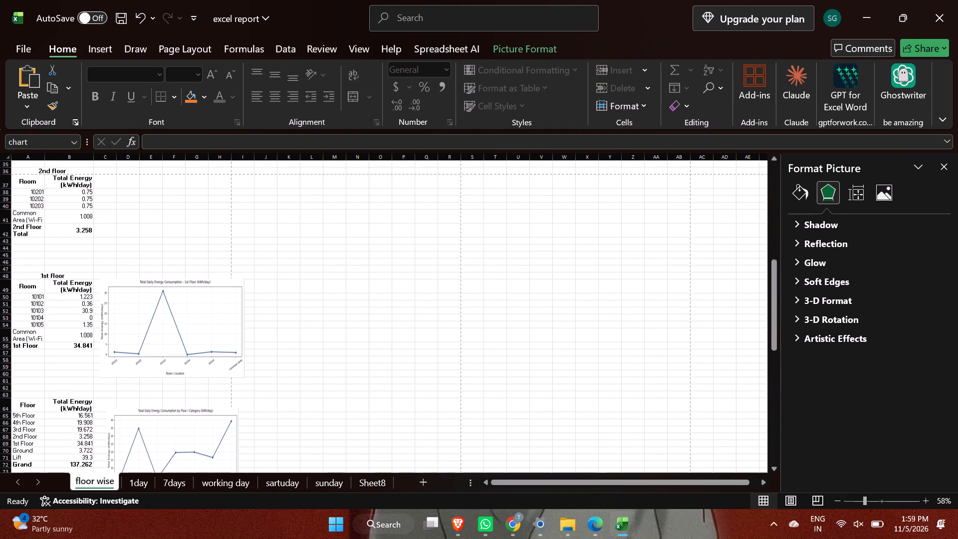
left_click(188, 317)
key("Delete")
key("Delete")
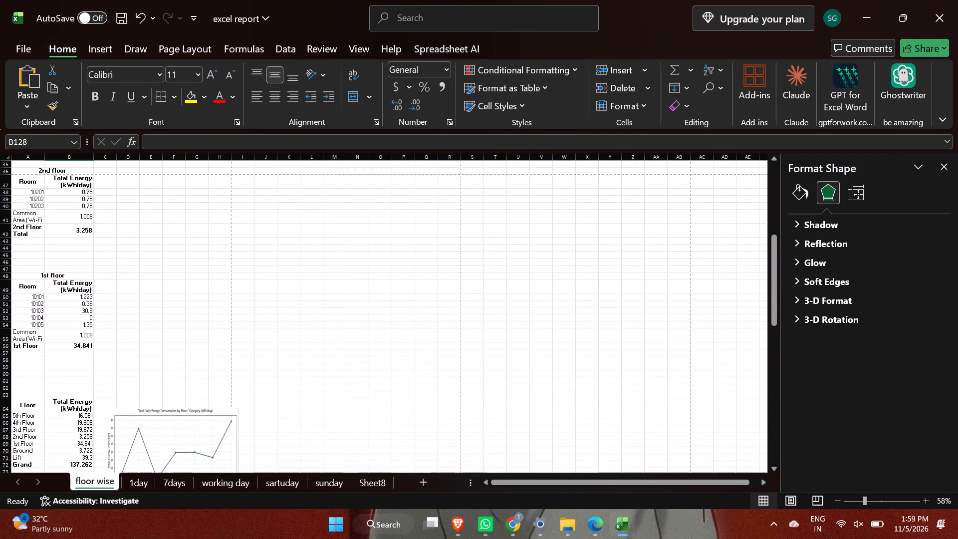
Move the Floor / Category chart picture beneath the relocated 1st floor chart at about row 143, deleting its underlying chart too.
scroll(188, 317, "down", 2)
left_click(193, 284)
key("ctrl+c")
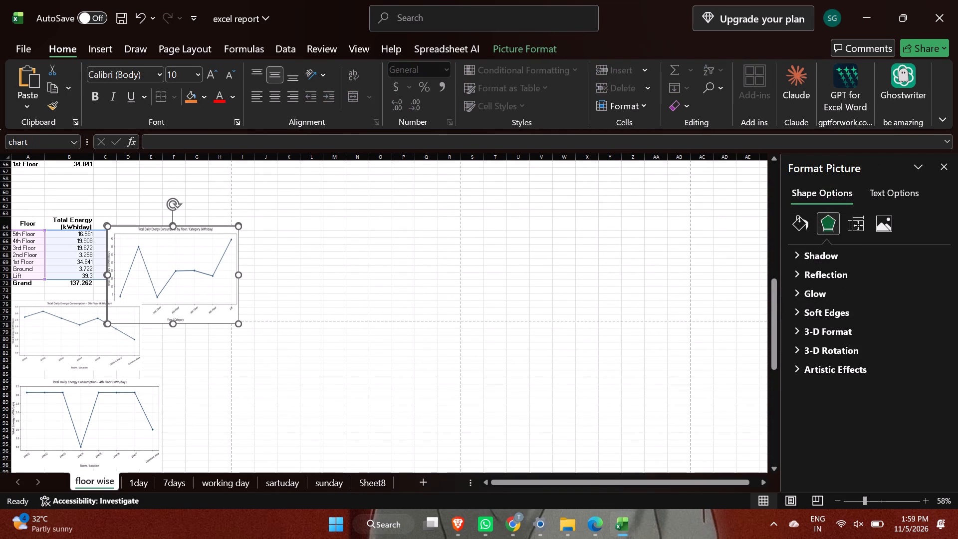
key("Delete")
key("Delete")
scroll(193, 284, "down", 3)
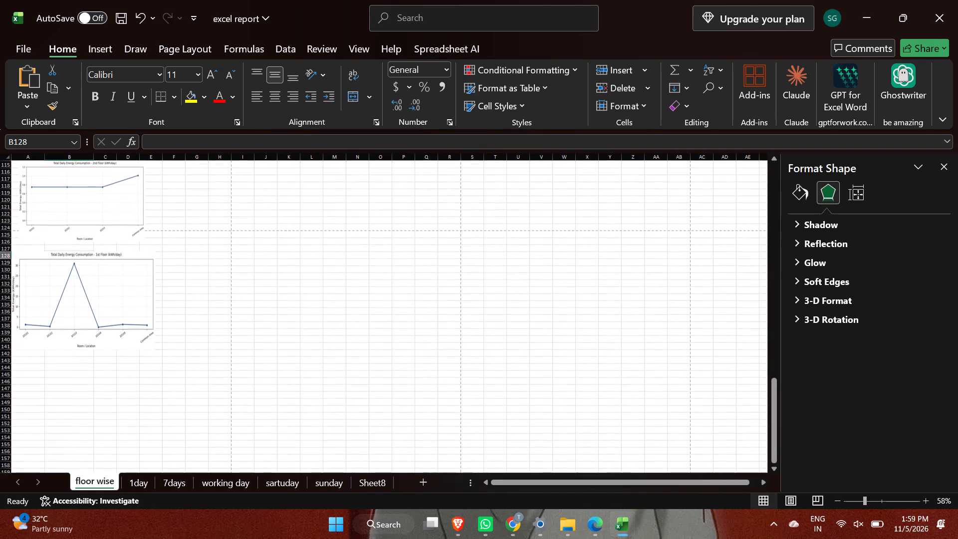
scroll(193, 284, "down", 1)
left_click(33, 368)
key("ctrl+v")
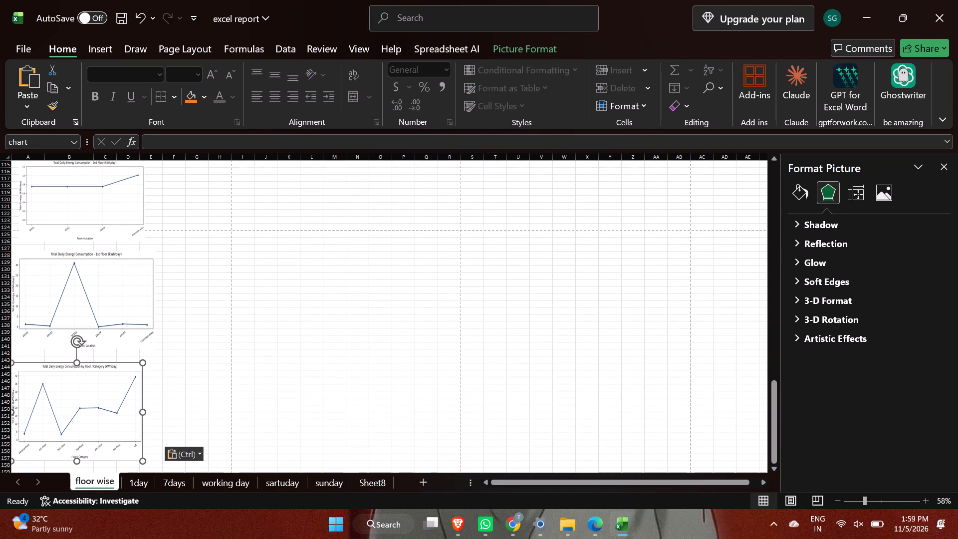
left_click_drag(102, 387, 111, 383)
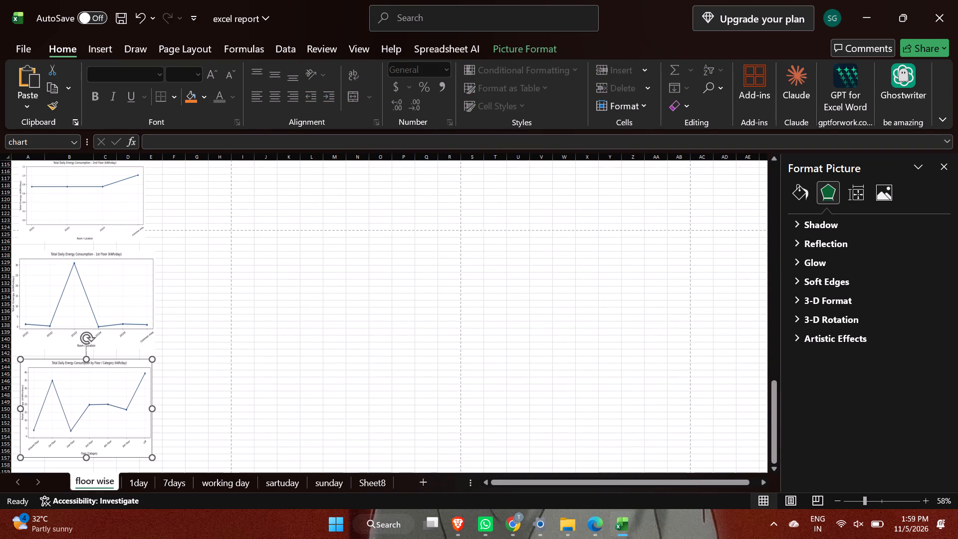
Set the floor wise sheet's print scaling to Fit Sheet on One Page.
key("ctrl+p")
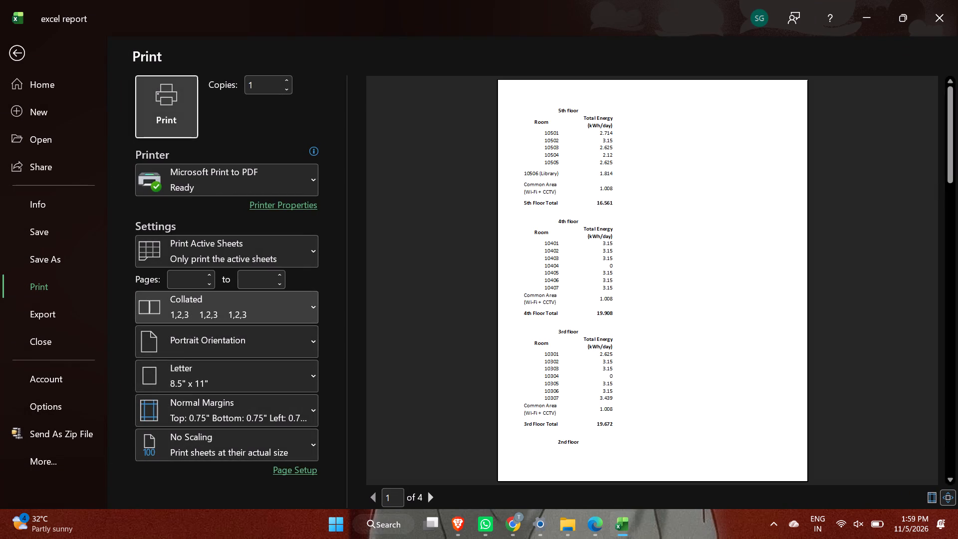
left_click(253, 452)
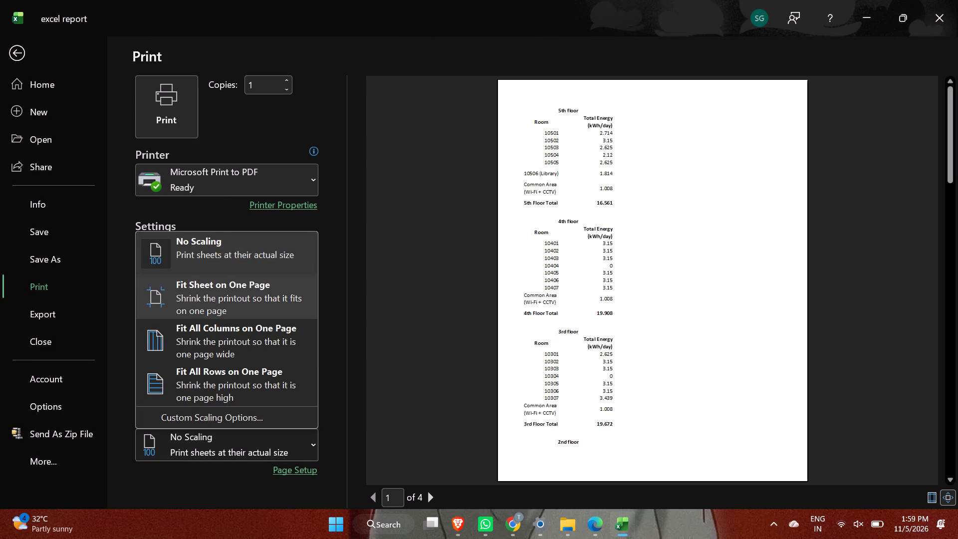
left_click(238, 299)
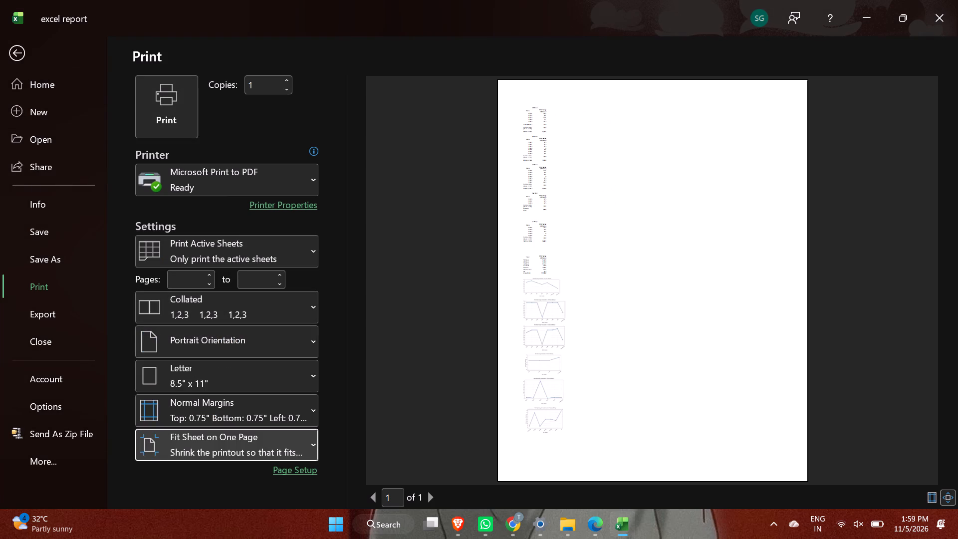
Change the floor wise sheet's print scaling to Fit All Columns on One Page.
left_click(262, 442)
left_click(213, 339)
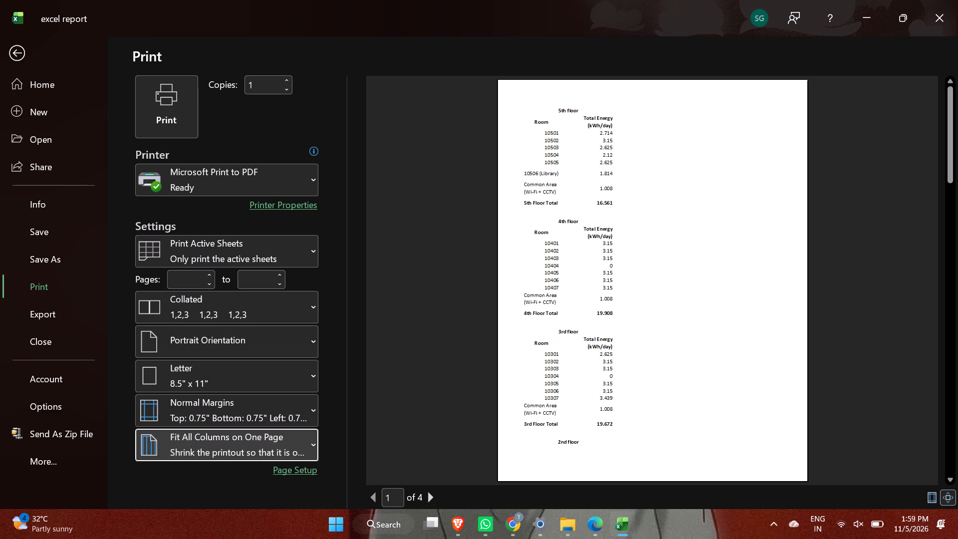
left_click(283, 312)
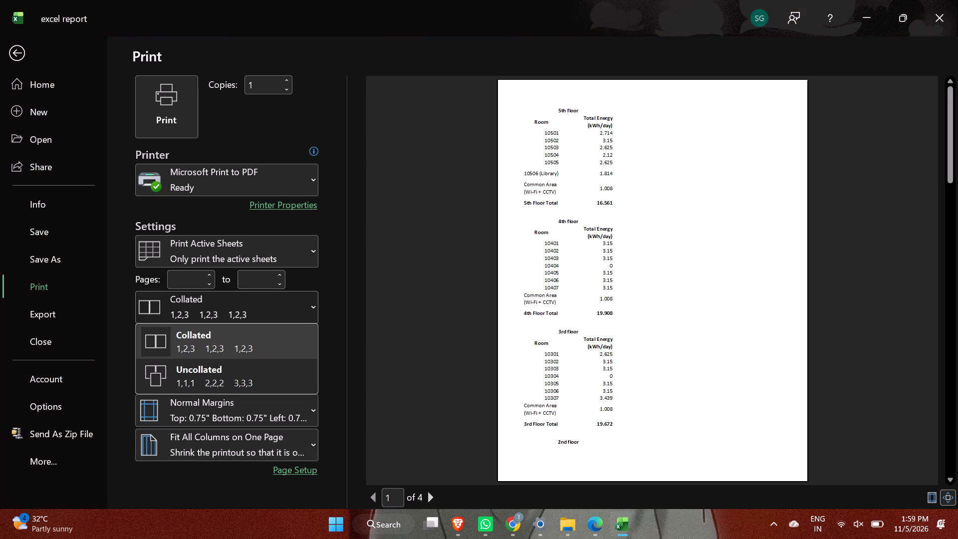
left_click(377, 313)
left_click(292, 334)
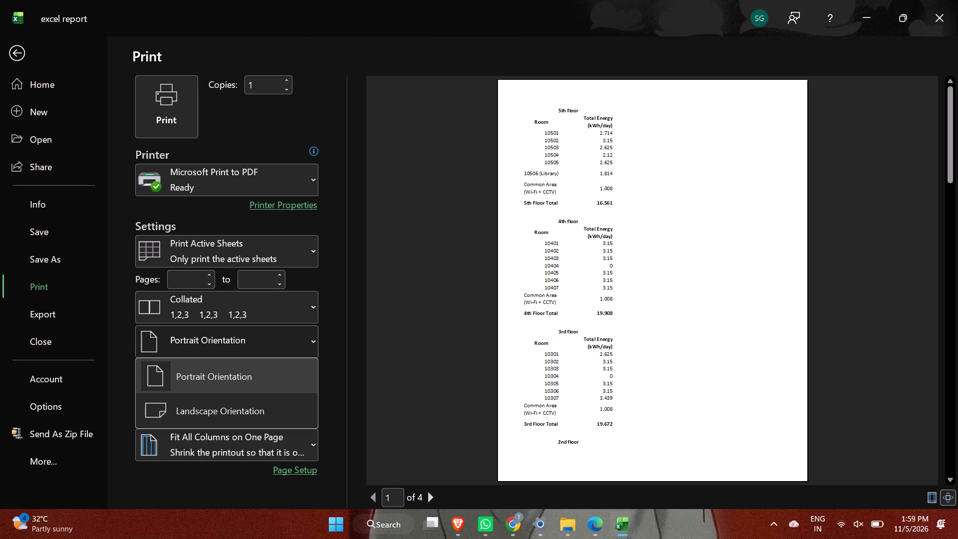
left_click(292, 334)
Set the print paper size to A4.
left_click(292, 370)
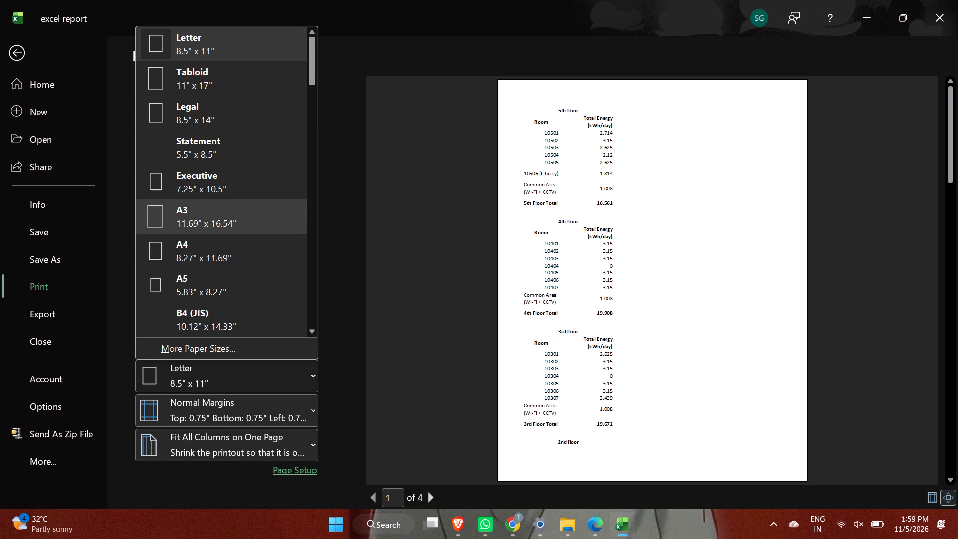
left_click(208, 249)
Check the remaining preview pages and print the sheet to a PDF named floor wise in the Downloads folder.
scroll(594, 351, "down", 3)
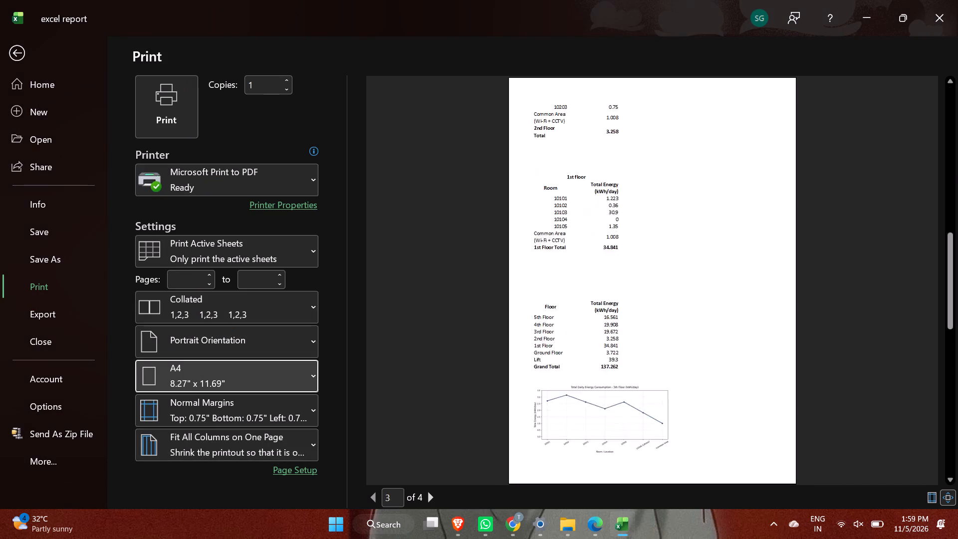
scroll(594, 351, "down", 7)
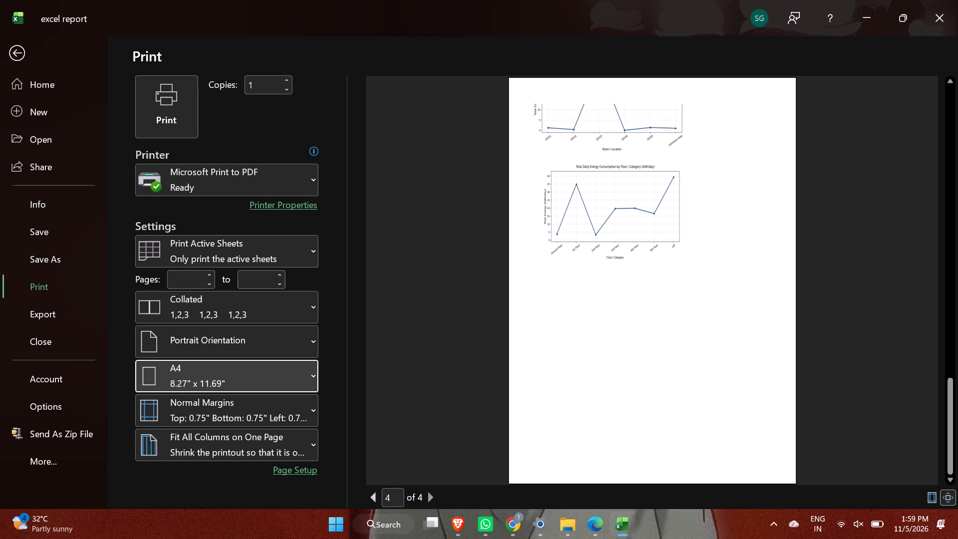
left_click(166, 132)
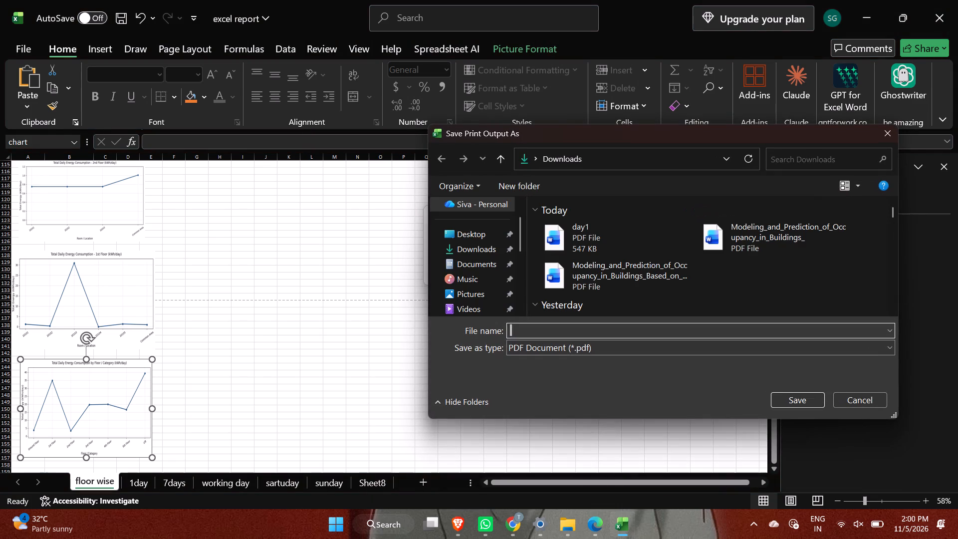
type("floor wise")
key("Return")
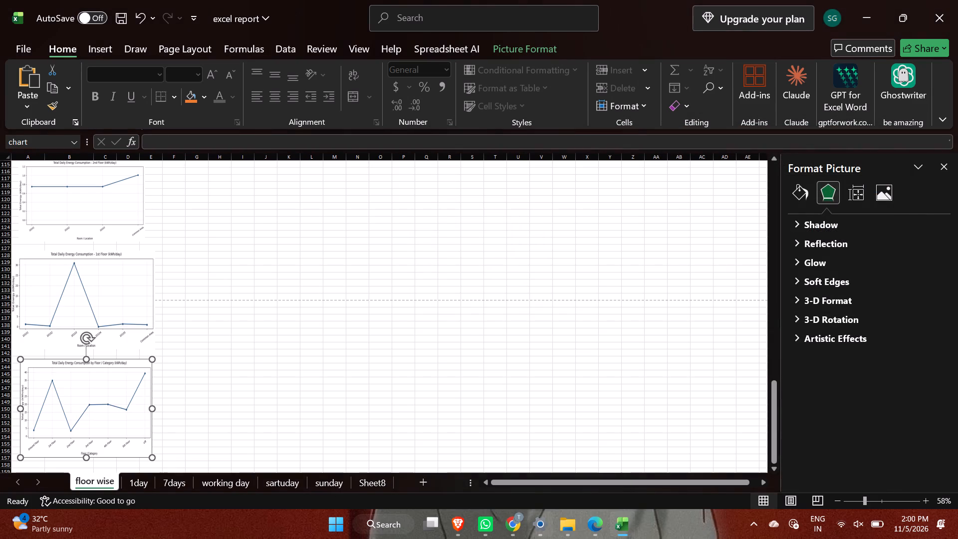
Switch to File Explorer and copy the floor wise PDF from the recent files on Home.
left_click(566, 525)
left_click(539, 496)
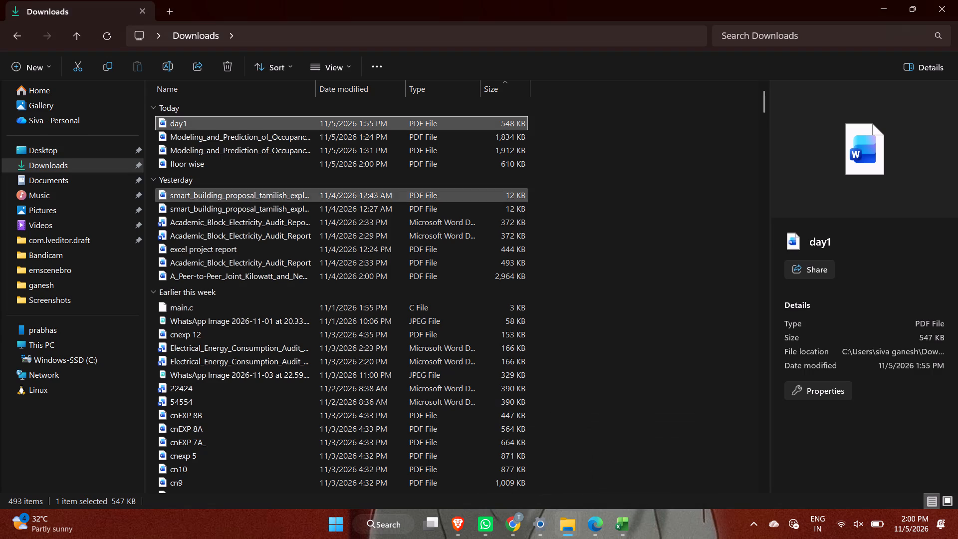
left_click(81, 86)
left_click(252, 344)
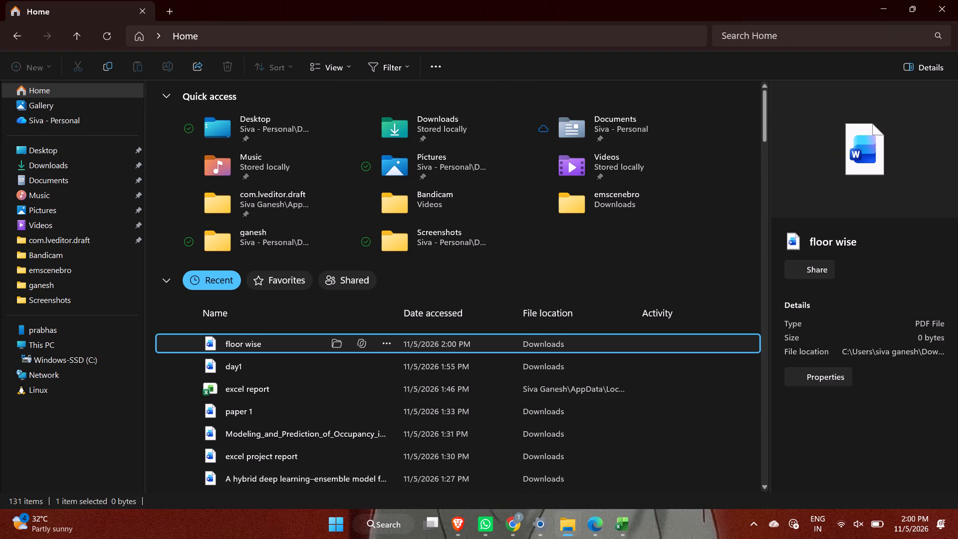
left_click(107, 65)
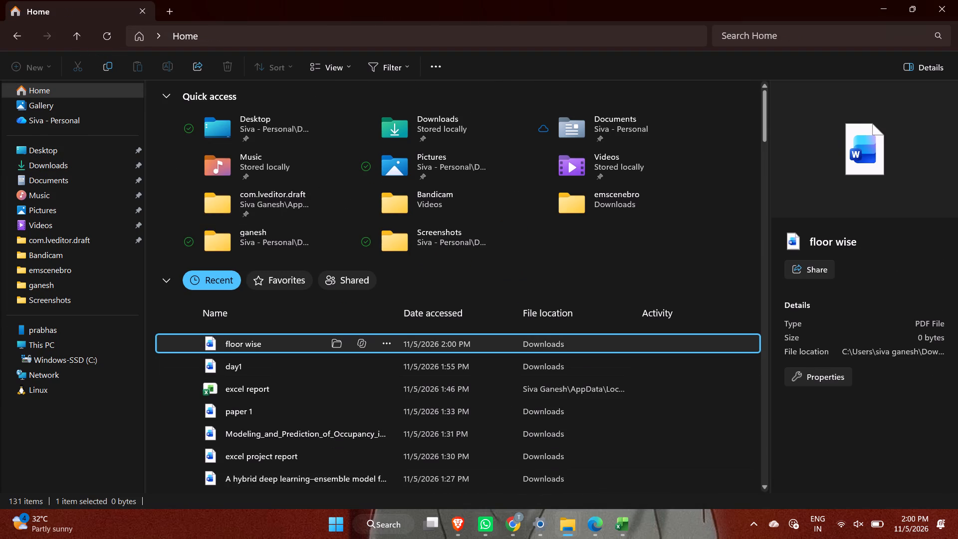
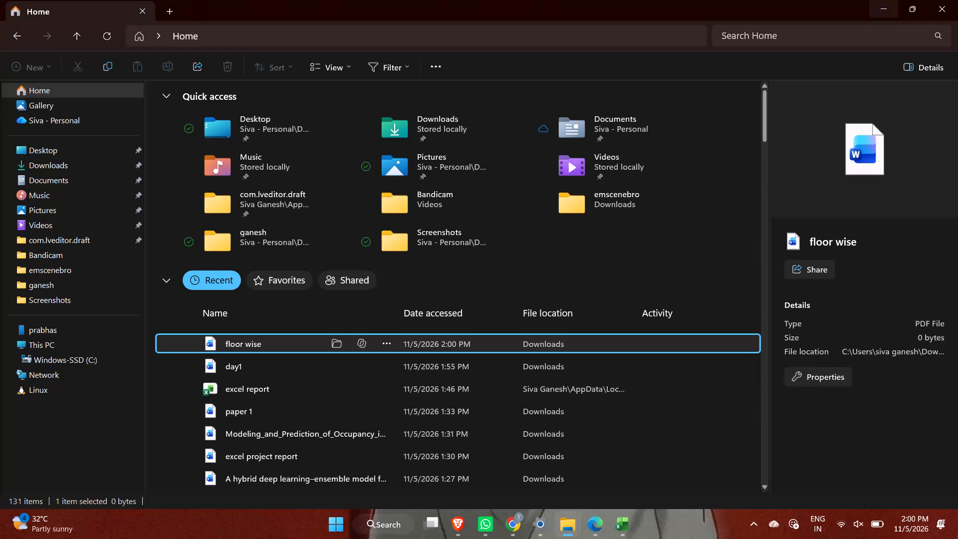
Minimize the current File Explorer window and bring up the previews of the open File Explorer windows.
left_click(888, 1)
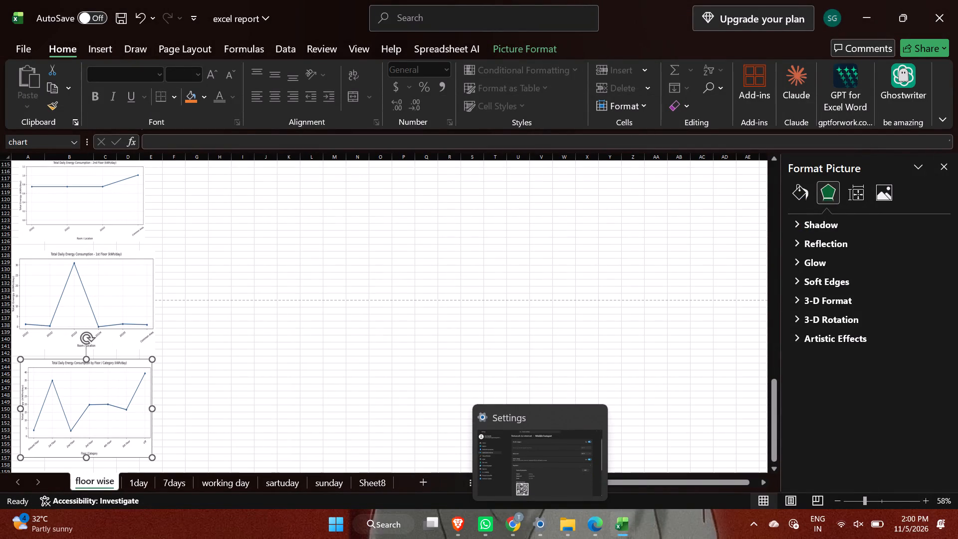
left_click(564, 518)
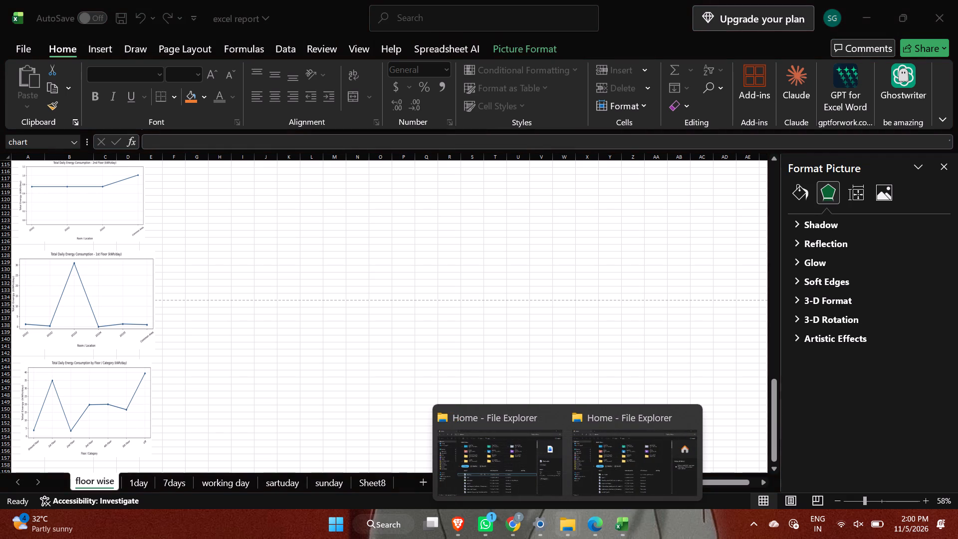
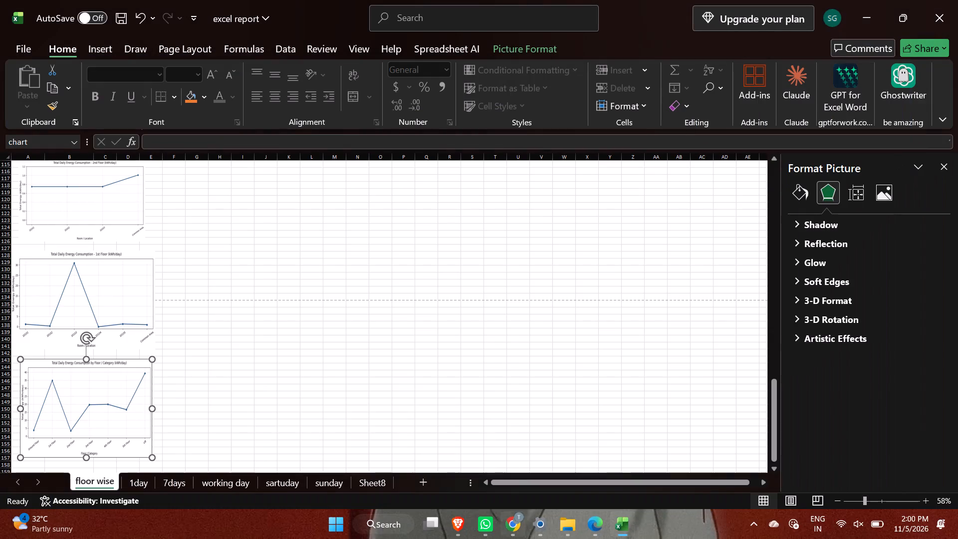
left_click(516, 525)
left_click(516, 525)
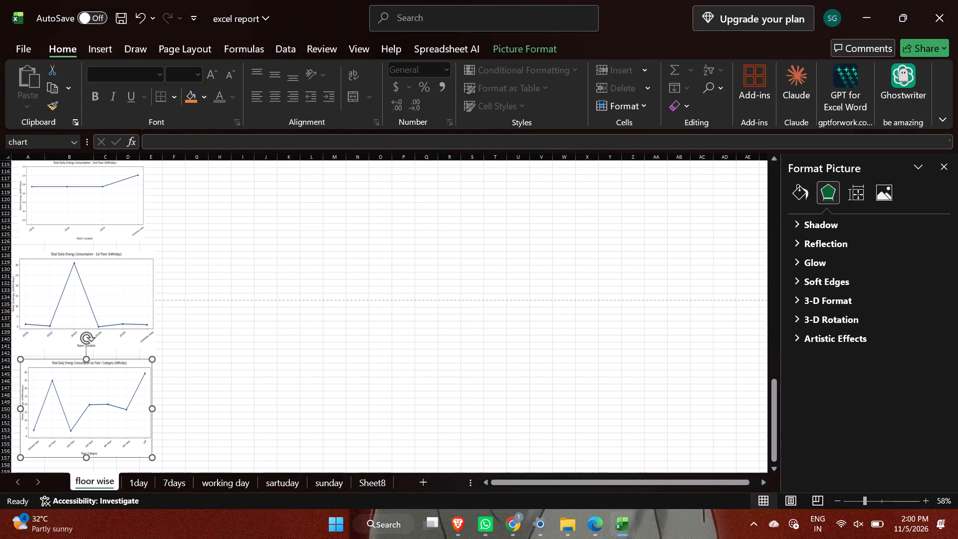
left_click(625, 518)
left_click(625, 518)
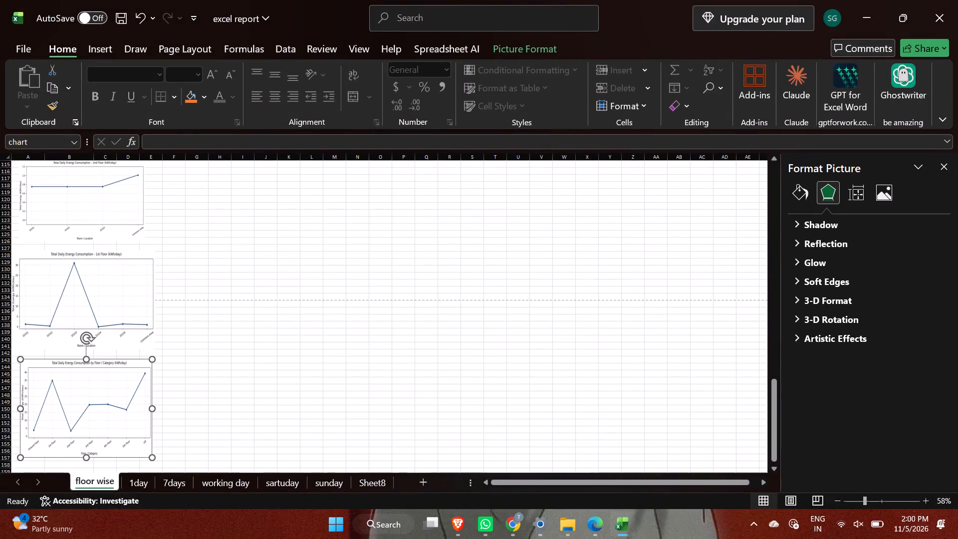
On the 7days sheet, copy the floor consumption bar chart beside the floor totals table.
left_click_drag(176, 496, 176, 489)
left_click(176, 489)
scroll(248, 390, "down", 2)
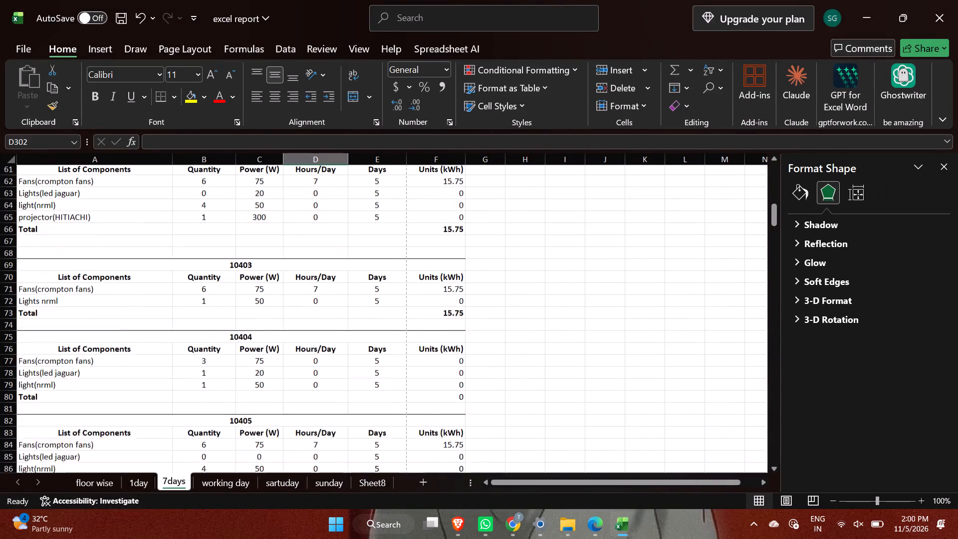
scroll(248, 390, "down", 17)
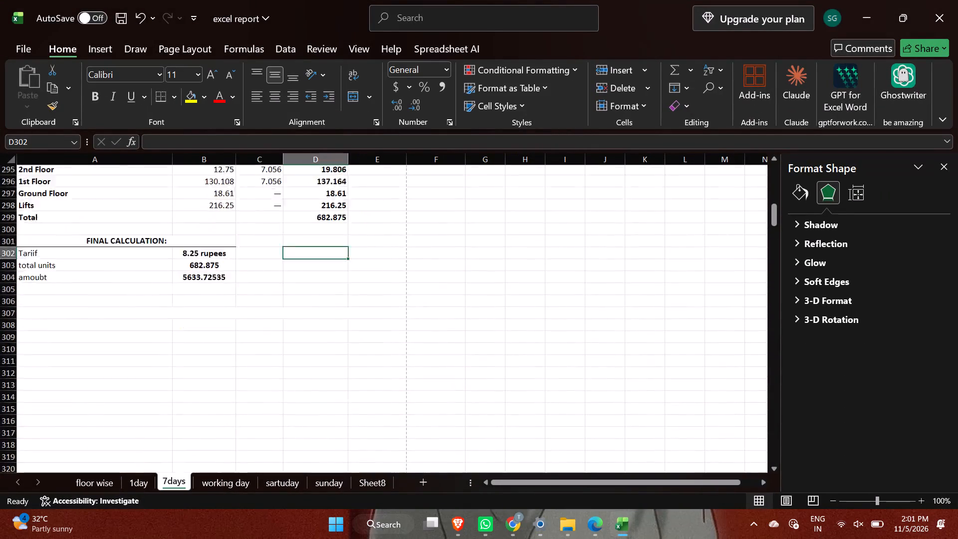
scroll(248, 390, "up", 1)
scroll(248, 390, "down", 1)
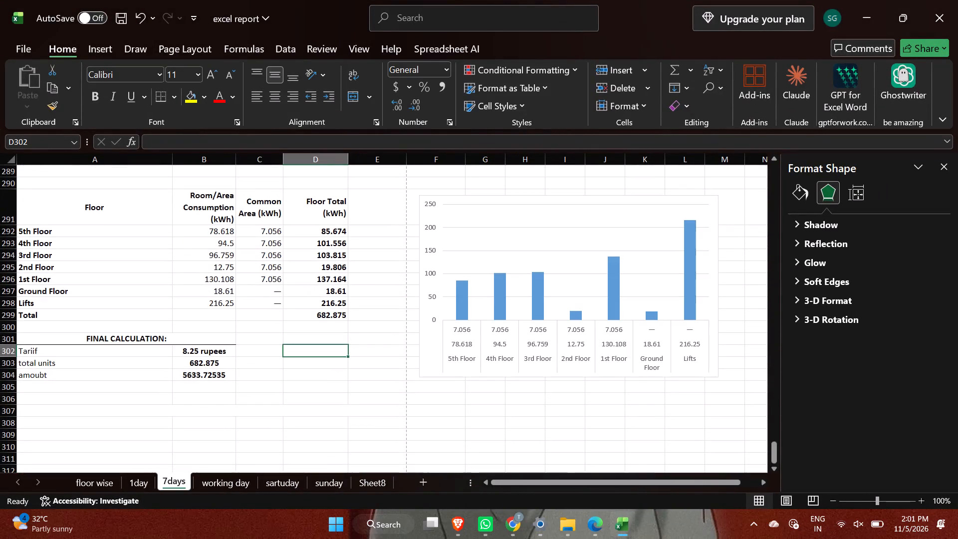
scroll(248, 390, "down", 1)
left_click(443, 267)
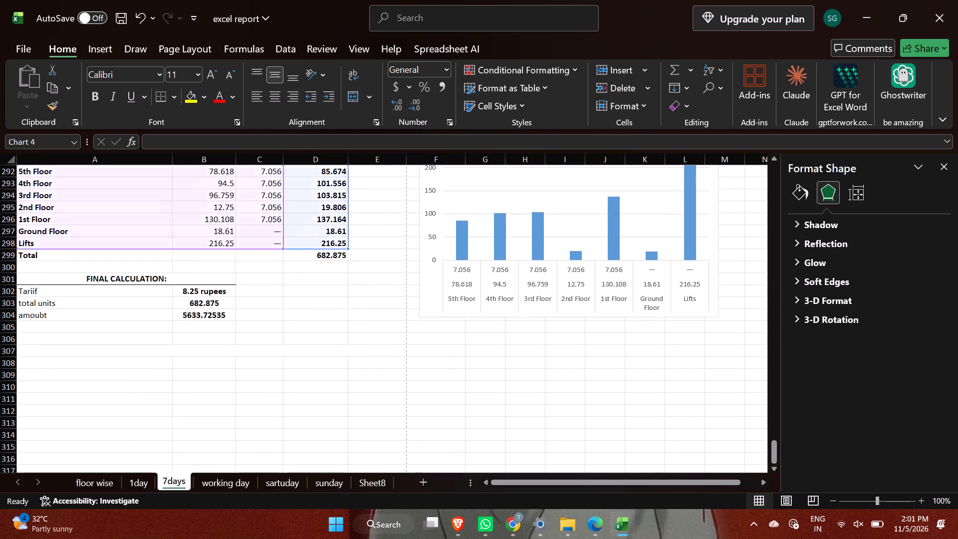
key("ctrl+c")
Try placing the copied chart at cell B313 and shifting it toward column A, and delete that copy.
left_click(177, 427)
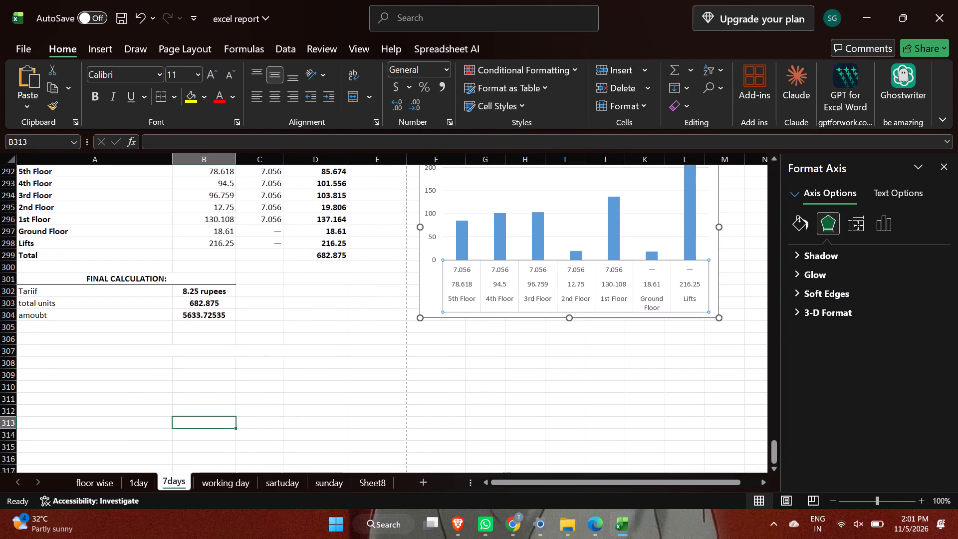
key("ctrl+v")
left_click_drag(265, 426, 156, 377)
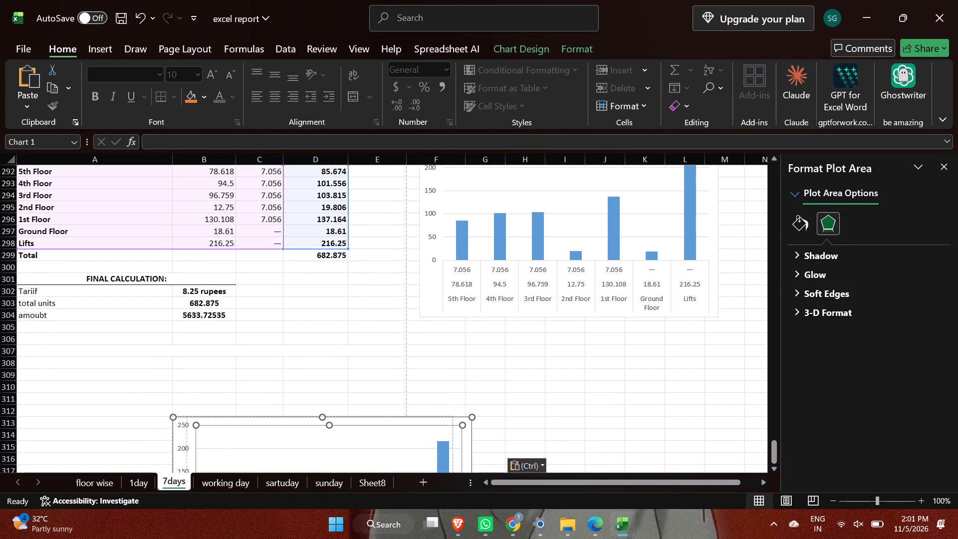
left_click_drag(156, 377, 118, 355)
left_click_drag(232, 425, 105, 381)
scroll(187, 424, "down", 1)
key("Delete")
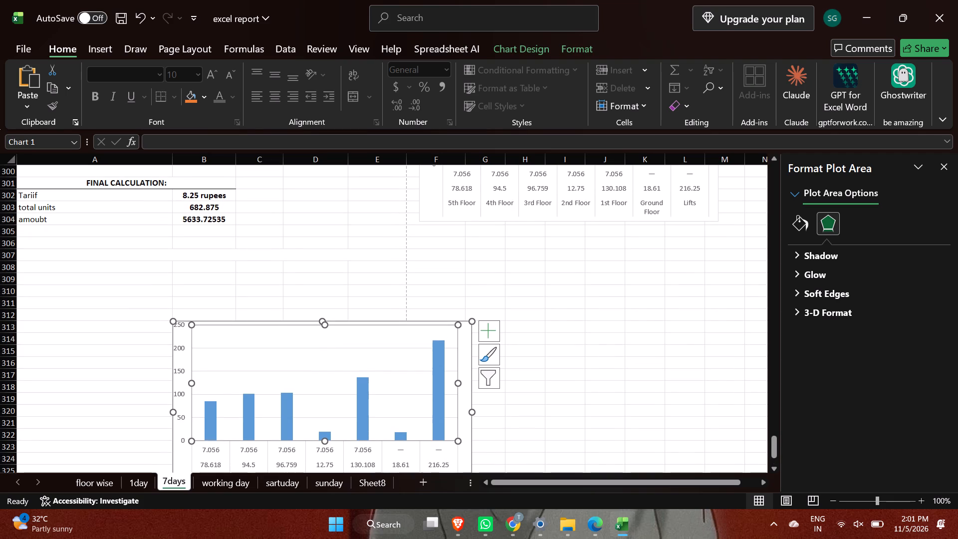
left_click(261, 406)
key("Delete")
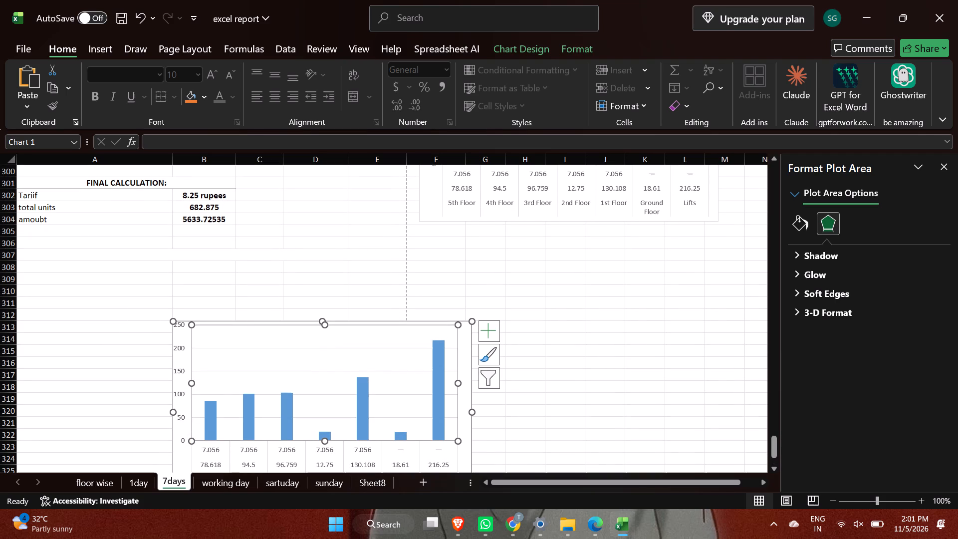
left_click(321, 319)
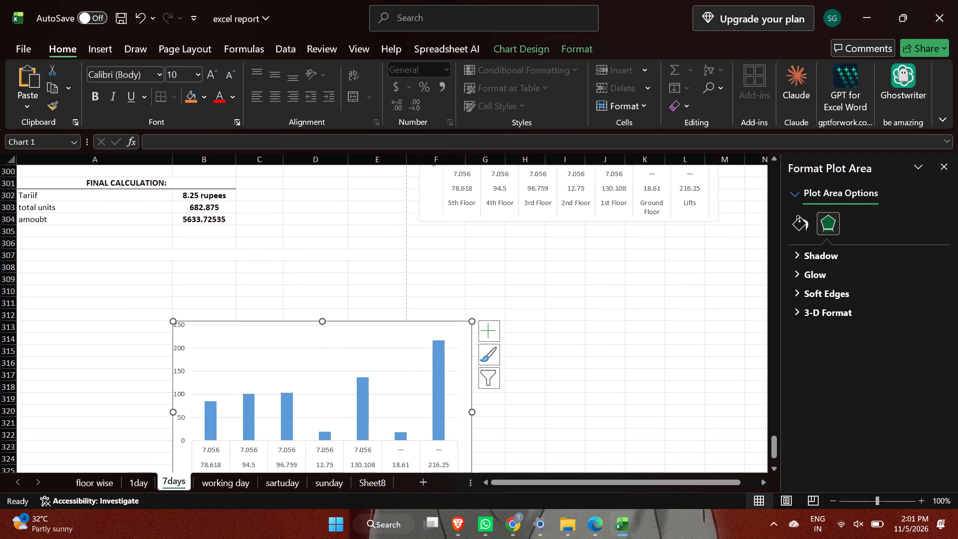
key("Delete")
Paste the copied chart at cell A308 below the final calculation and delete the original chart beside the floor totals table.
left_click(81, 269)
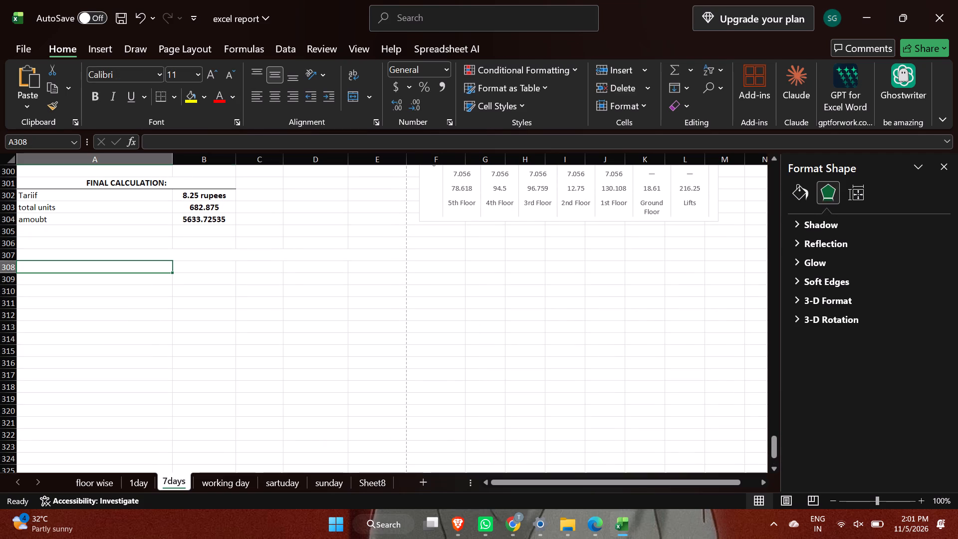
key("ctrl+v")
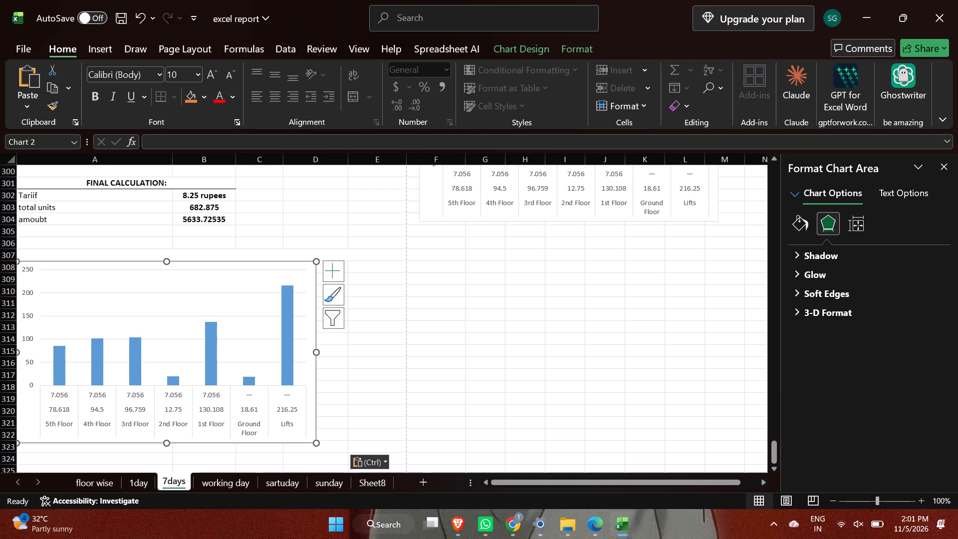
scroll(467, 338, "up", 2)
left_click(512, 320)
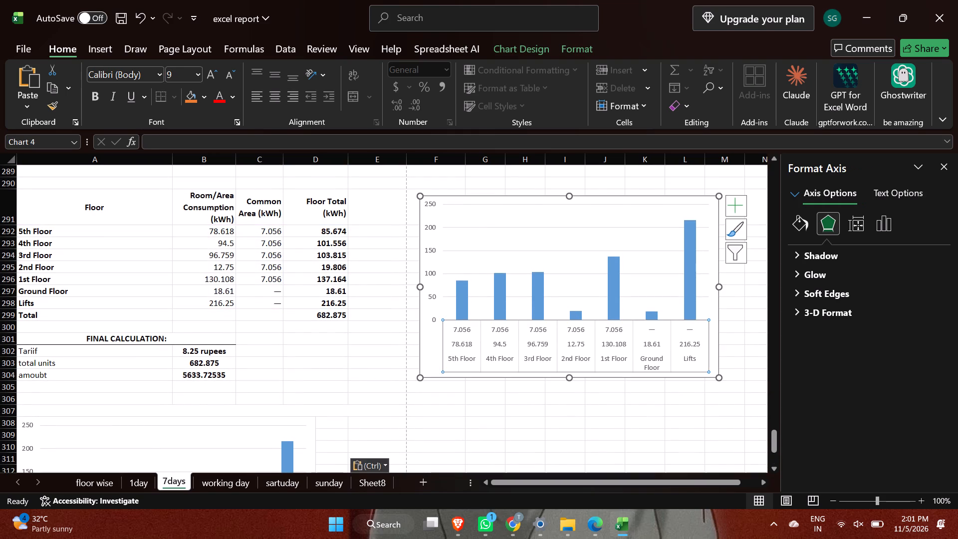
key("Delete")
key("Delete")
Slightly narrow the Quantity column (column B) of the 7days sheet.
scroll(512, 320, "up", 3)
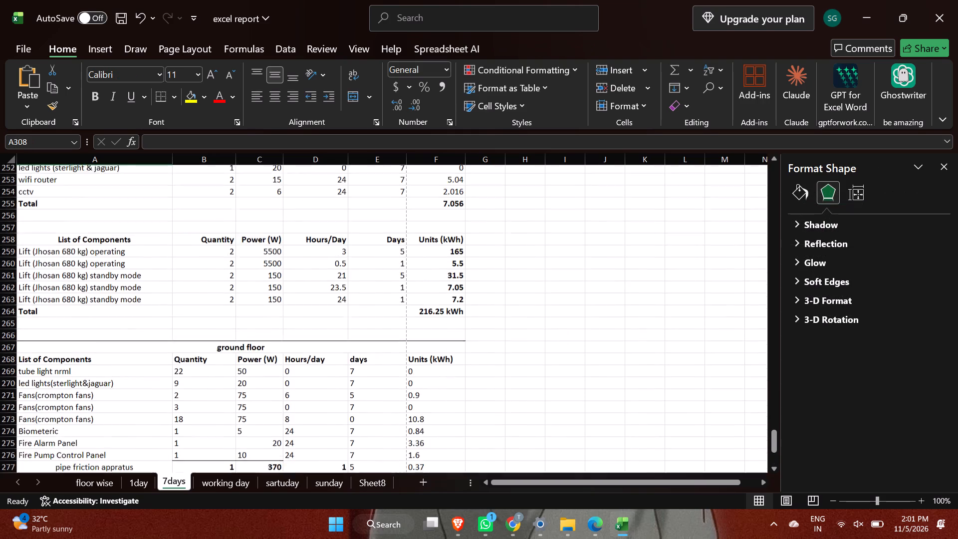
scroll(512, 320, "up", 1)
scroll(512, 320, "down", 1)
scroll(512, 320, "up", 3)
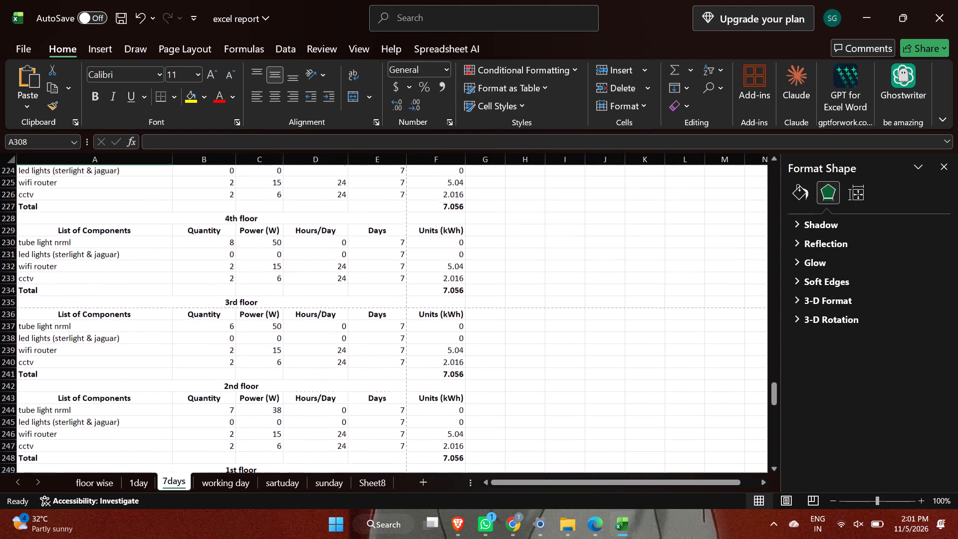
scroll(512, 320, "up", 6)
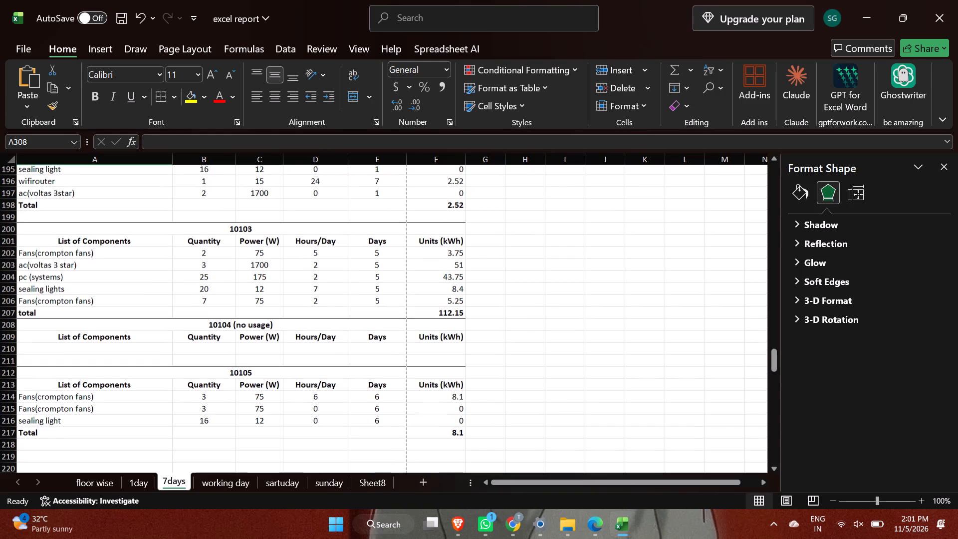
scroll(512, 320, "up", 6)
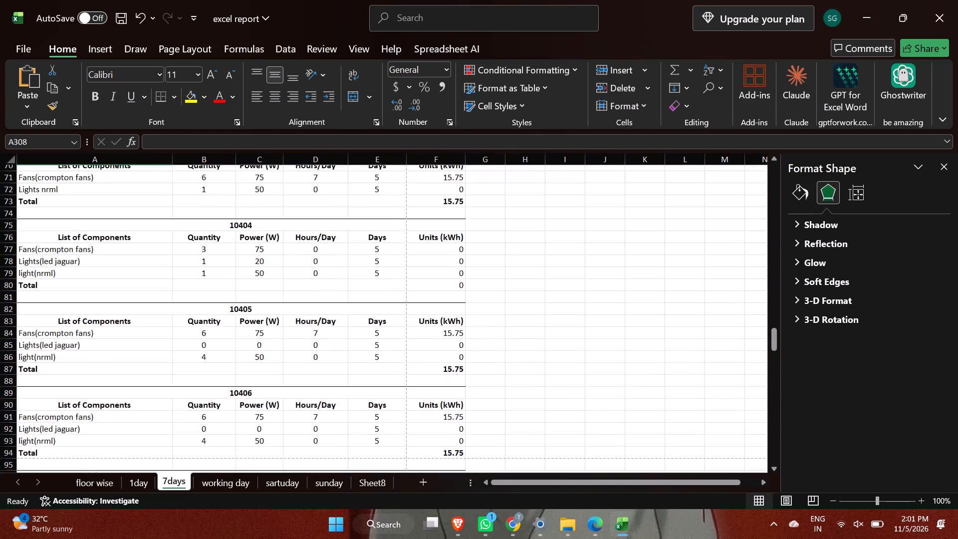
scroll(512, 320, "up", 4)
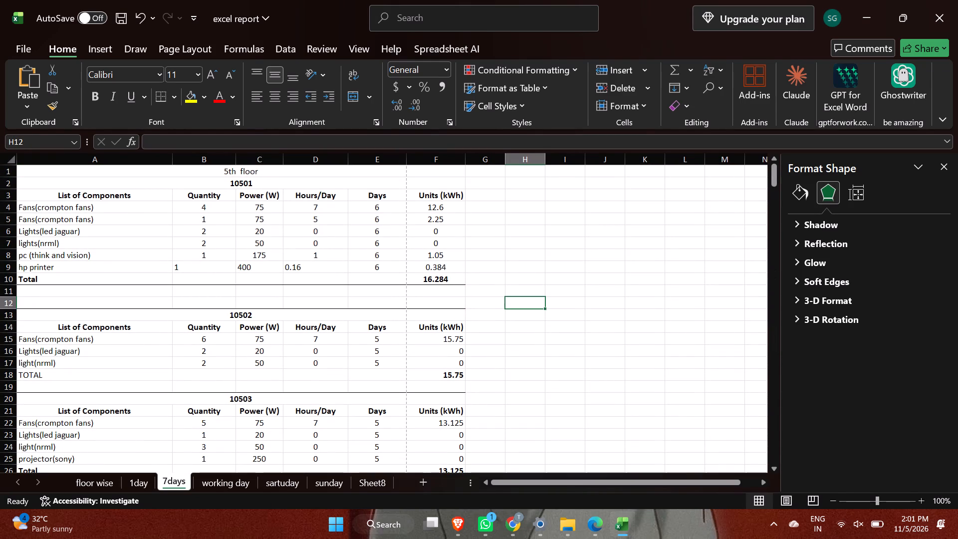
left_click(525, 302)
left_click(221, 219)
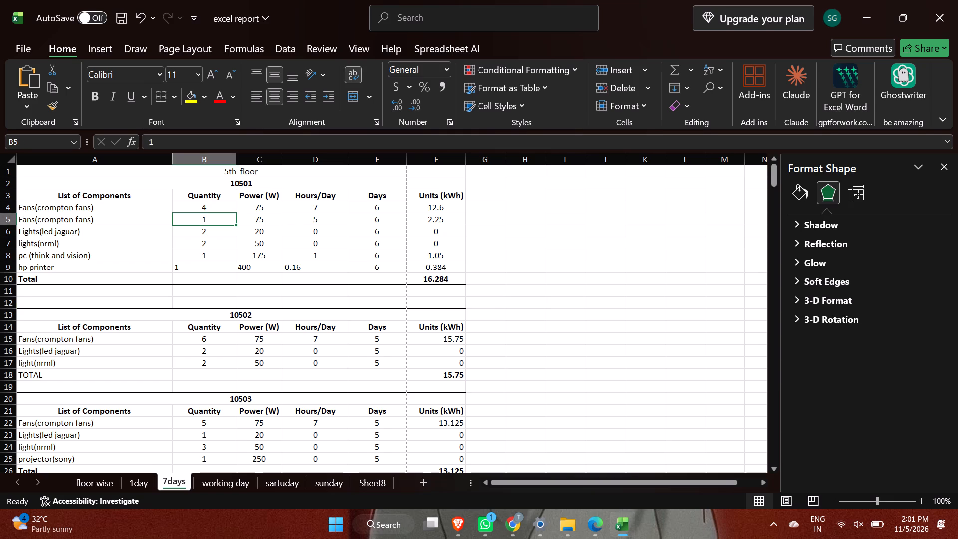
left_click(233, 163)
left_click(233, 163)
left_click_drag(233, 163, 226, 163)
Narrow the List of Components column (column A) until the Units (kWh) column fits inside the page break, and check the tables below.
left_click(149, 165)
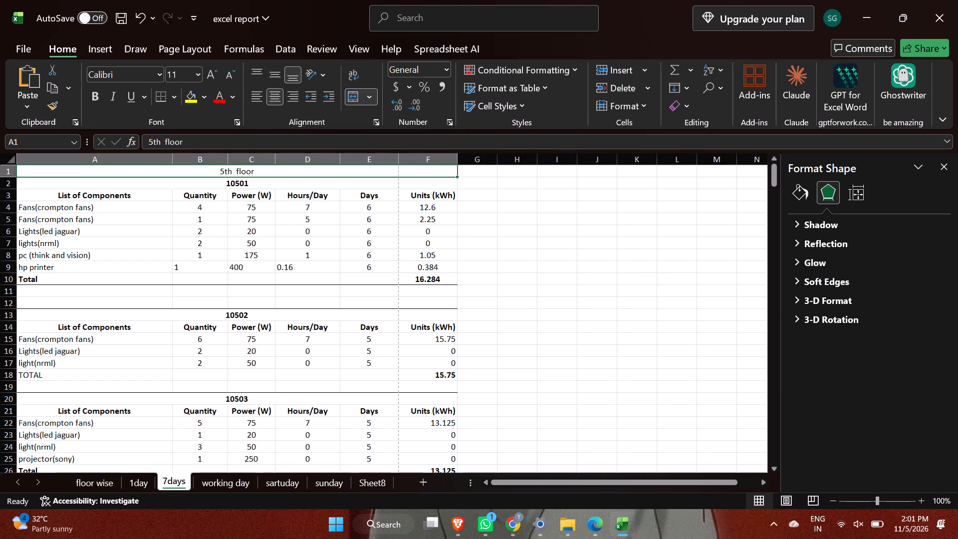
left_click_drag(172, 159, 128, 154)
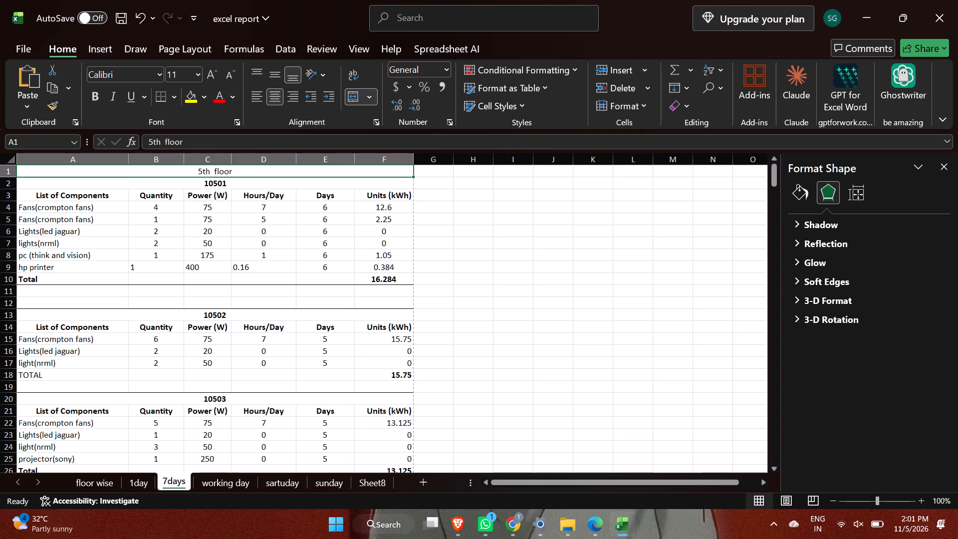
left_click(505, 246)
scroll(505, 246, "down", 3)
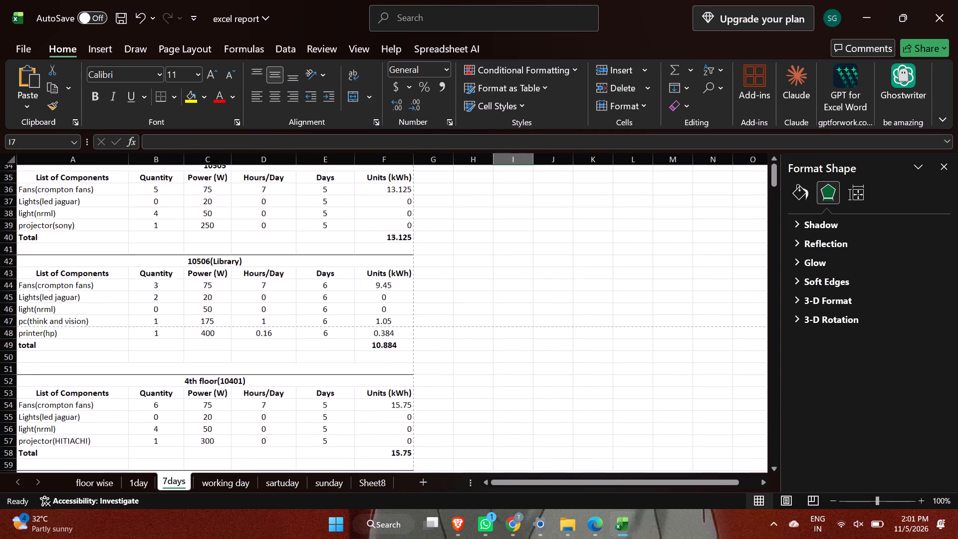
scroll(505, 246, "down", 5)
scroll(505, 246, "up", 6)
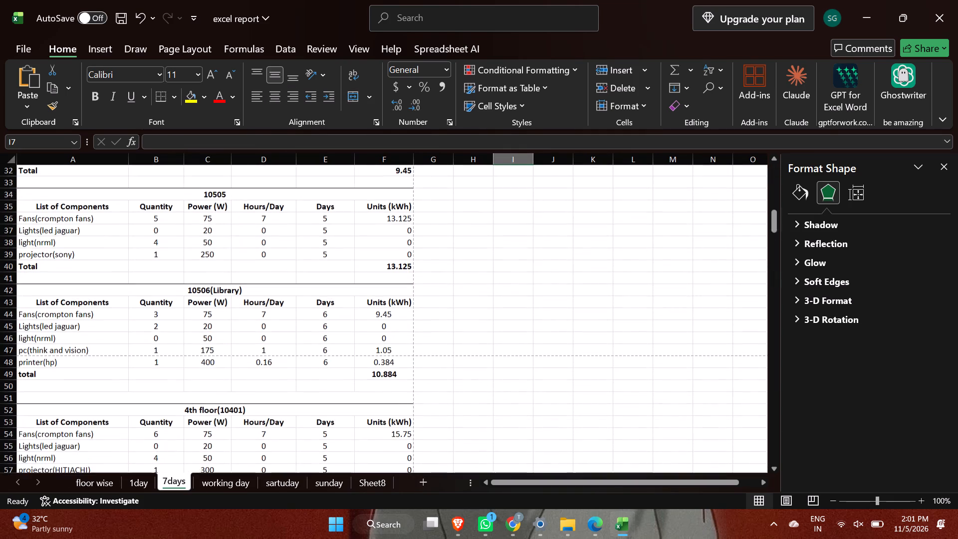
scroll(440, 258, "up", 3)
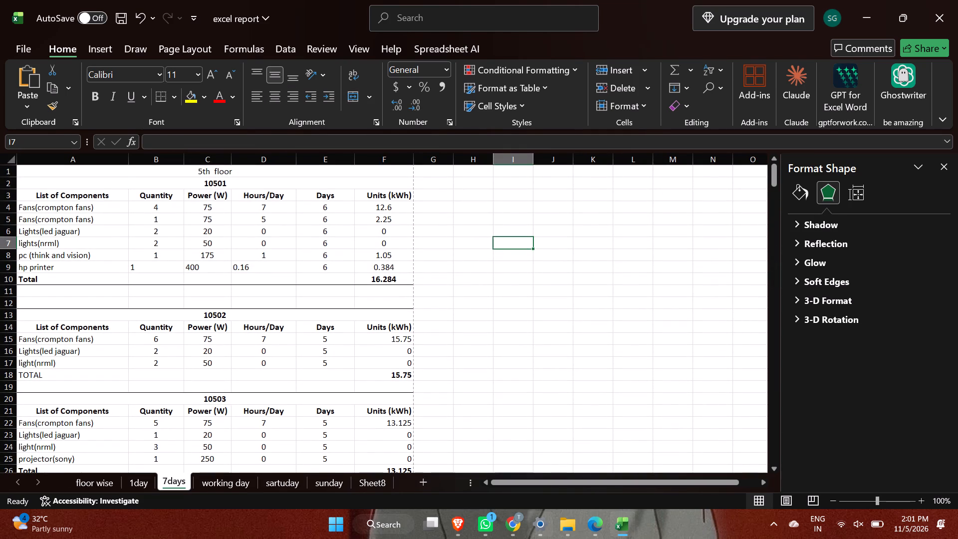
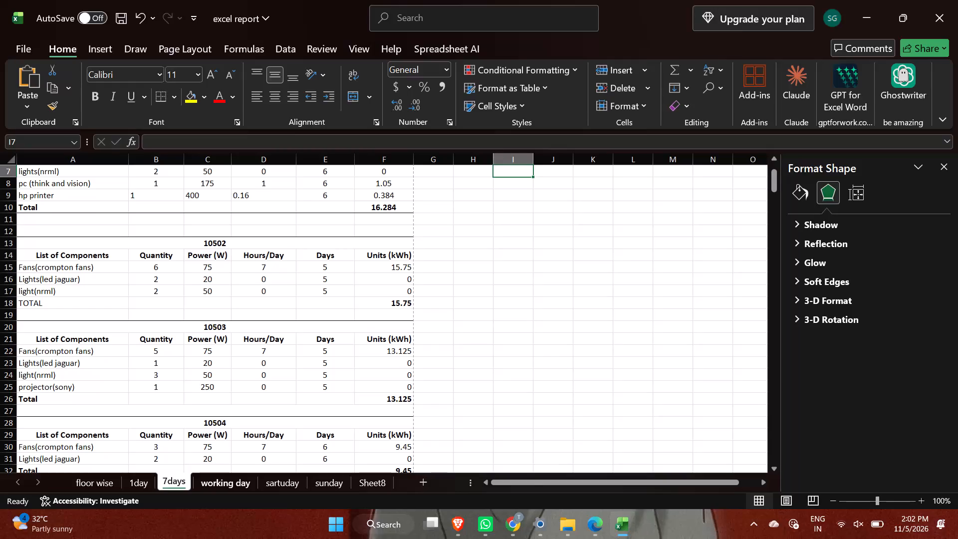
Review the 7days sheet from the room tables down to the floor totals, checking that the columns fit inside the page break.
left_click(226, 480)
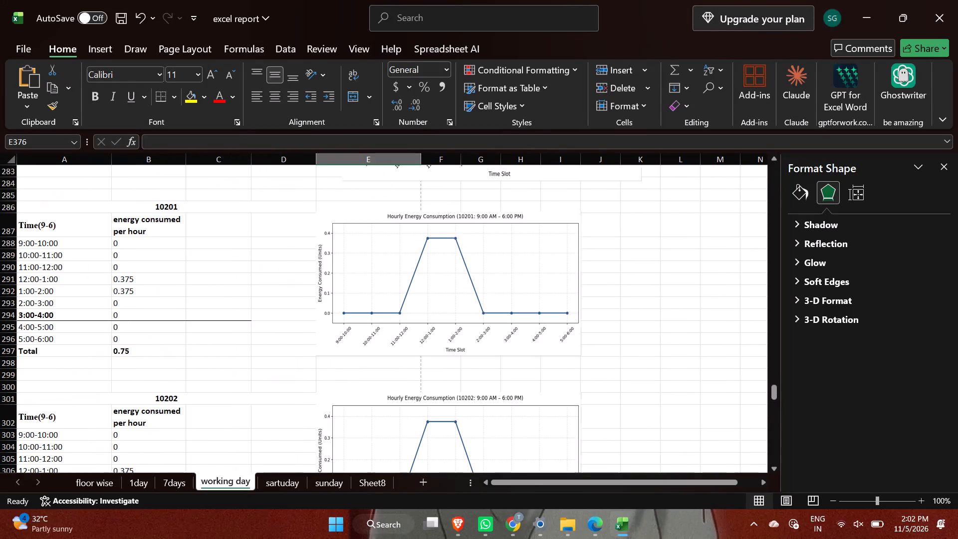
left_click(182, 480)
scroll(284, 388, "down", 6)
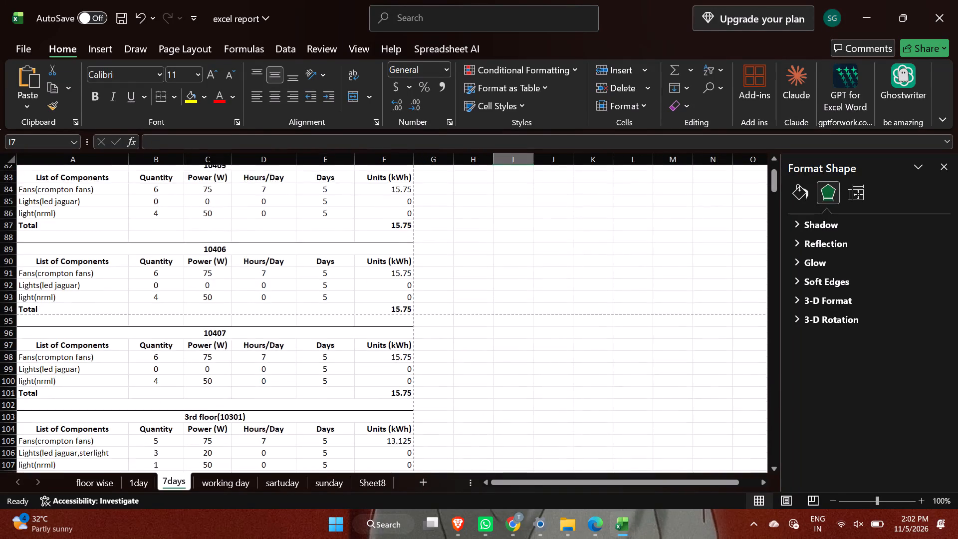
scroll(284, 388, "down", 8)
scroll(284, 388, "up", 11)
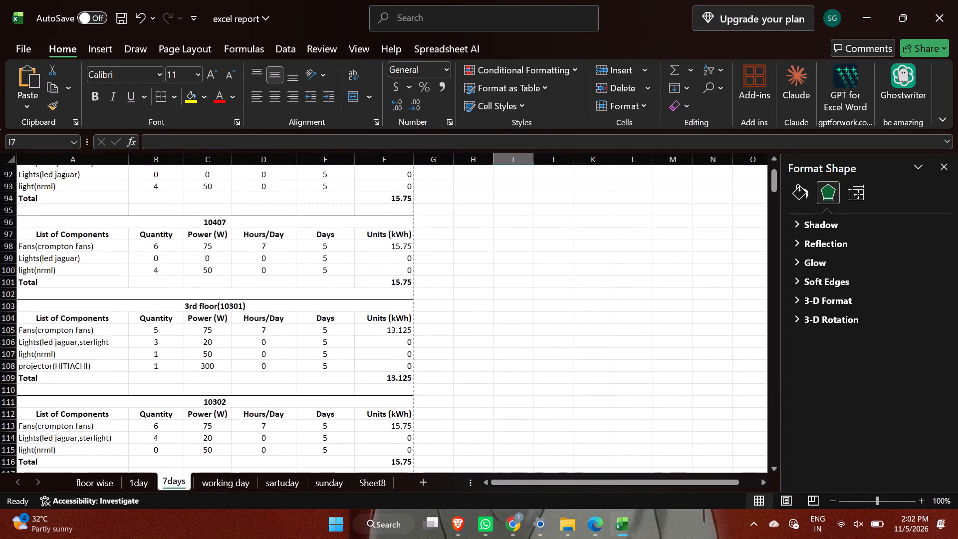
scroll(284, 388, "down", 11)
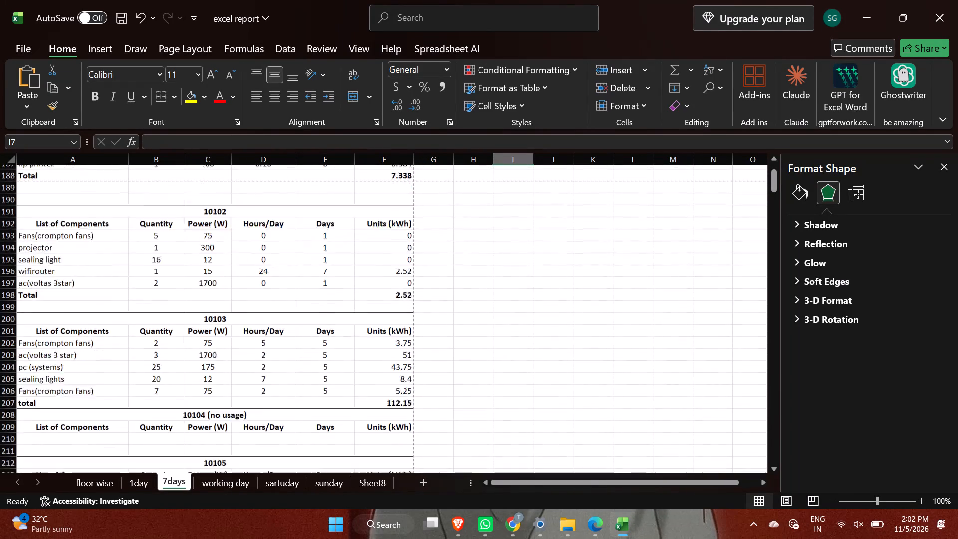
scroll(284, 388, "down", 7)
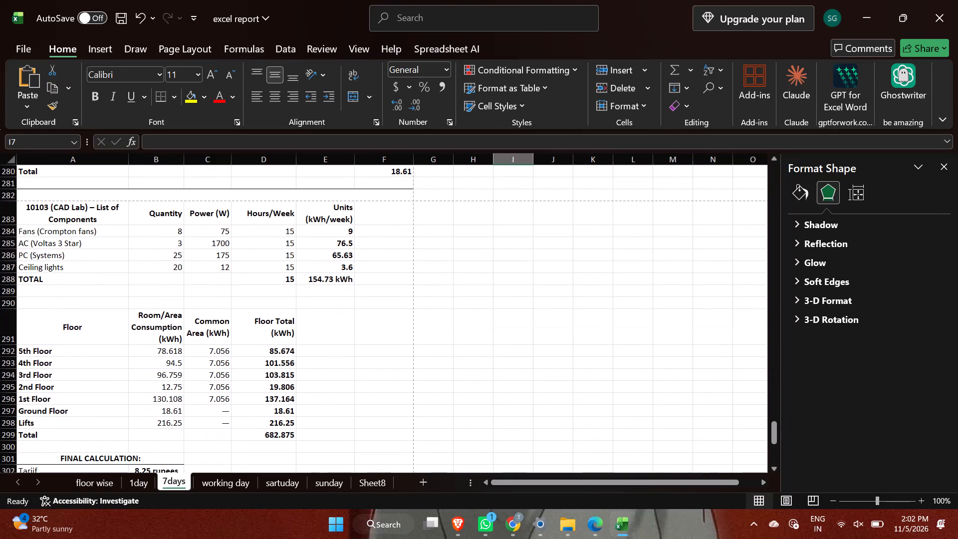
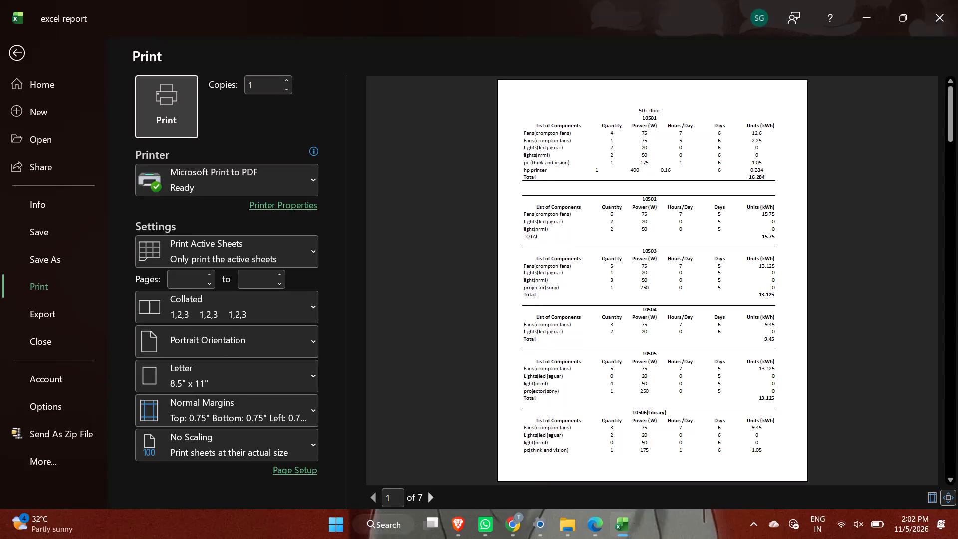
Check the 7days print preview through its last page, and set scaling to Fit All Columns on One Page and paper size to A4.
scroll(612, 383, "down", 3)
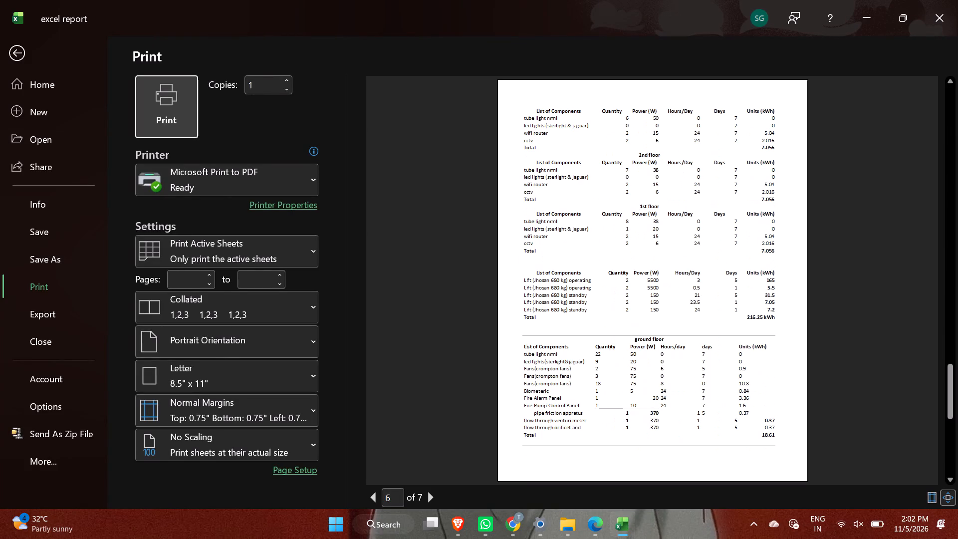
scroll(612, 383, "down", 6)
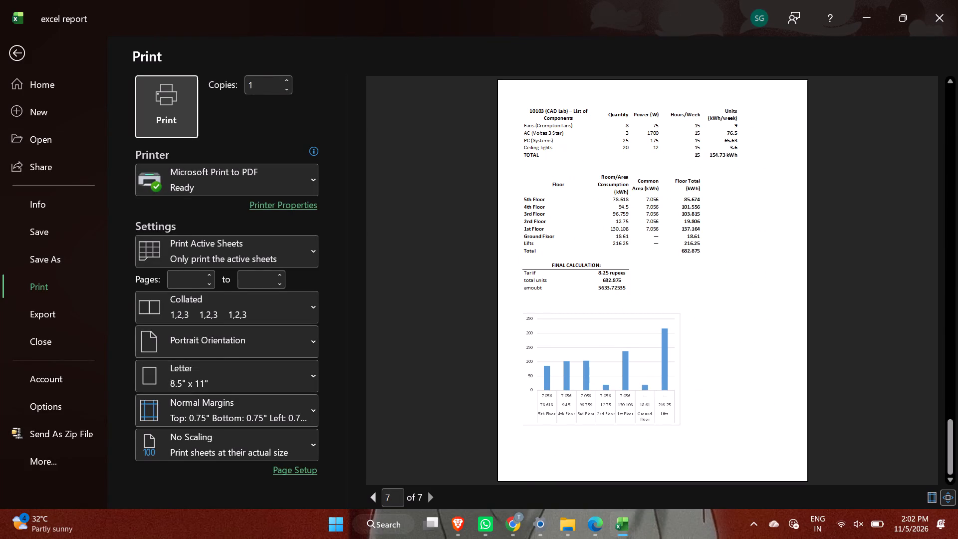
left_click(247, 445)
left_click(232, 326)
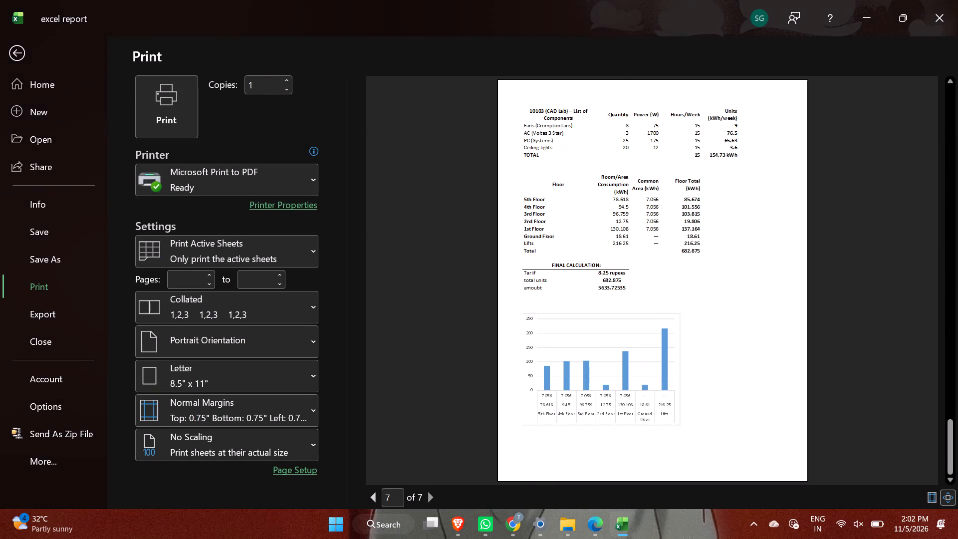
left_click(249, 370)
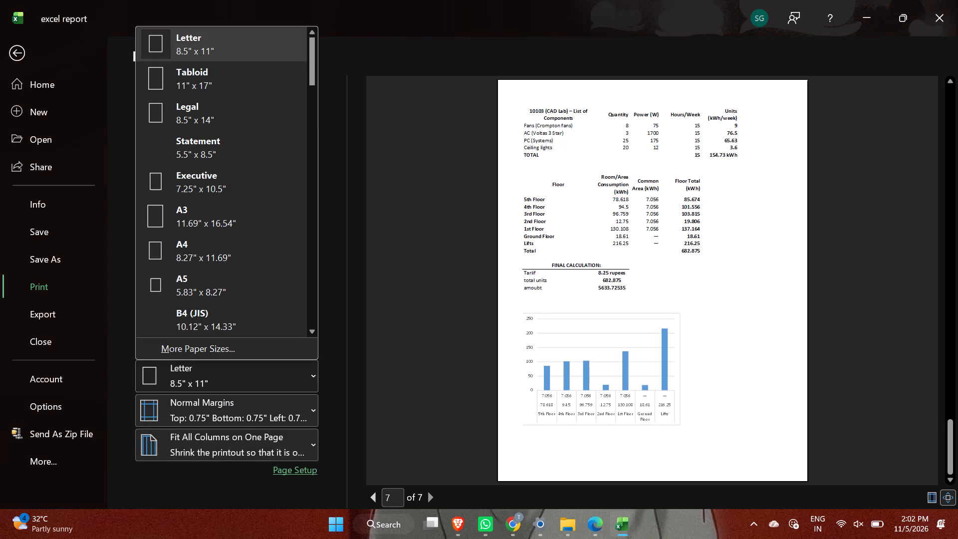
left_click(194, 265)
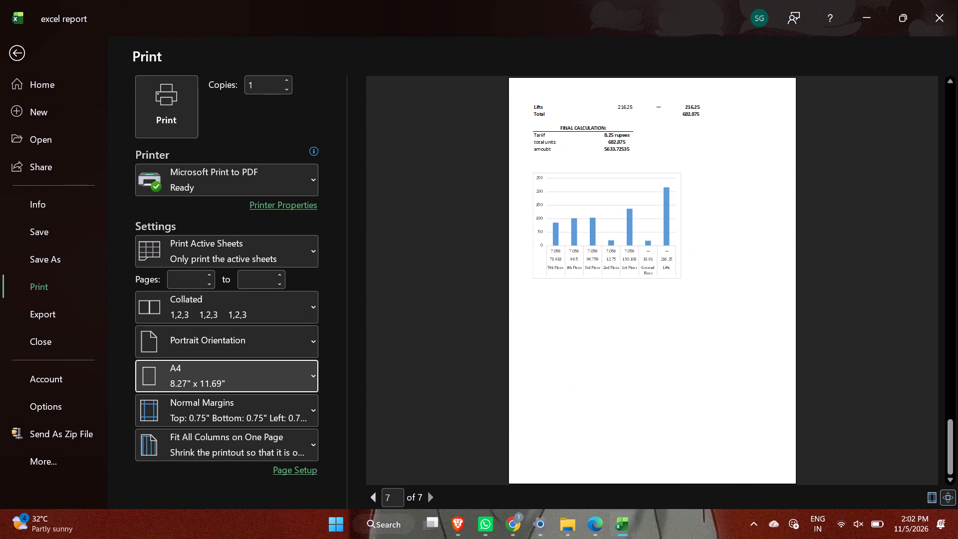
Print the 7days sheet with Microsoft Print to PDF, saving it in Downloads as 7 days.
left_click(173, 134)
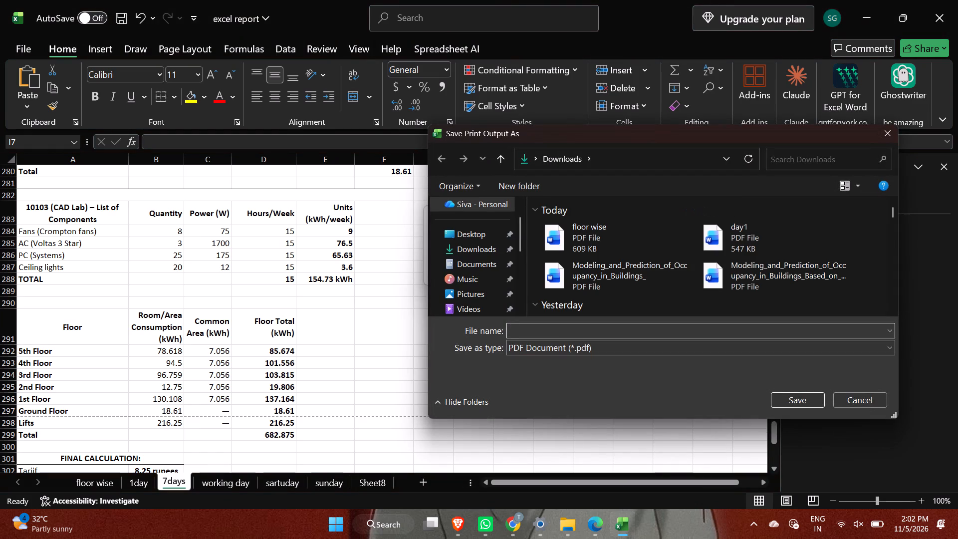
key("2")
key("BackSpace")
type("7 days")
key("Return")
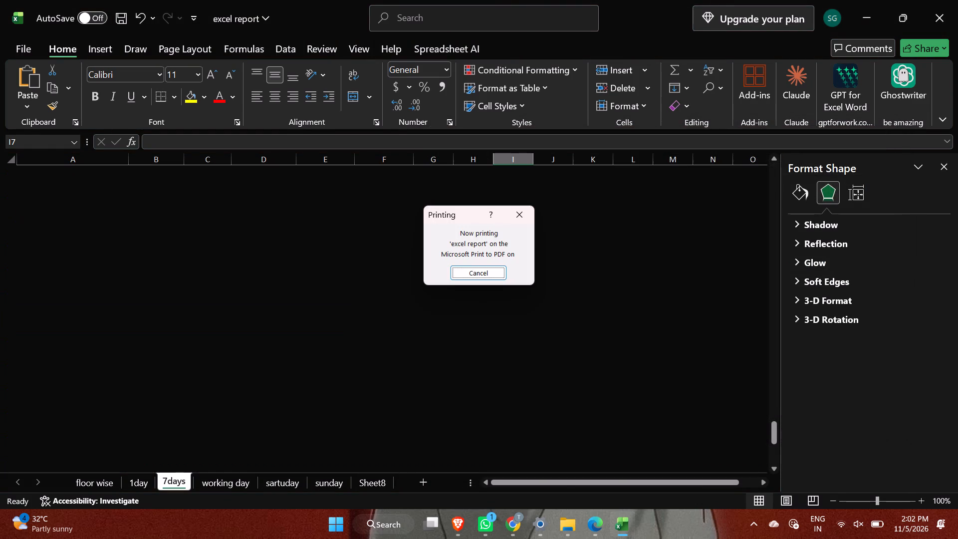
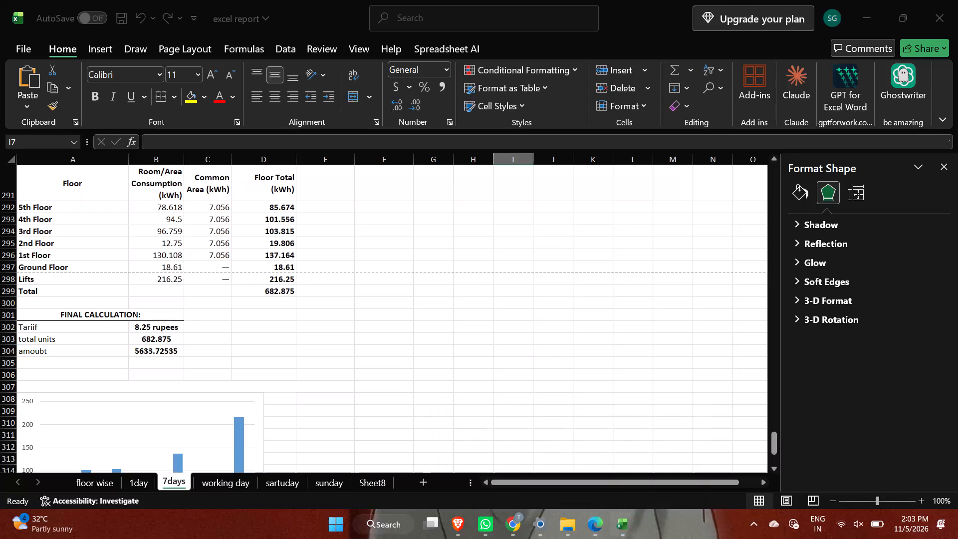
Switch to File Explorer and copy the 7 days PDF from the recent files.
left_click(560, 524)
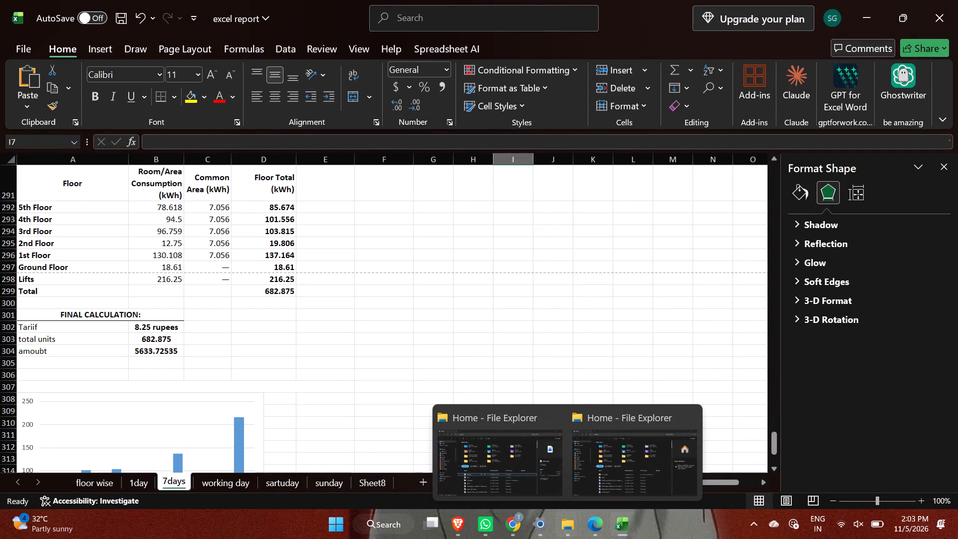
left_click(518, 477)
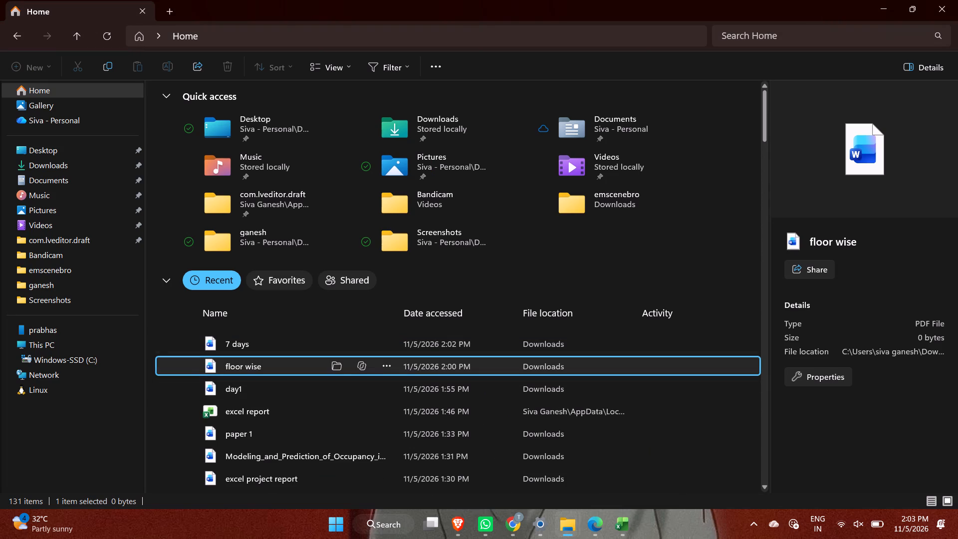
left_click(277, 341)
left_click(105, 58)
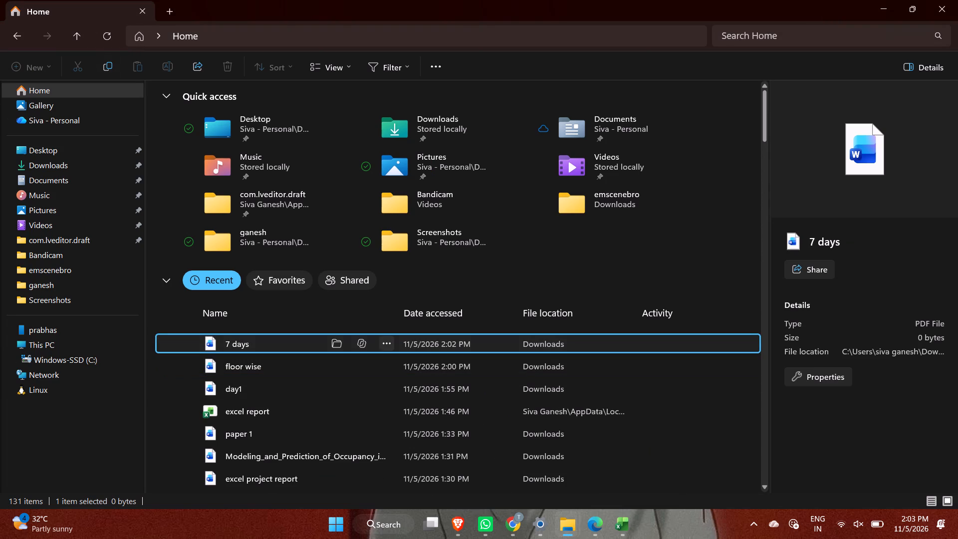
Switch to WhatsApp.
left_click(485, 506)
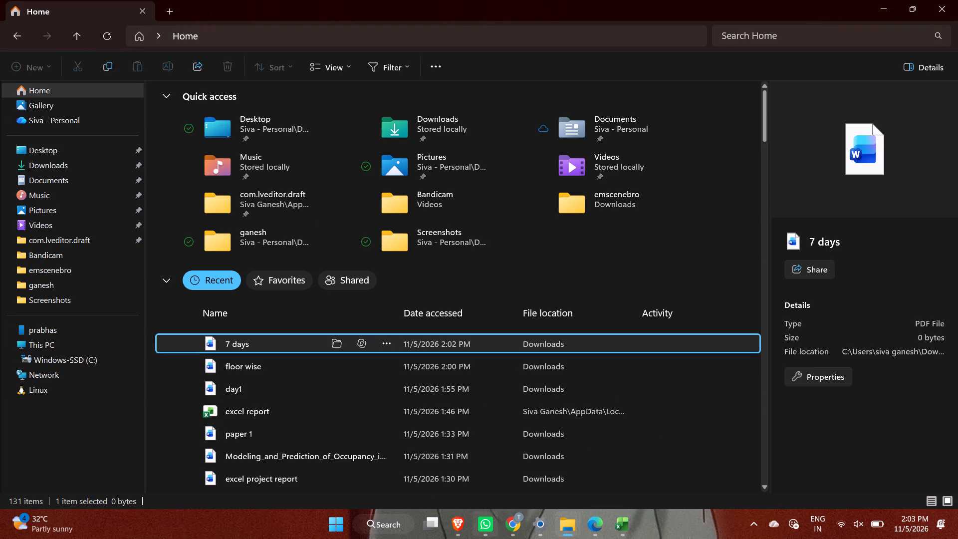
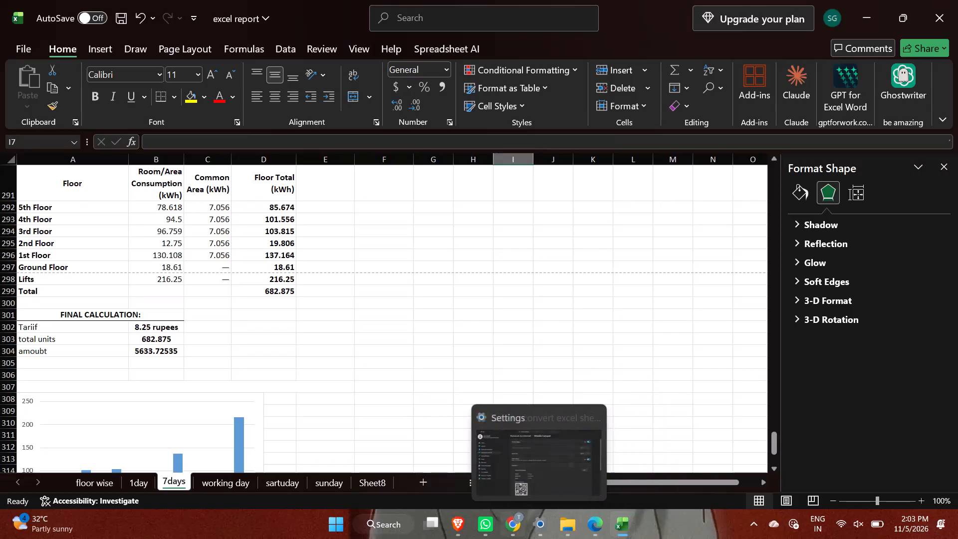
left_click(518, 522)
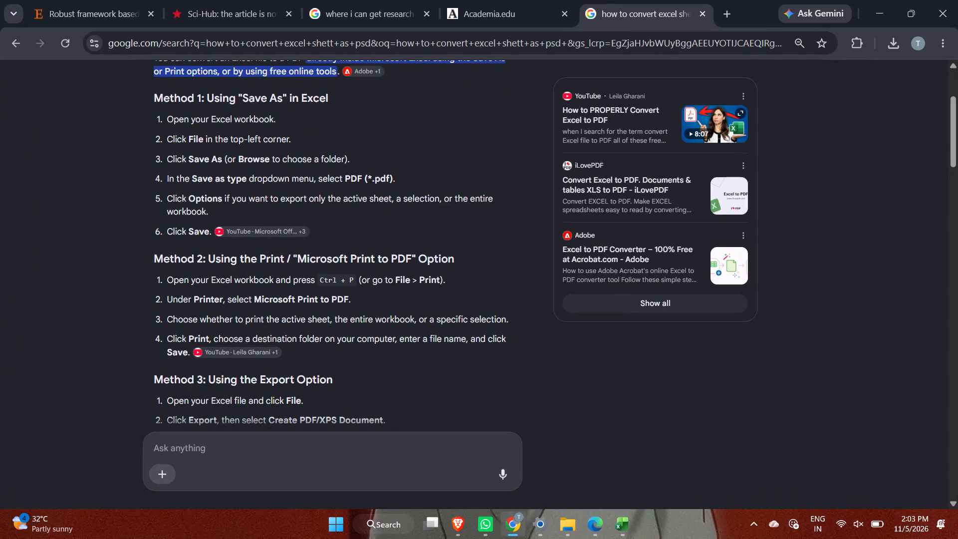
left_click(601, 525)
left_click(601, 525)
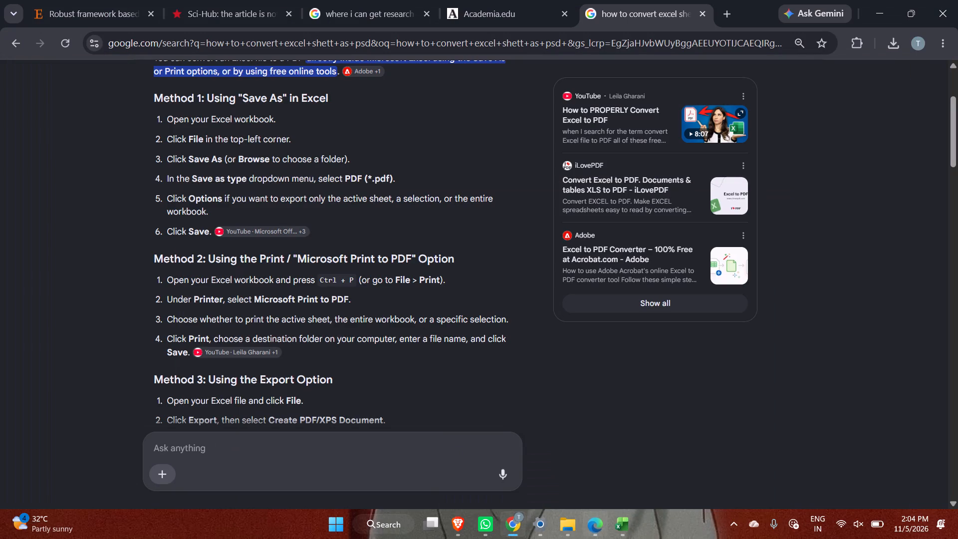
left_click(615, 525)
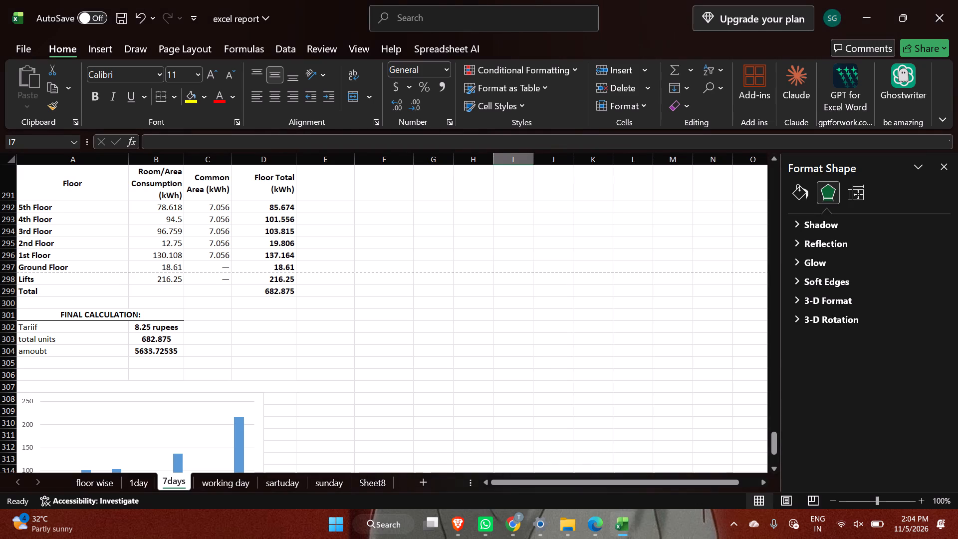
Look through the sartuday and sunday sheets and the whole working day sheet, examining how its charts sit against the page breaks.
left_click(283, 485)
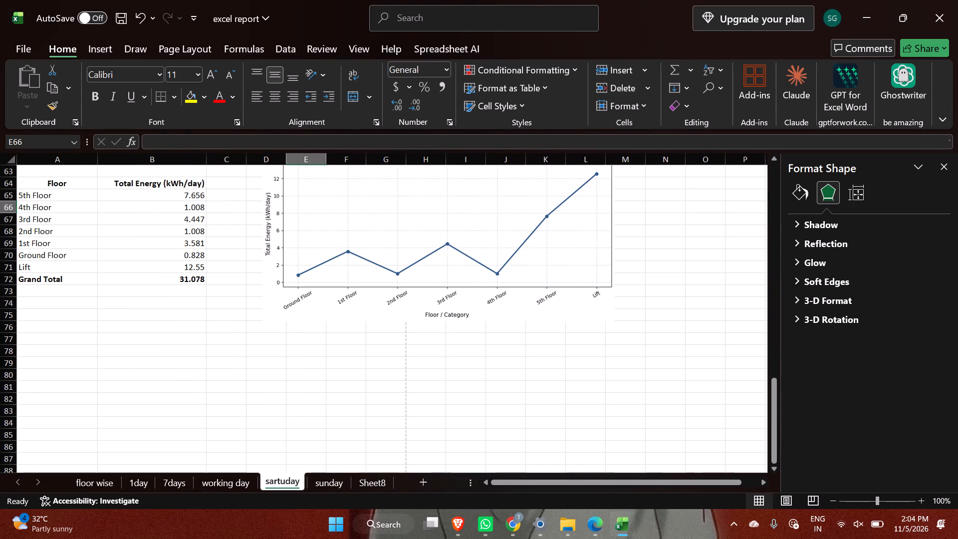
left_click(320, 479)
scroll(323, 426, "up", 9)
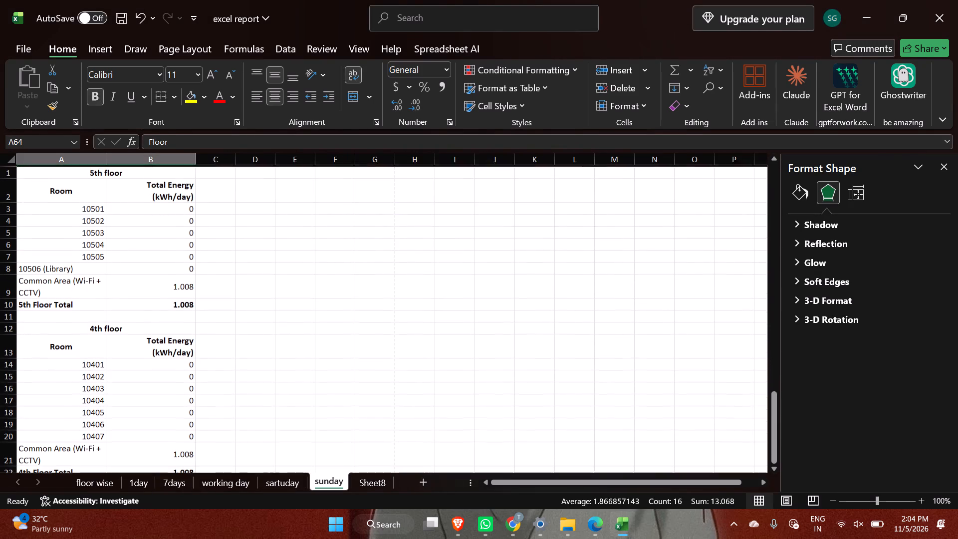
left_click(223, 486)
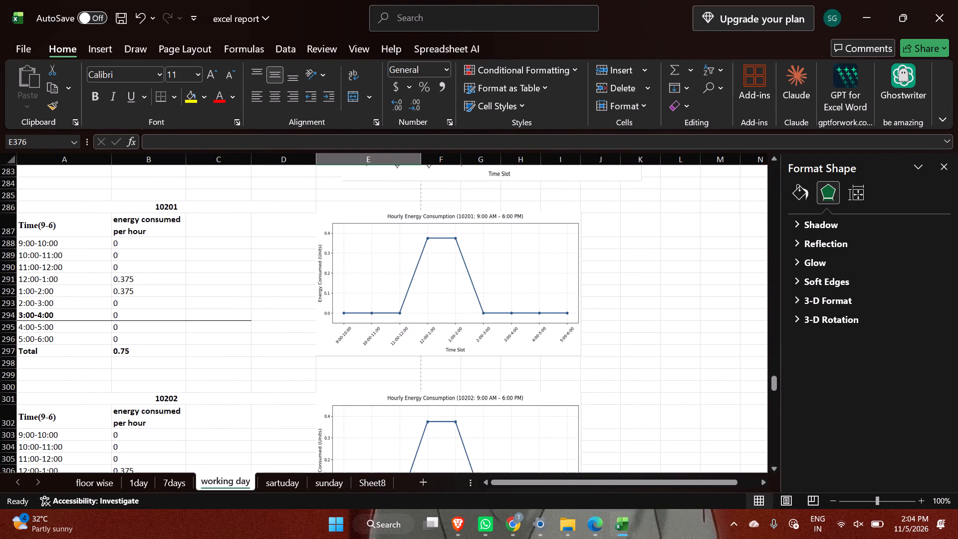
scroll(257, 399, "up", 11)
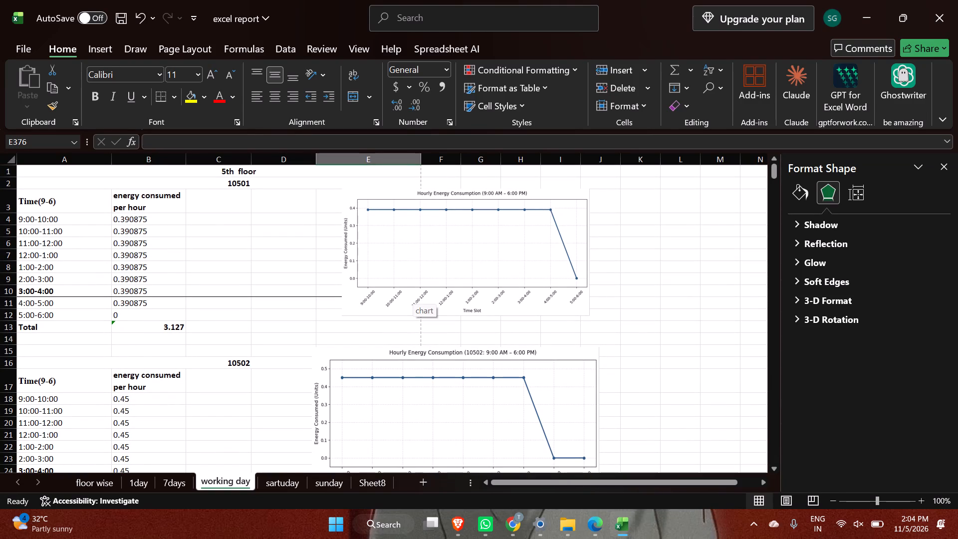
scroll(413, 294, "down", 4)
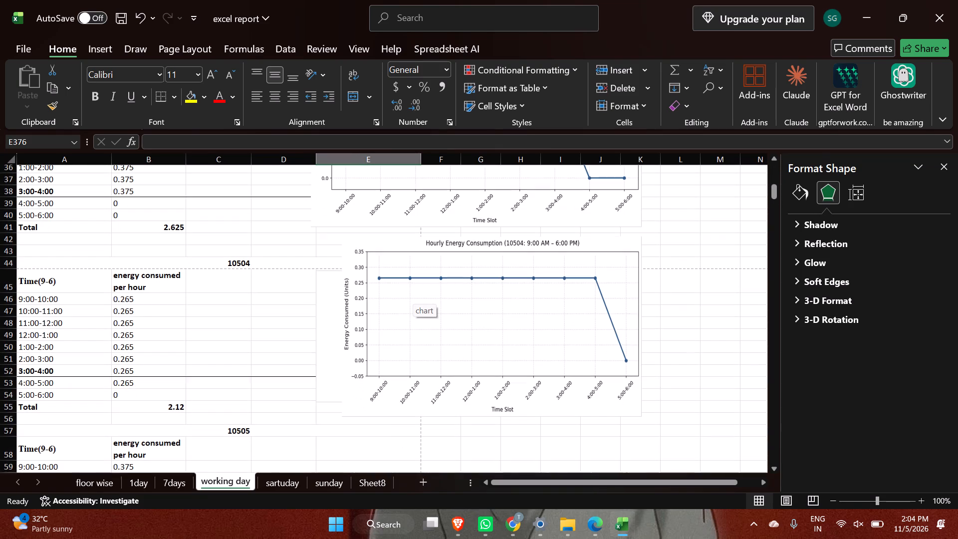
scroll(413, 294, "down", 3)
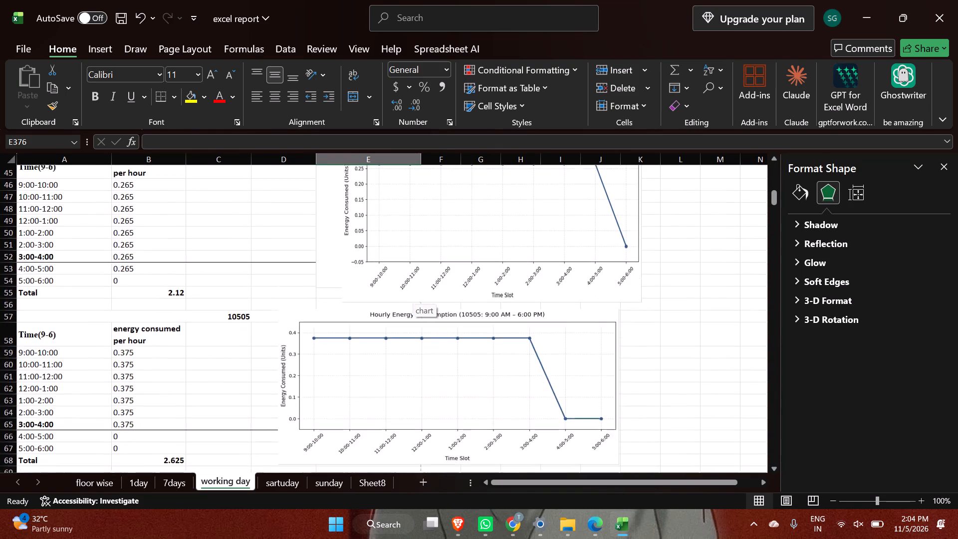
scroll(413, 294, "down", 6)
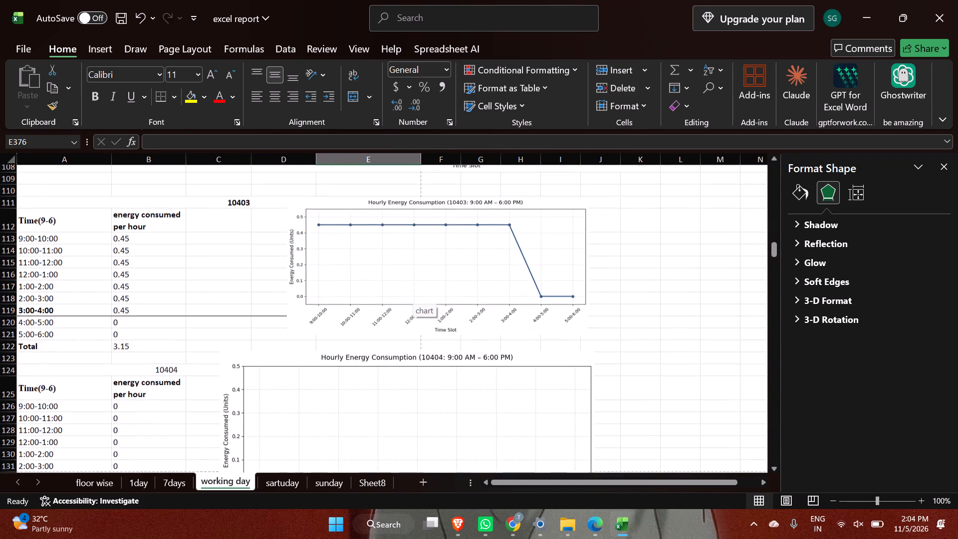
scroll(413, 294, "down", 6)
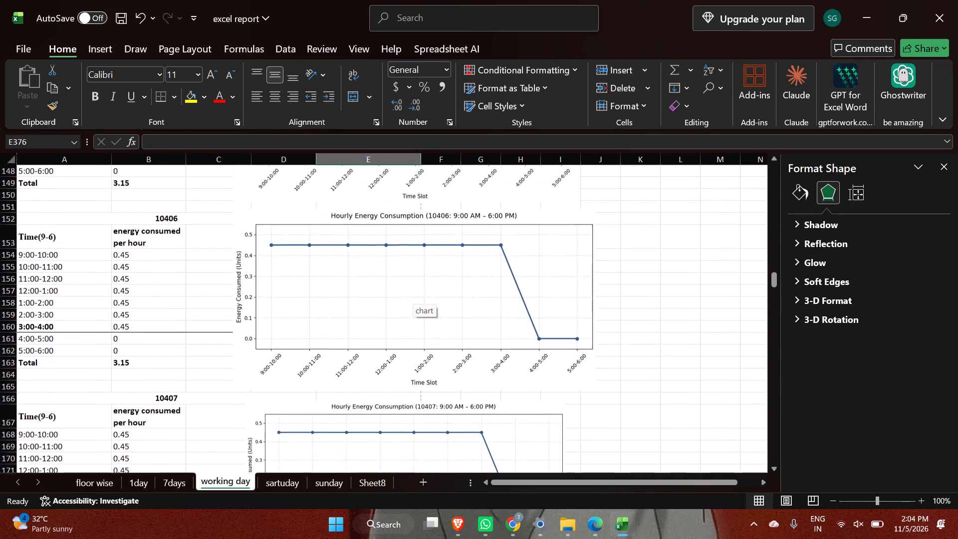
scroll(413, 294, "down", 5)
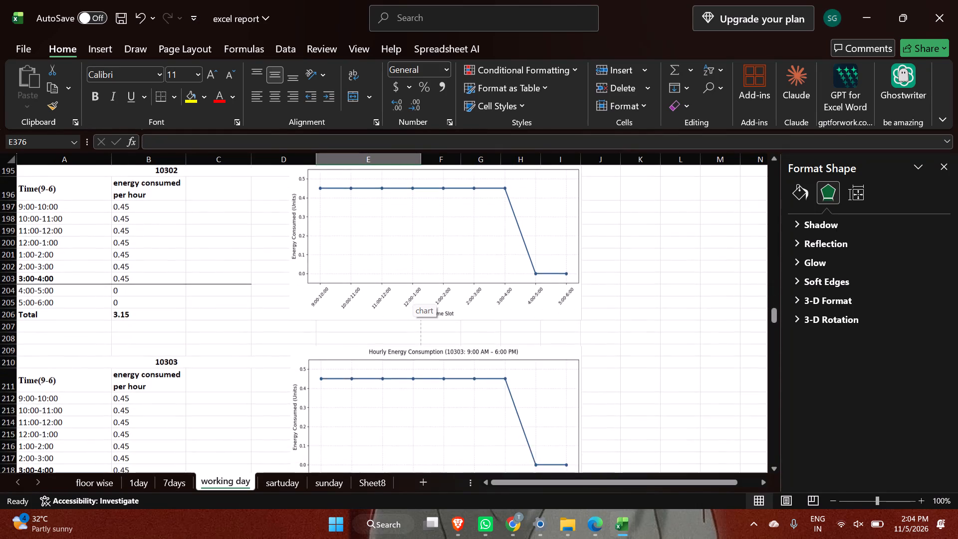
scroll(413, 294, "down", 5)
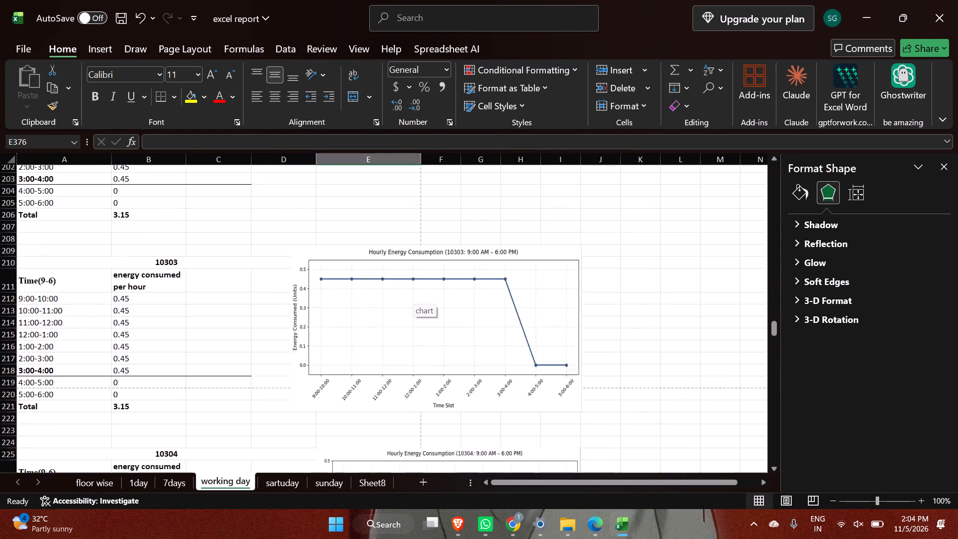
scroll(413, 294, "down", 6)
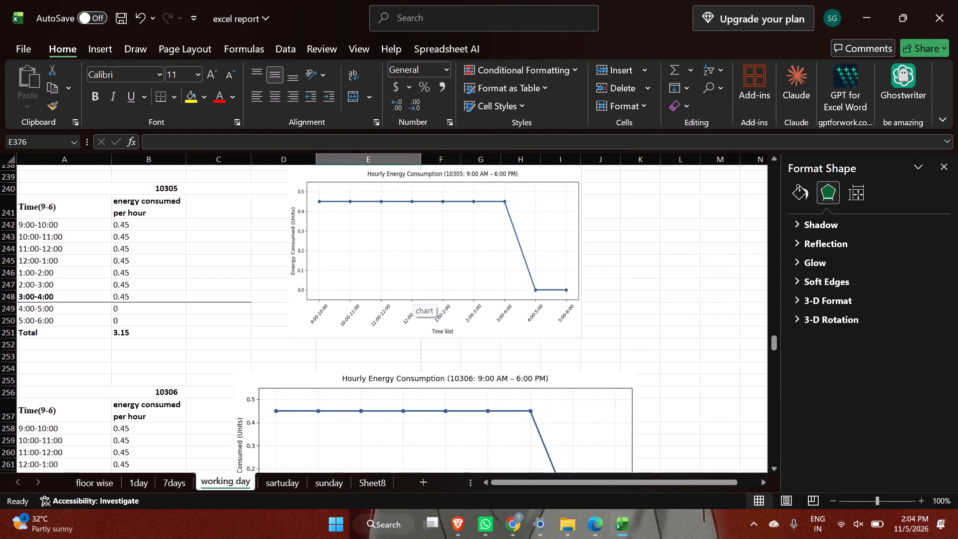
scroll(413, 294, "down", 7)
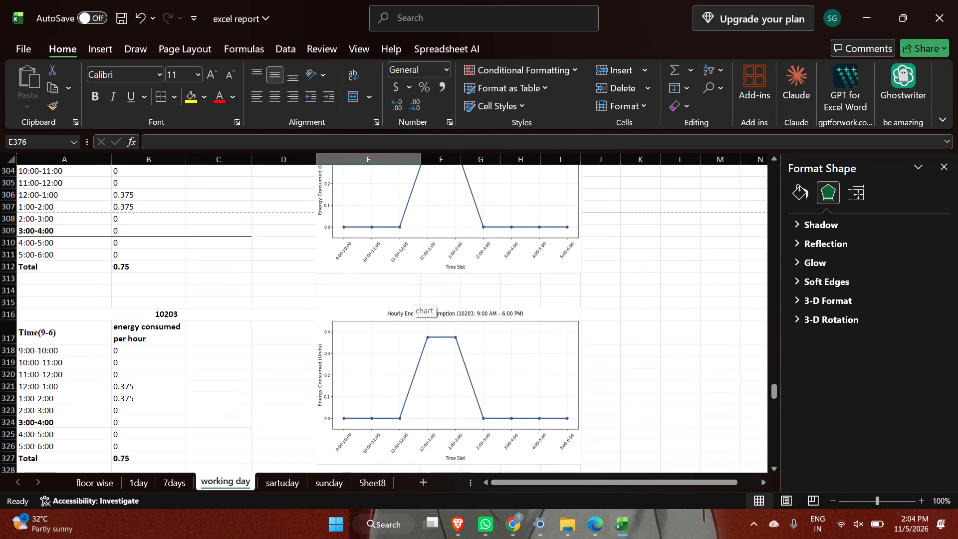
scroll(413, 294, "down", 6)
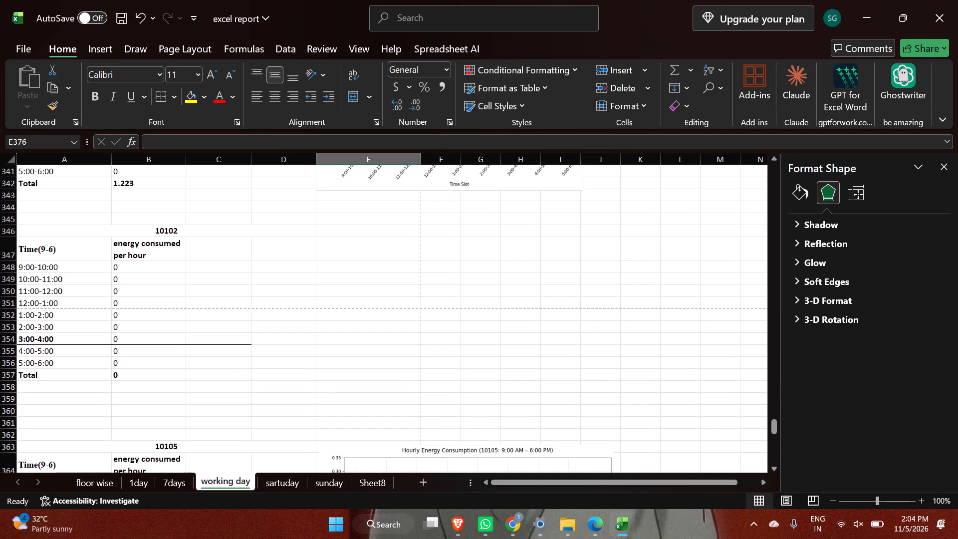
scroll(405, 363, "down", 7)
scroll(405, 363, "up", 1)
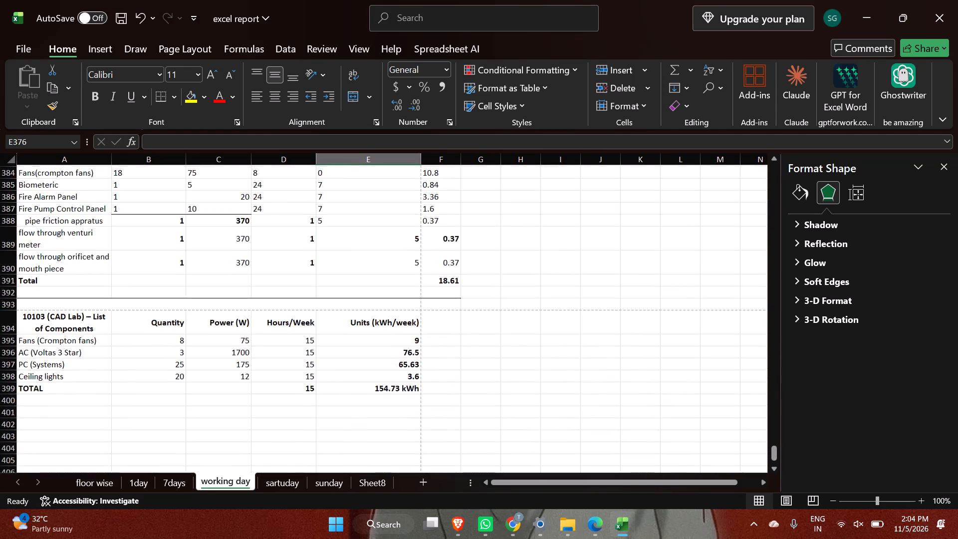
scroll(405, 363, "up", 1)
scroll(405, 363, "up", 20)
scroll(405, 363, "up", 1)
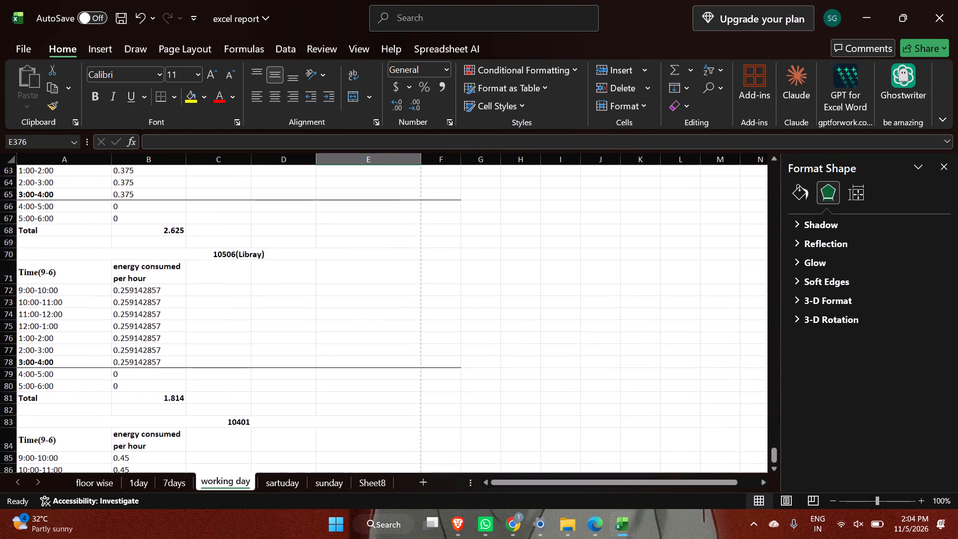
scroll(430, 305, "up", 6)
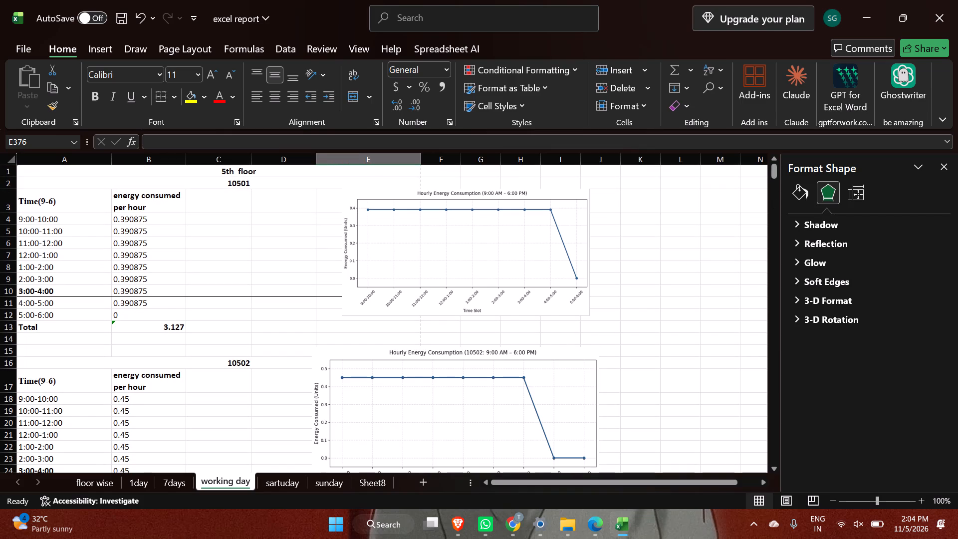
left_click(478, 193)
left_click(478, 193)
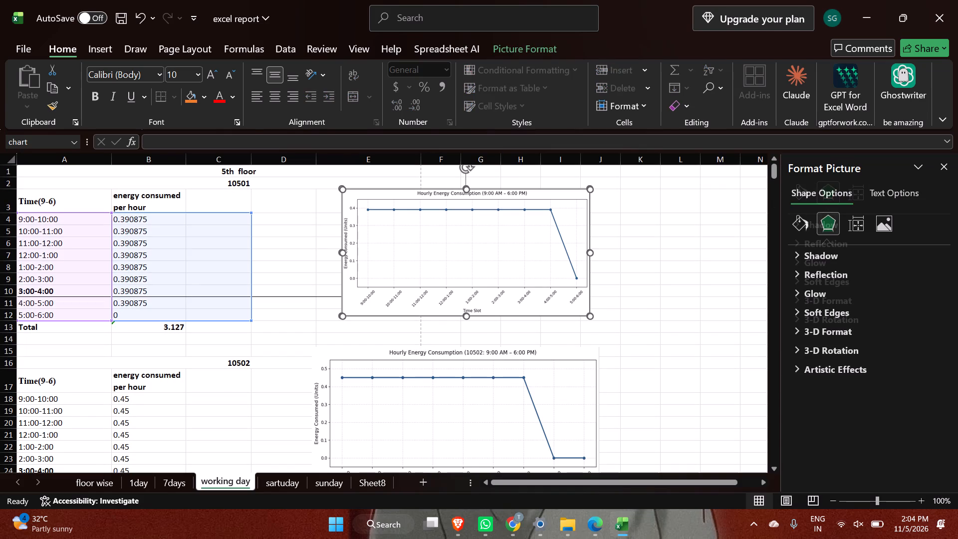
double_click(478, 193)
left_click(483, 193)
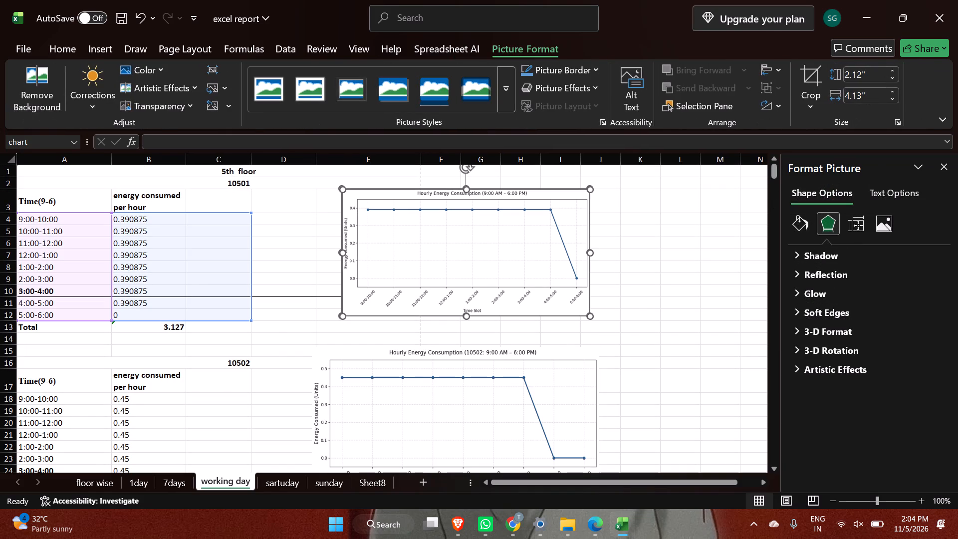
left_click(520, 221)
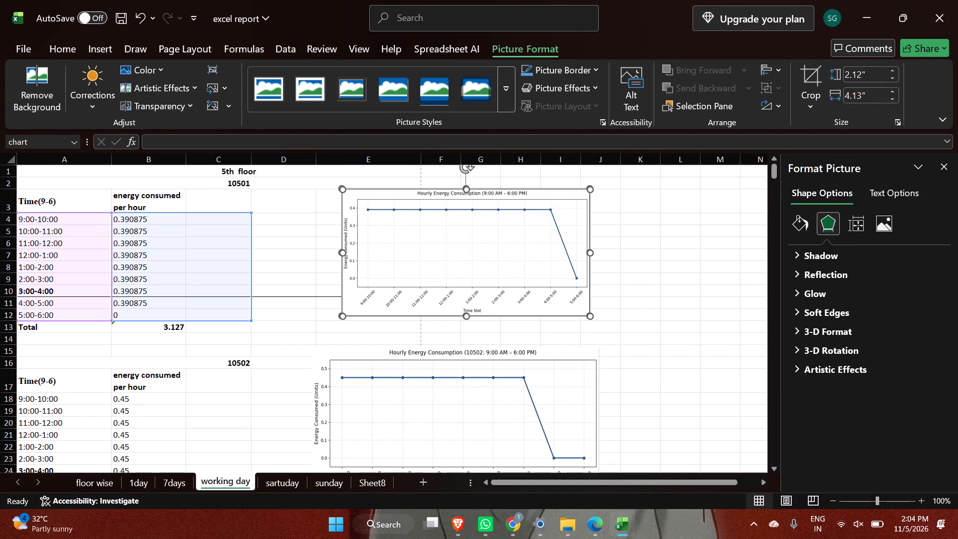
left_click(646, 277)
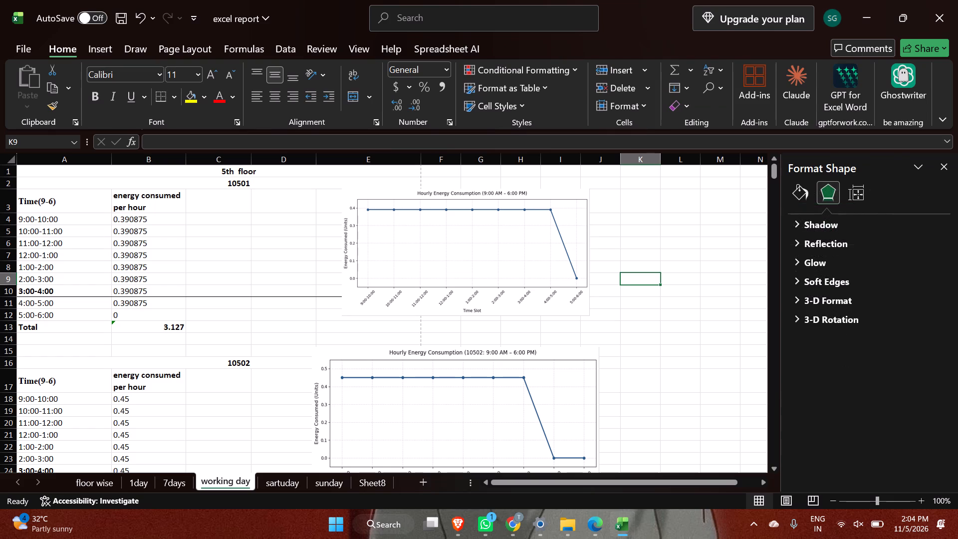
Resize the 10501 hourly energy chart on the working day sheet to span columns C to E, inside the vertical page break.
left_click(467, 240)
left_click_drag(487, 237, 328, 250)
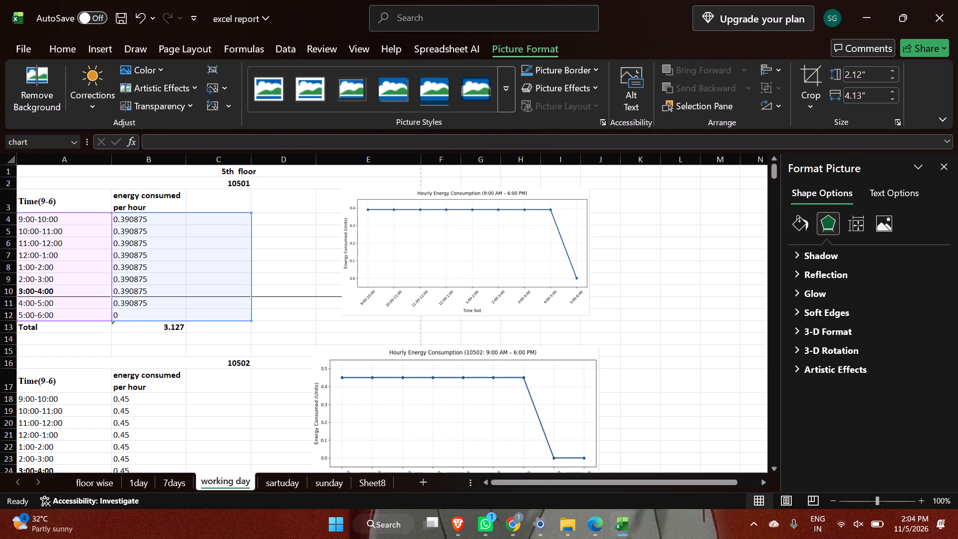
left_click_drag(328, 250, 363, 244)
left_click(363, 244)
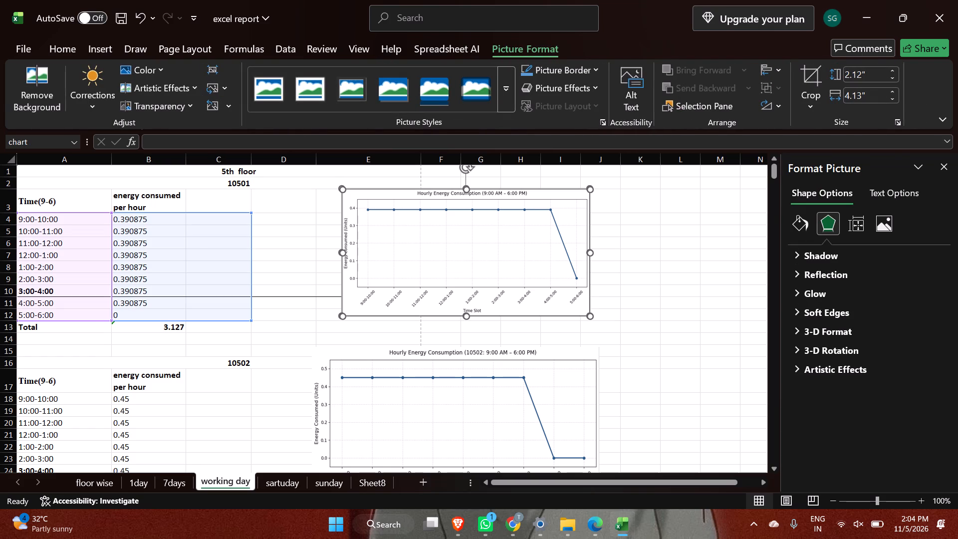
left_click_drag(339, 251, 187, 240)
left_click_drag(588, 251, 403, 262)
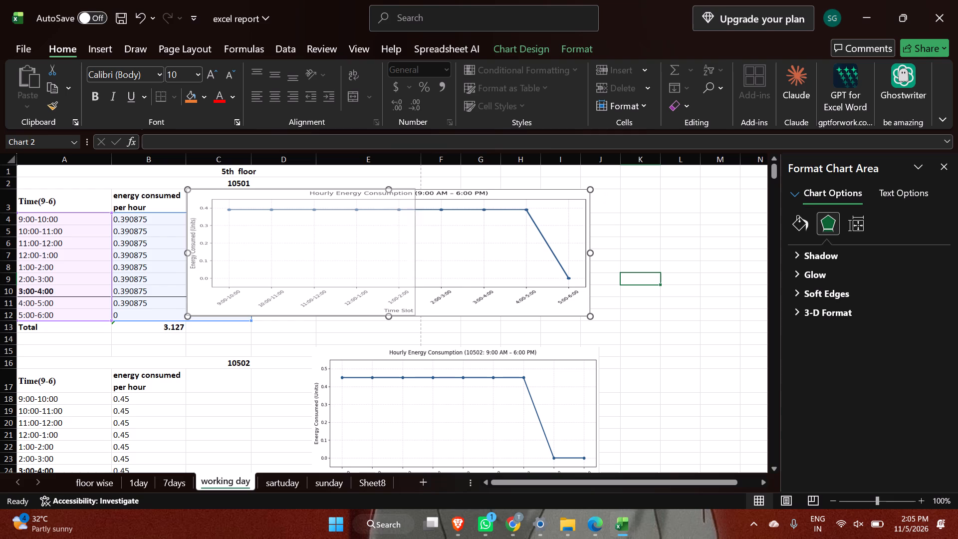
left_click_drag(403, 262, 416, 259)
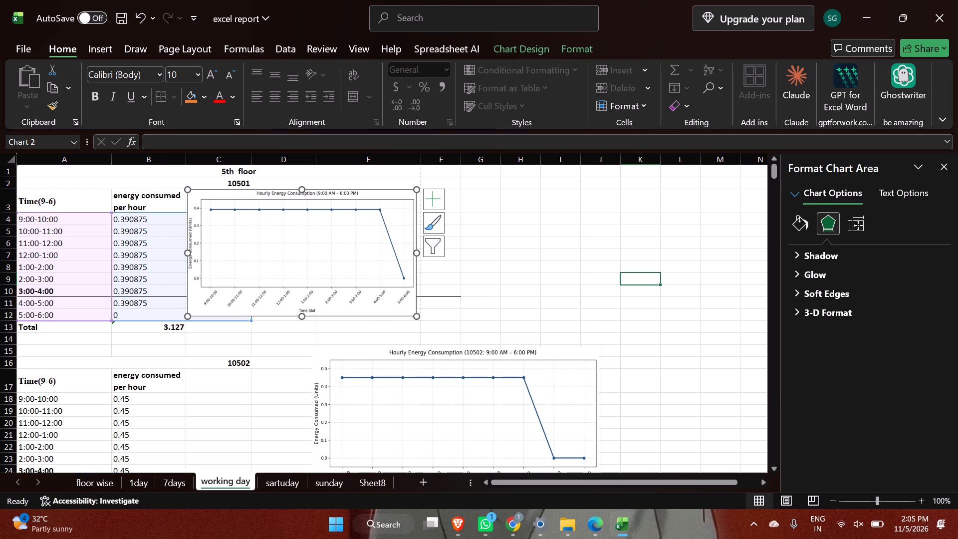
Resize the 10502 hourly energy chart horizontally to span columns C to E, inside the vertical page break.
scroll(495, 327, "down", 1)
left_click(469, 328)
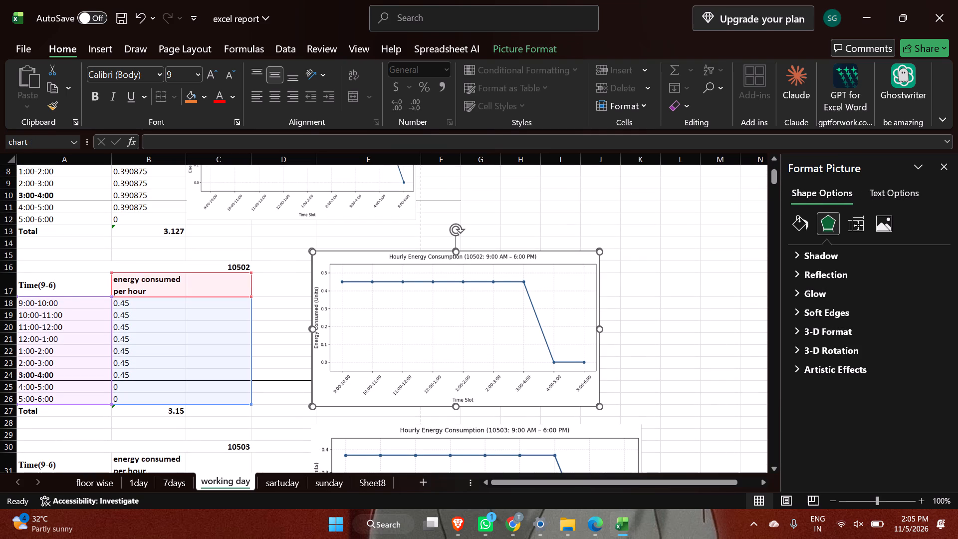
left_click_drag(311, 329, 189, 321)
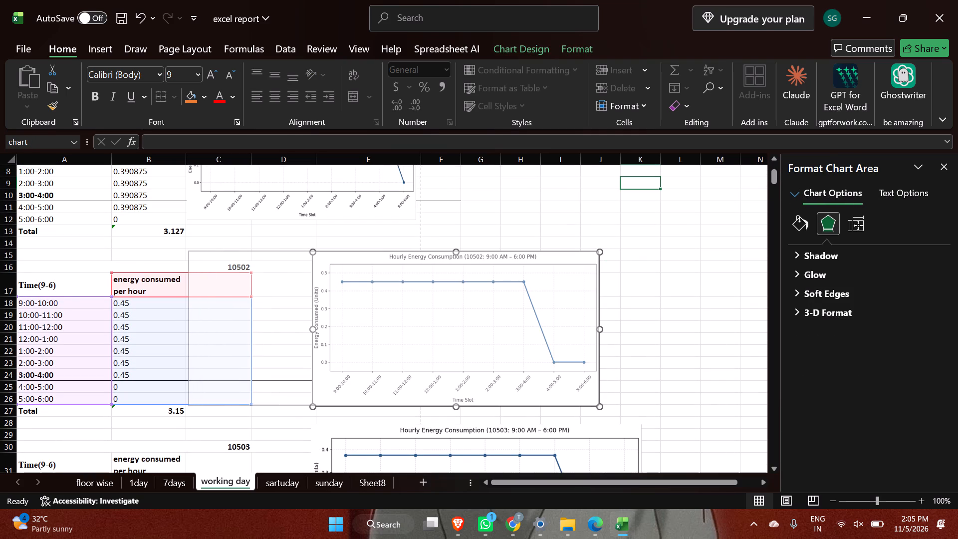
left_click_drag(189, 321, 188, 321)
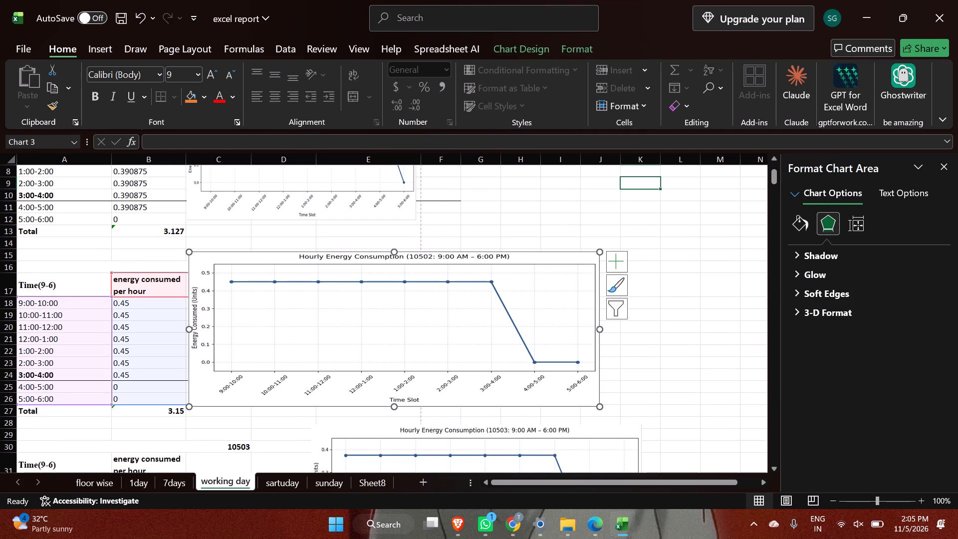
left_click_drag(601, 331, 415, 326)
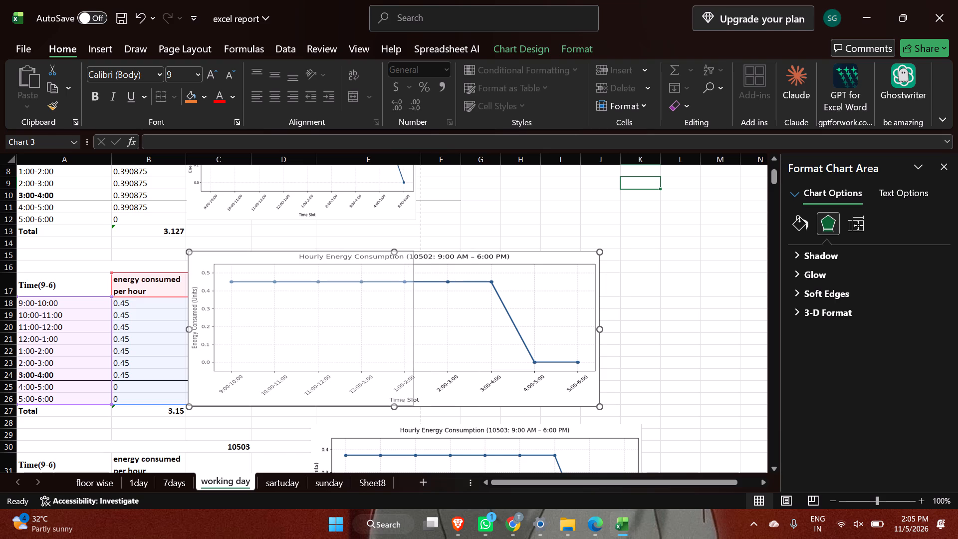
left_click_drag(415, 326, 417, 326)
Extend the 10503 chart's left edge to the start of column C and lower its top edge below the heading in row 30.
scroll(473, 348, "down", 2)
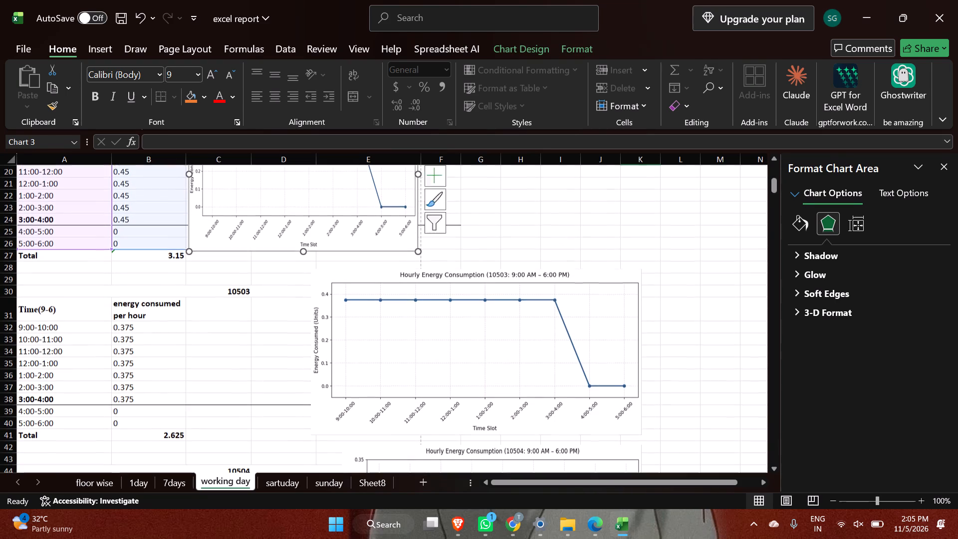
left_click(473, 348)
left_click_drag(310, 354, 188, 356)
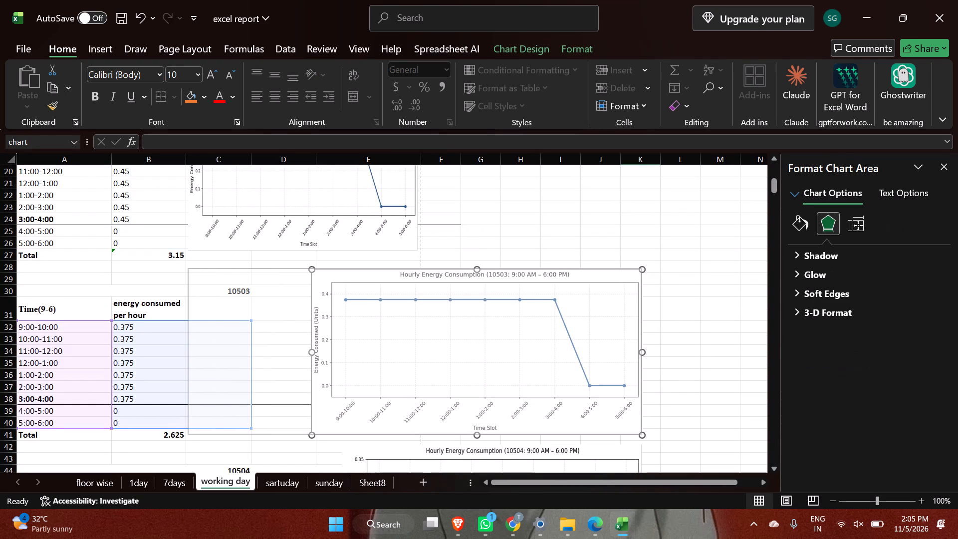
left_click_drag(188, 356, 188, 355)
left_click_drag(413, 270, 414, 279)
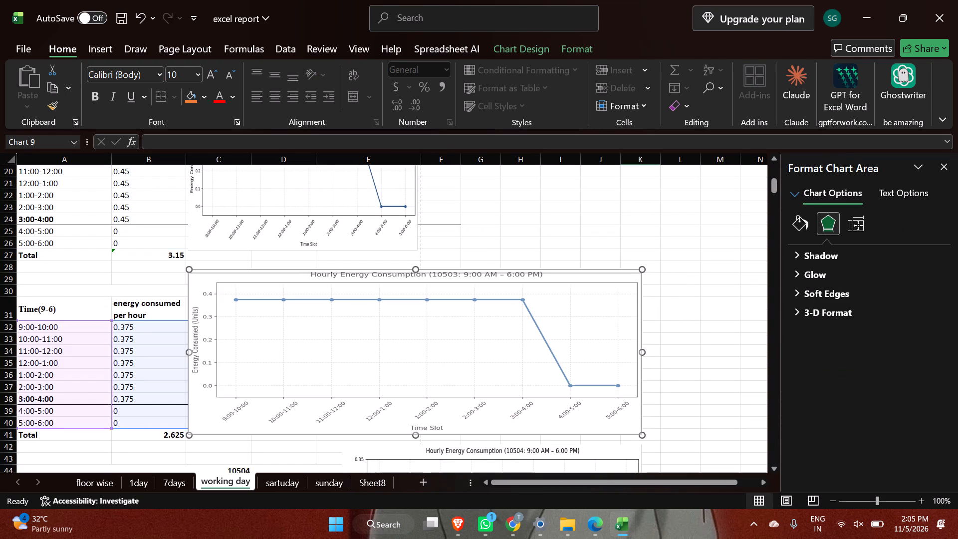
left_click_drag(414, 279, 419, 305)
Lower the 10502 chart's top edge to row 17 so it clears the room heading in row 16.
scroll(419, 305, "up", 1)
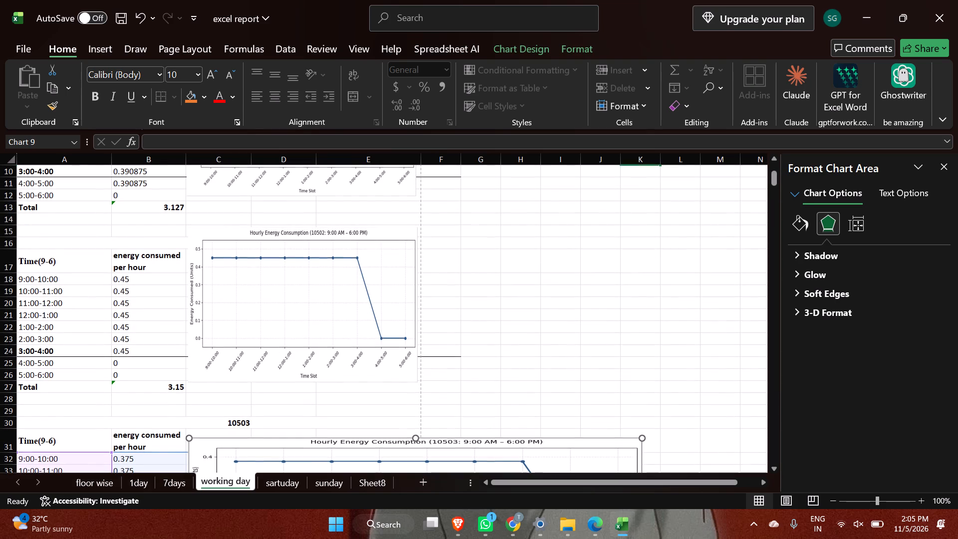
left_click(326, 281)
left_click_drag(304, 228, 305, 246)
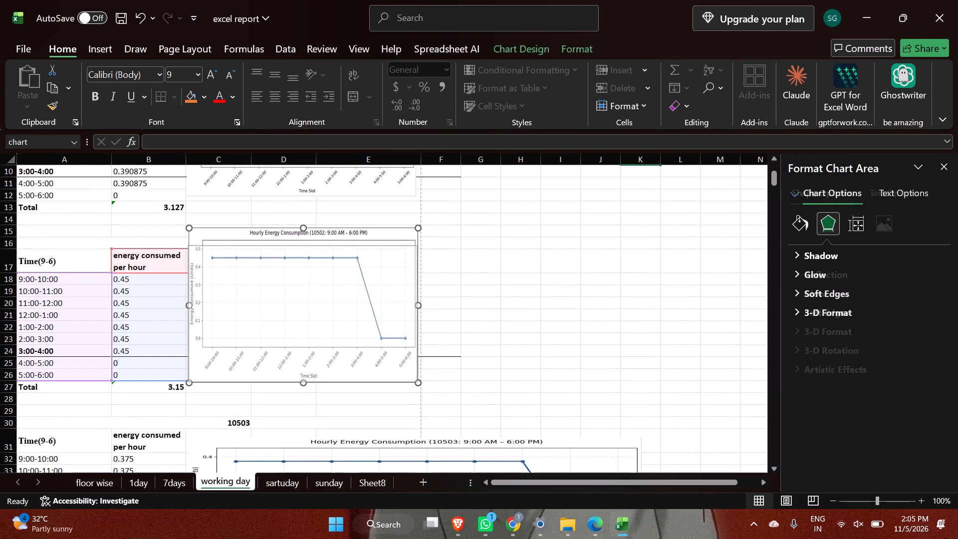
left_click_drag(305, 246, 307, 258)
Narrow the 10503 chart by bringing its right edge back inside the page break at the end of column E.
scroll(485, 349, "down", 1)
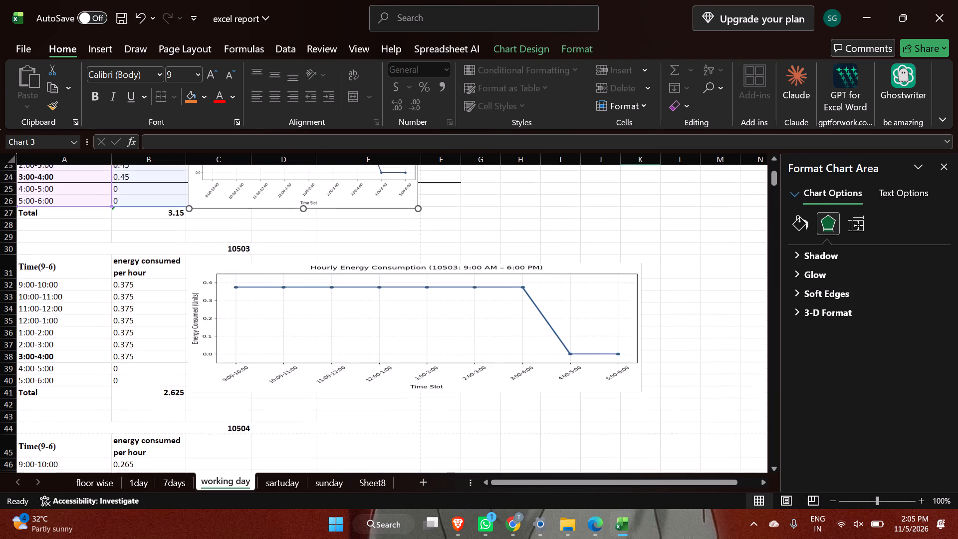
scroll(485, 349, "down", 1)
left_click(525, 320)
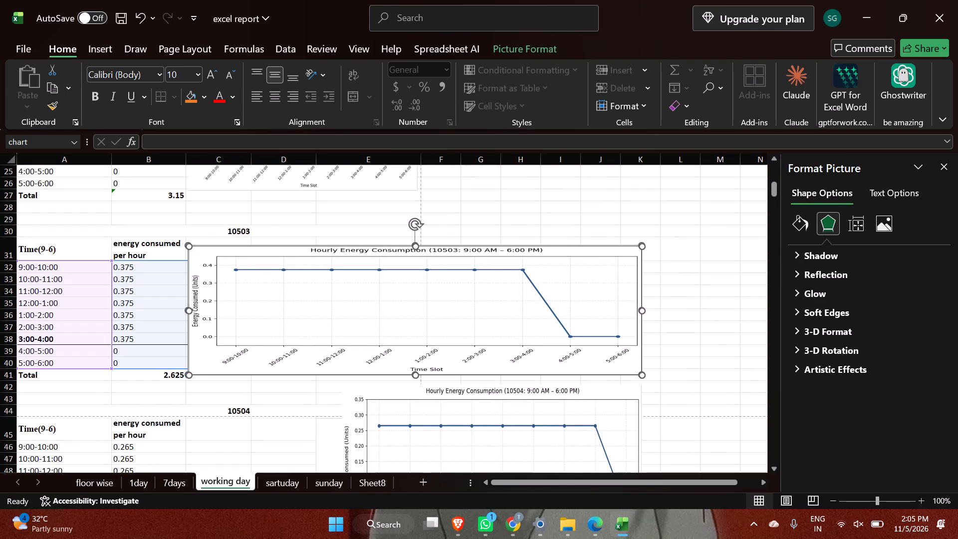
left_click_drag(642, 310, 416, 301)
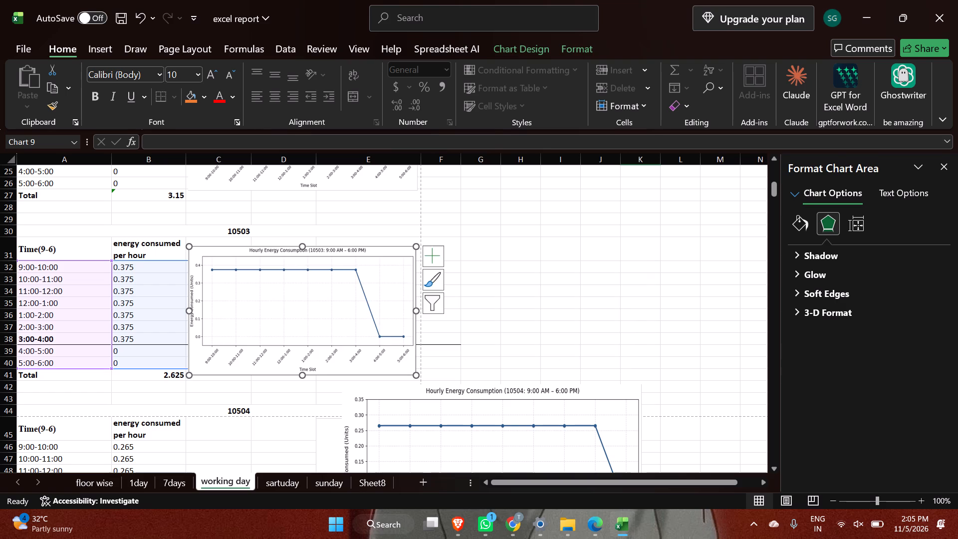
scroll(416, 301, "down", 1)
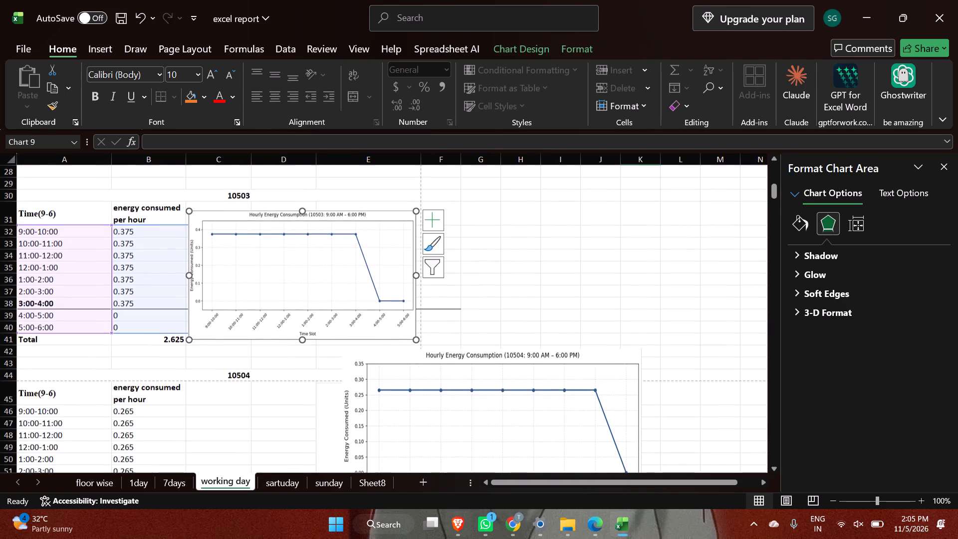
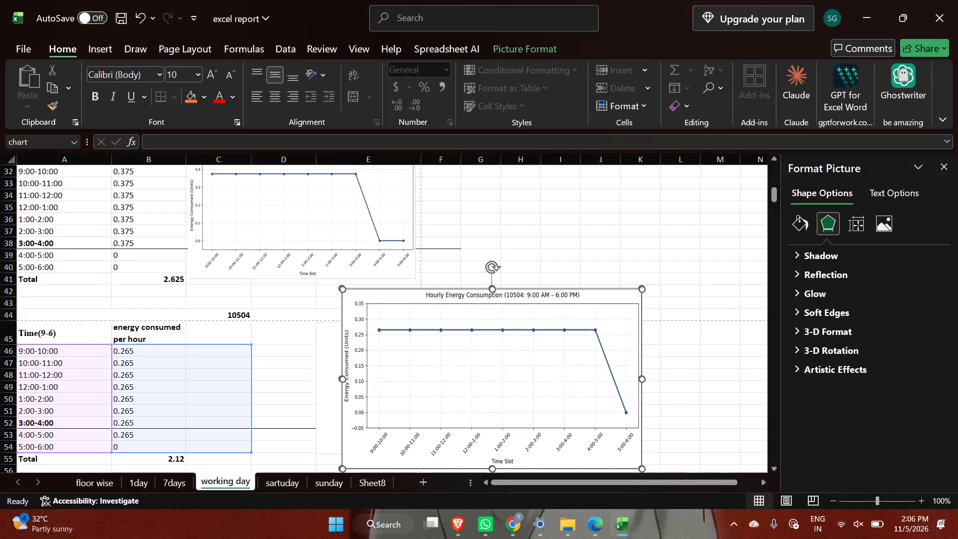
Resize the 10504 hourly energy chart to span columns C to E inside the vertical page break, lowering its top edge into row 45.
left_click_drag(493, 284, 490, 312)
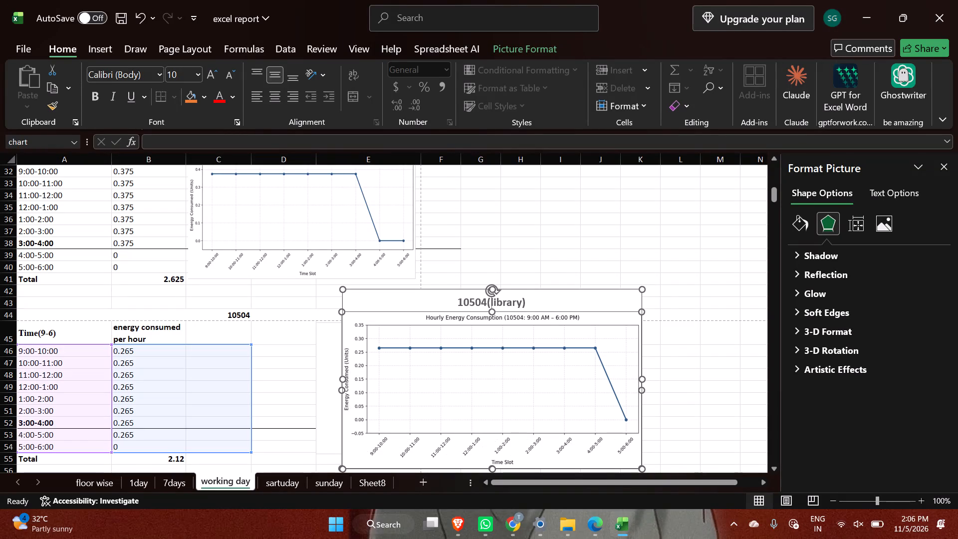
left_click(491, 307)
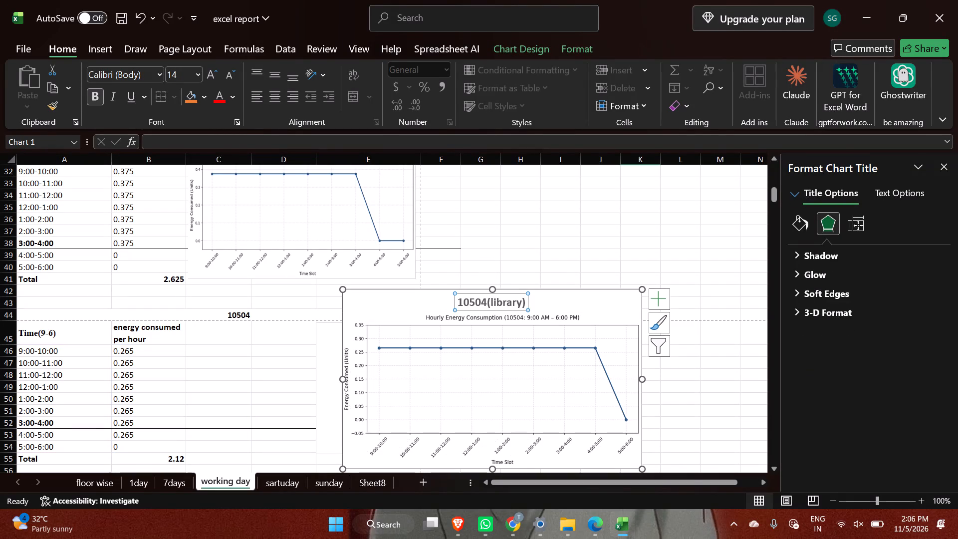
left_click_drag(493, 289, 492, 346)
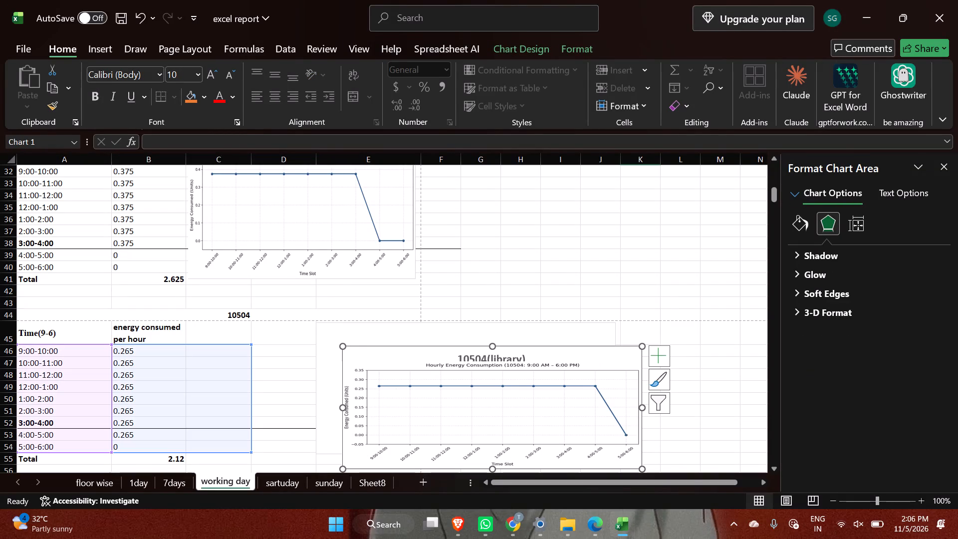
left_click_drag(340, 409, 194, 387)
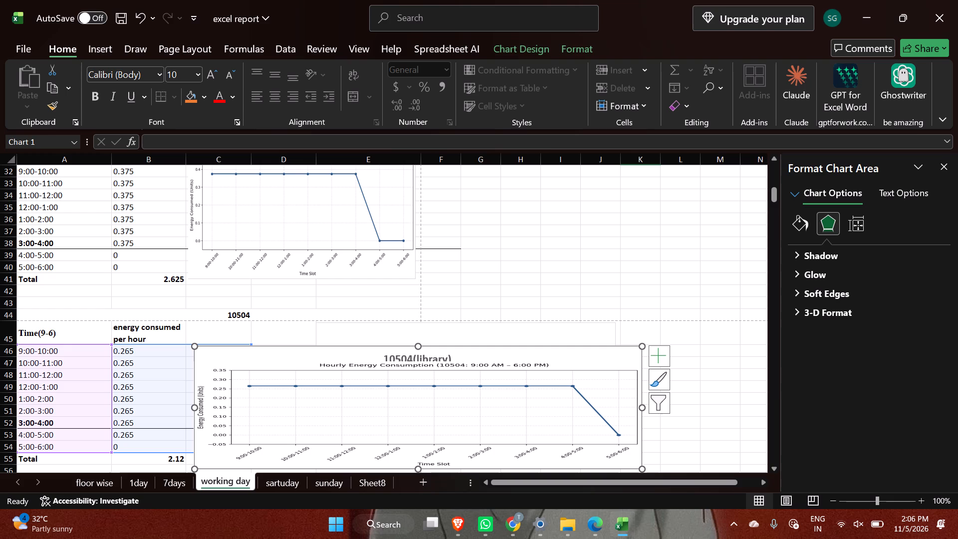
left_click_drag(420, 345, 417, 332)
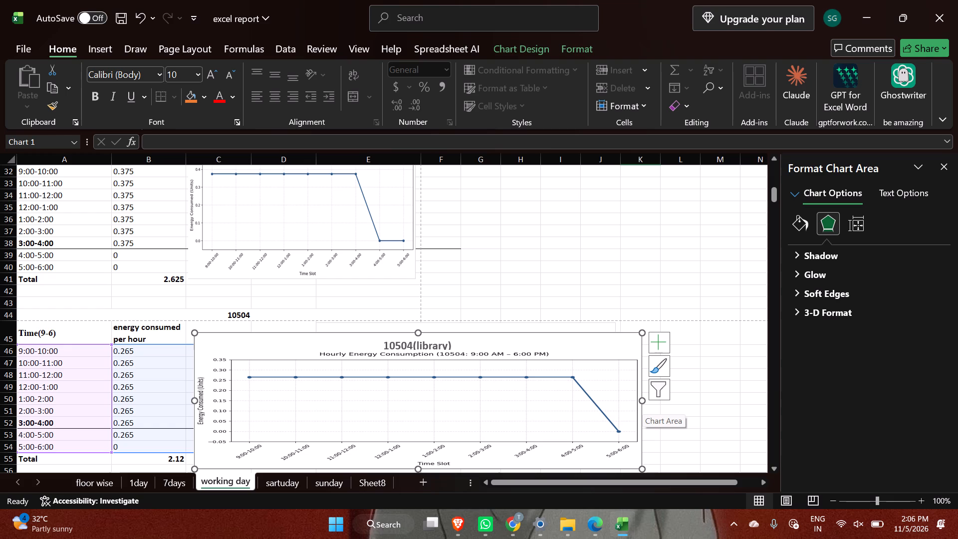
left_click_drag(643, 402, 422, 400)
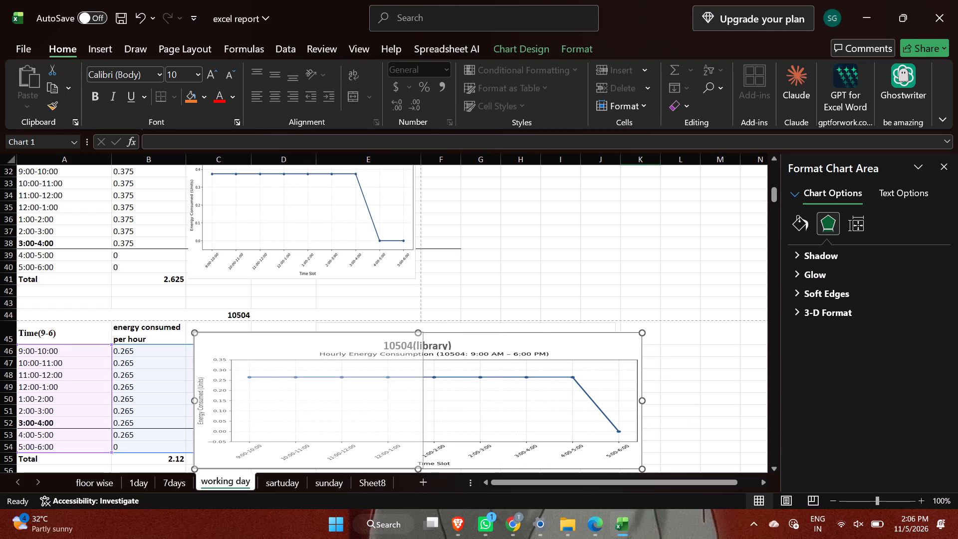
left_click_drag(422, 400, 419, 399)
Delete the empty chart frame lying behind and beside the resized 10504 chart.
scroll(507, 411, "down", 1)
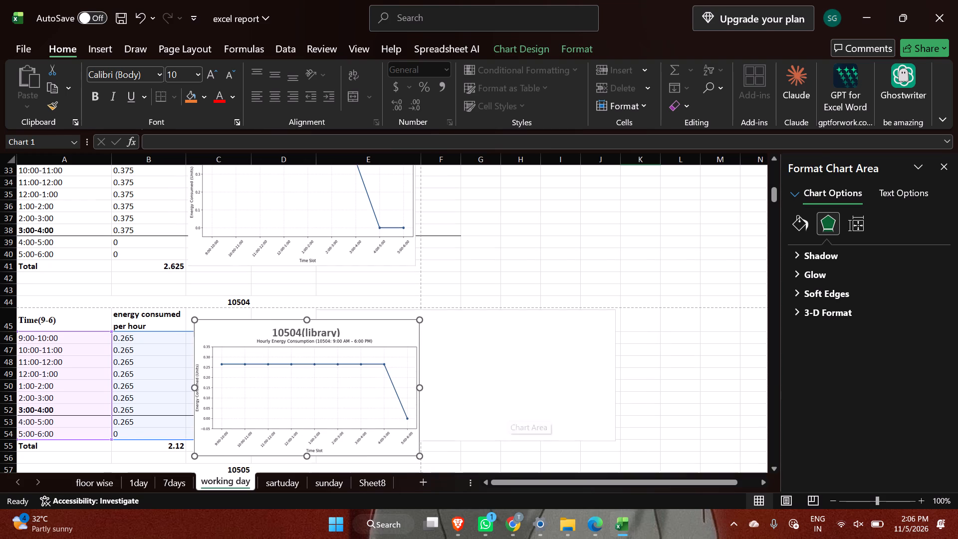
left_click(507, 411)
left_click(559, 377)
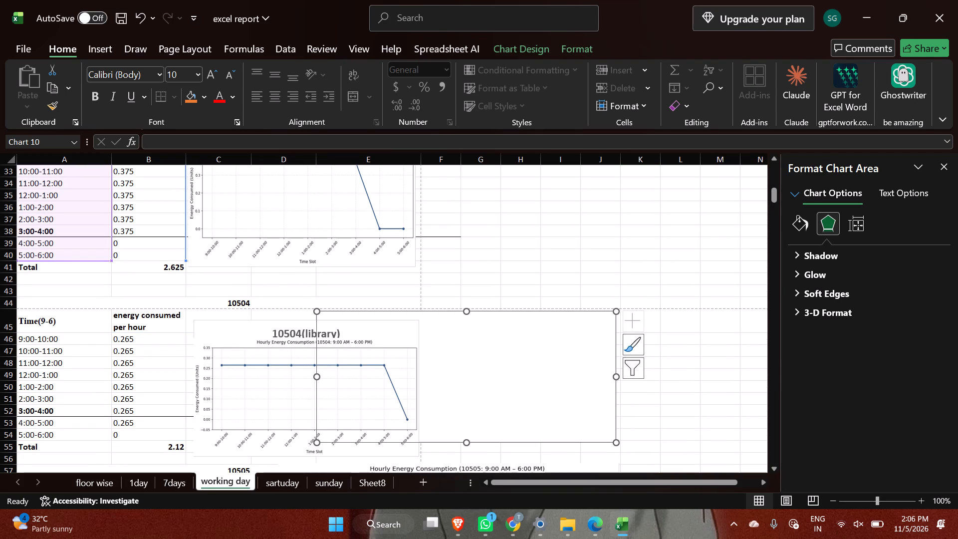
key("Delete")
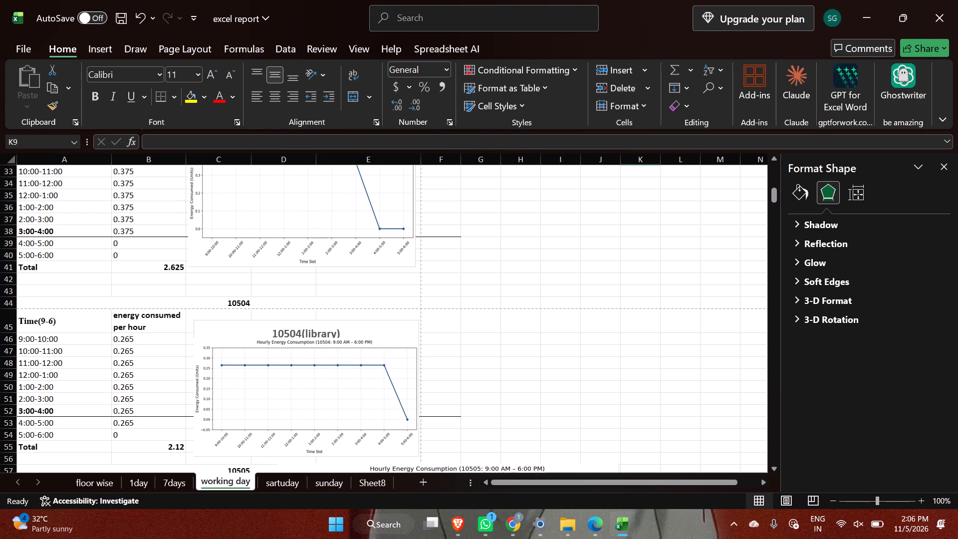
Review the working day sheet's print preview through to its last page, checking how the charts fit.
key("ctrl+p")
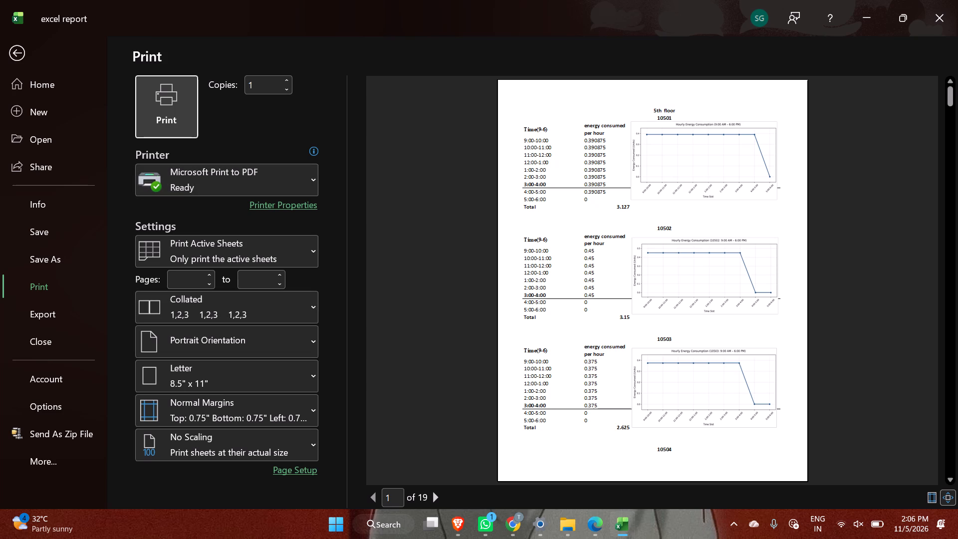
scroll(446, 477, "down", 20)
scroll(446, 477, "down", 20)
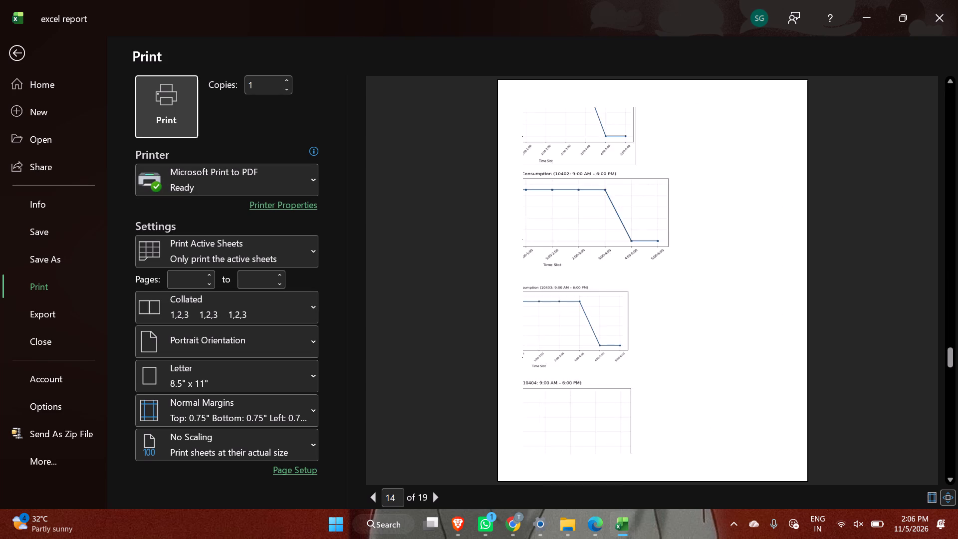
scroll(446, 477, "down", 2)
scroll(446, 477, "down", 20)
scroll(446, 477, "down", 20)
scroll(446, 477, "down", 16)
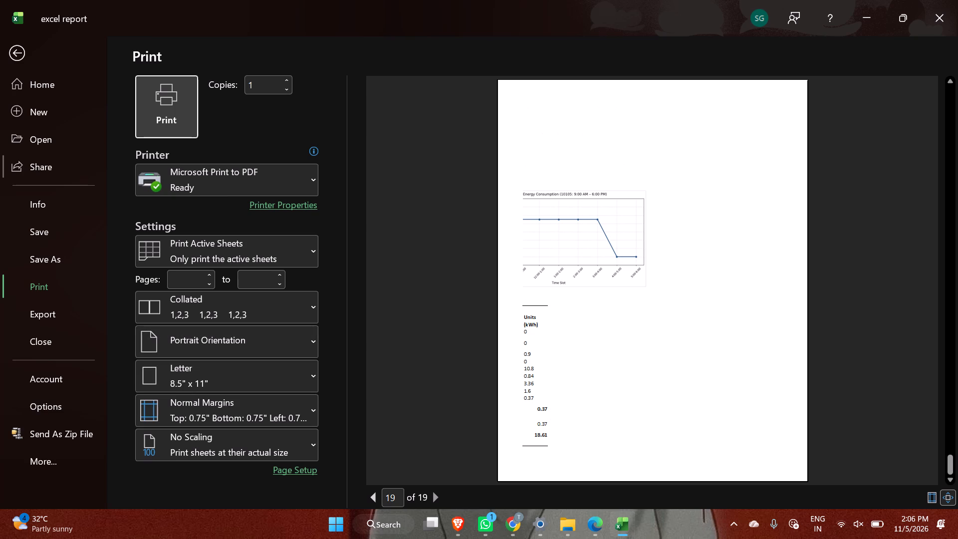
left_click(19, 48)
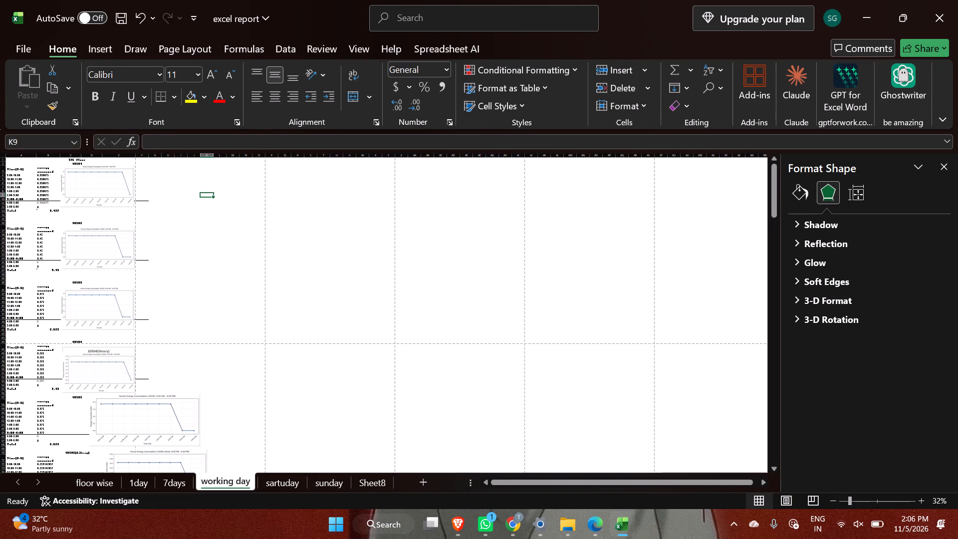
Switch to the floor wise sheet and examine all pages of its print preview for content fit and page layout.
scroll(151, 300, "right", 3)
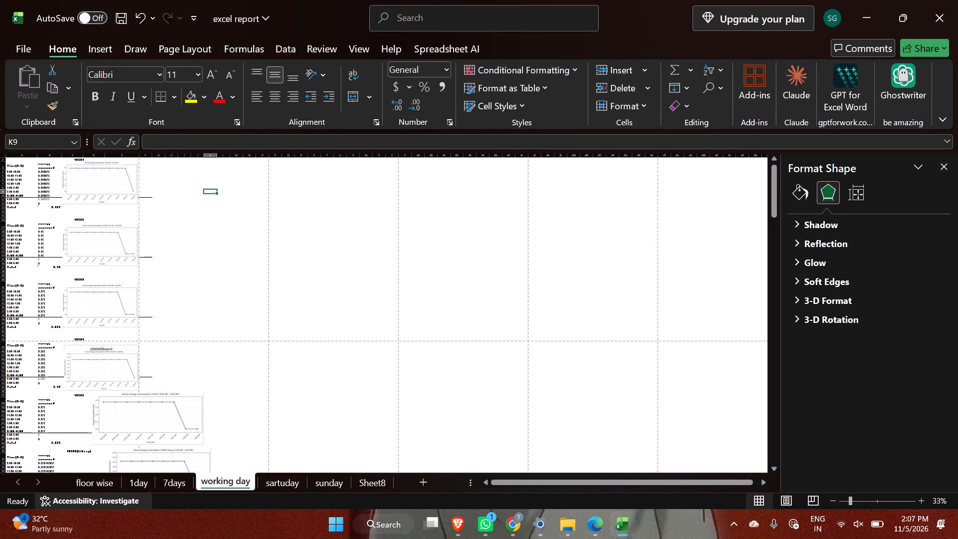
left_click(105, 476)
left_click(126, 460)
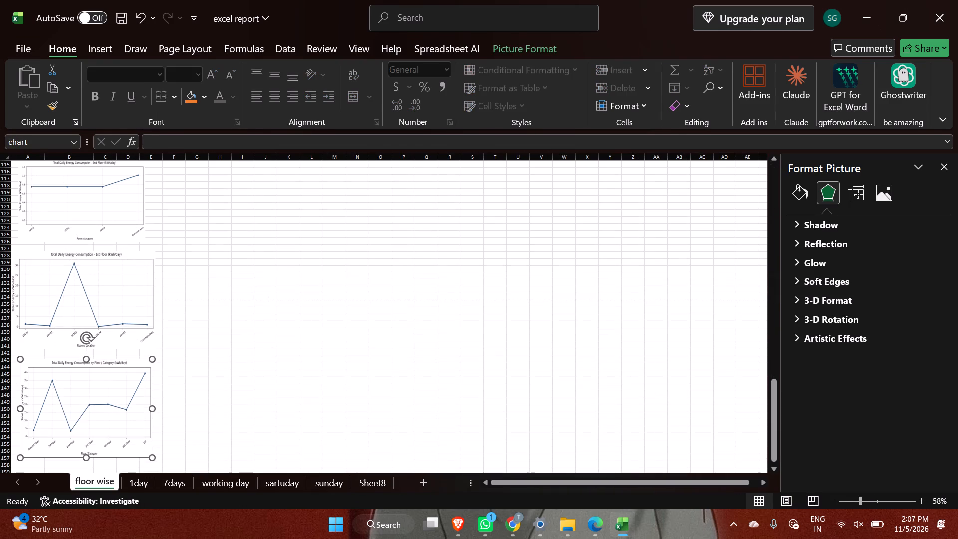
scroll(201, 375, "right", 6)
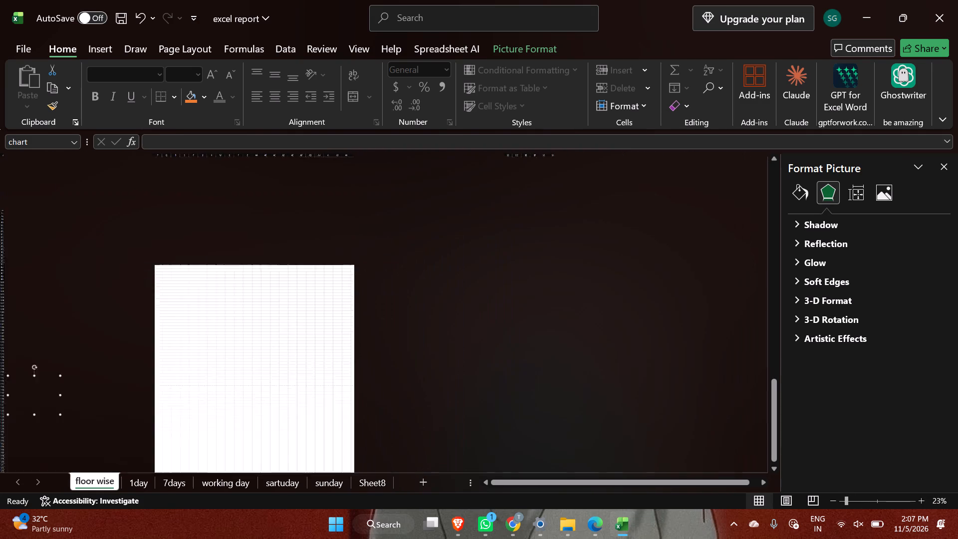
left_click(142, 488)
left_click(107, 489)
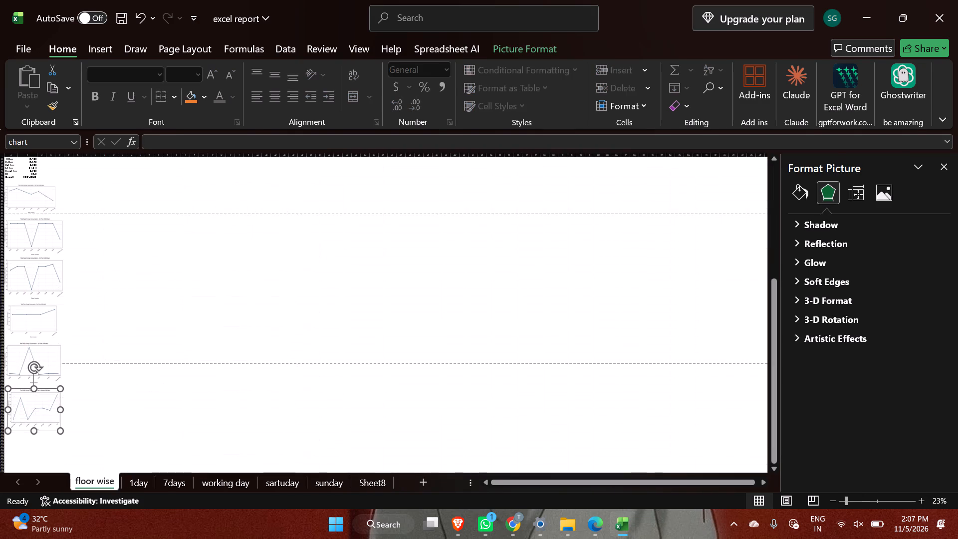
left_click(243, 313)
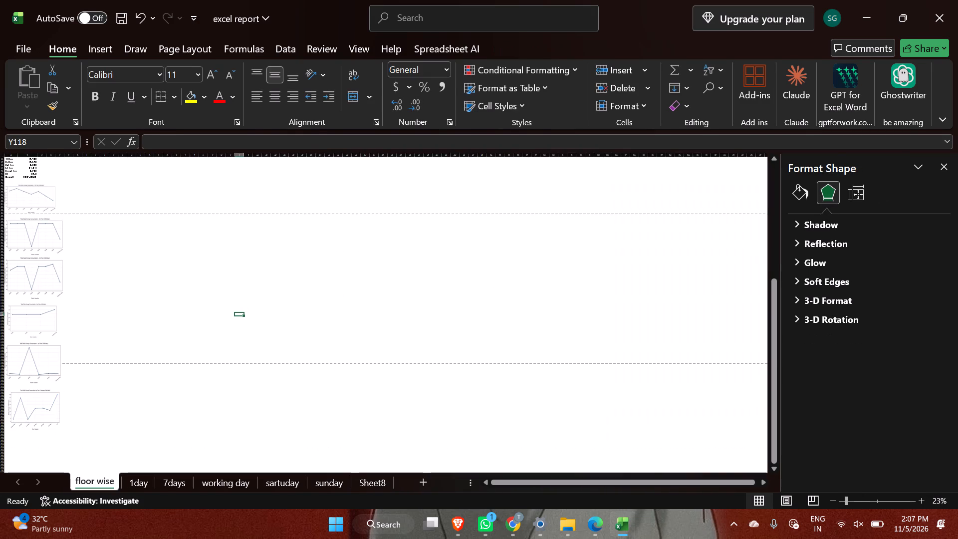
key("ctrl+a")
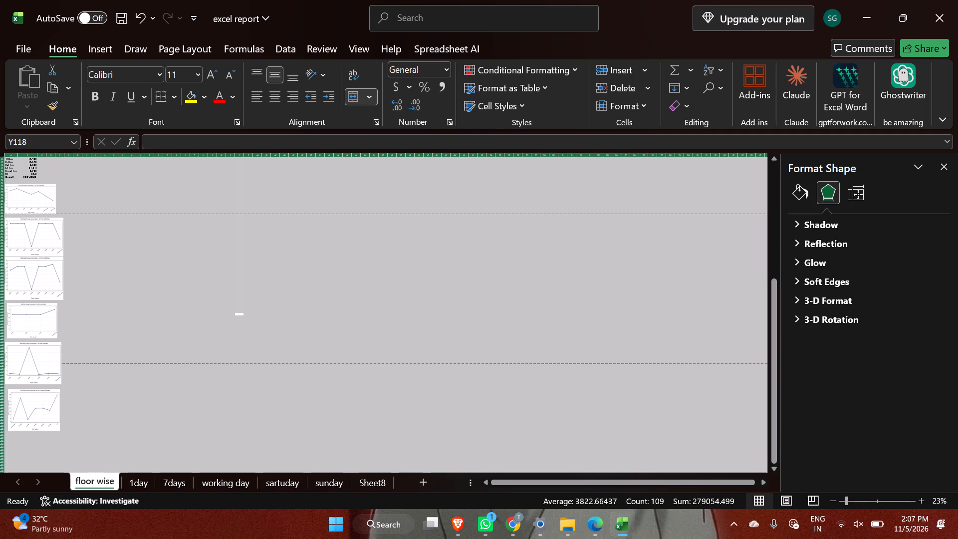
key("ctrl+p")
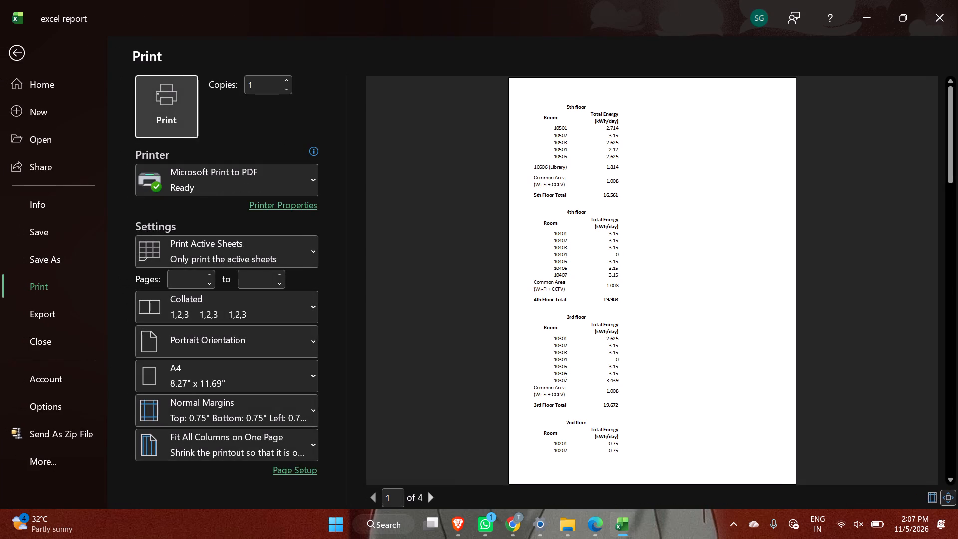
left_click(427, 493)
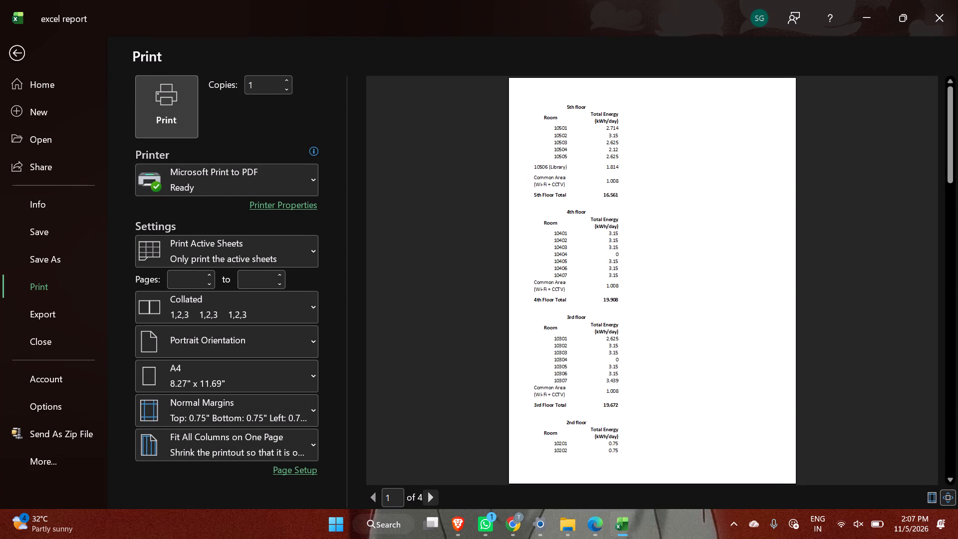
double_click(427, 493)
left_click(427, 493)
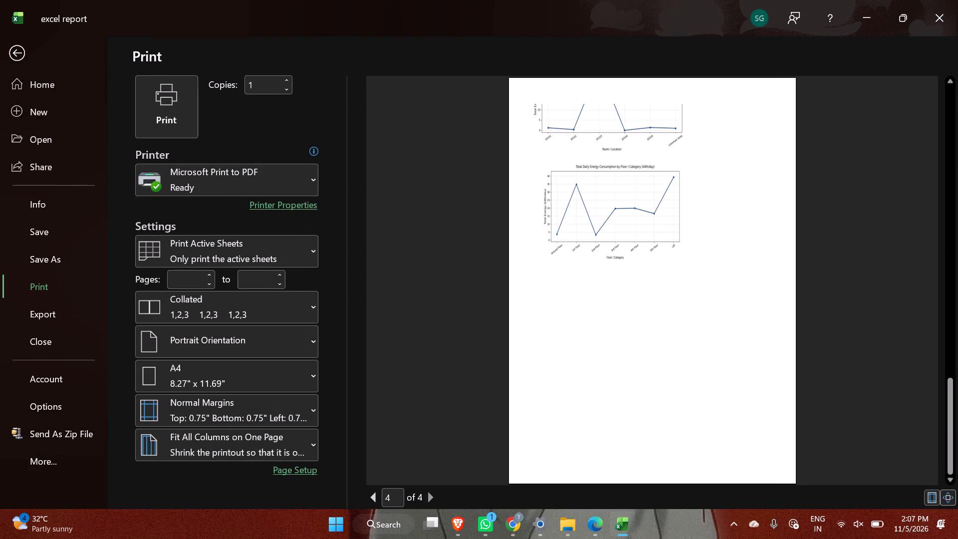
triple_click(379, 503)
left_click(379, 503)
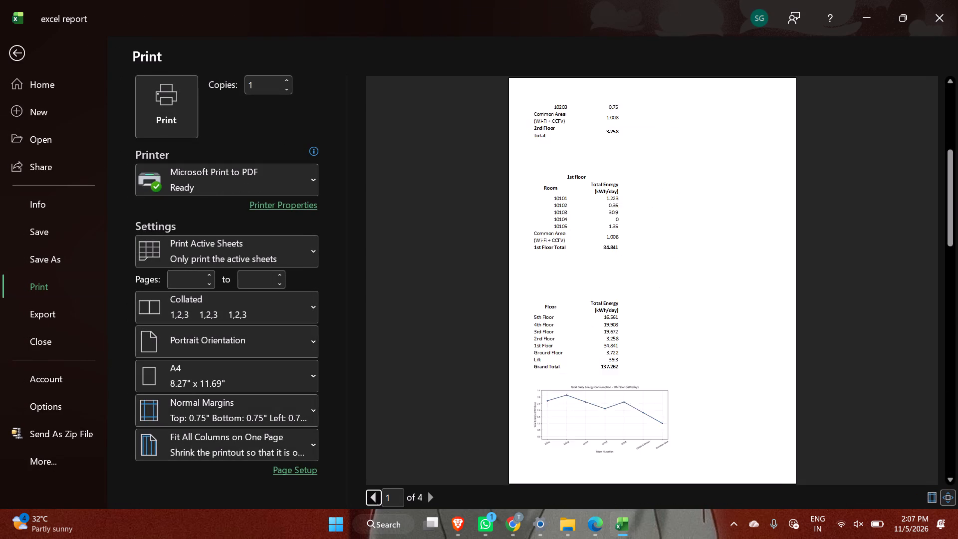
triple_click(428, 490)
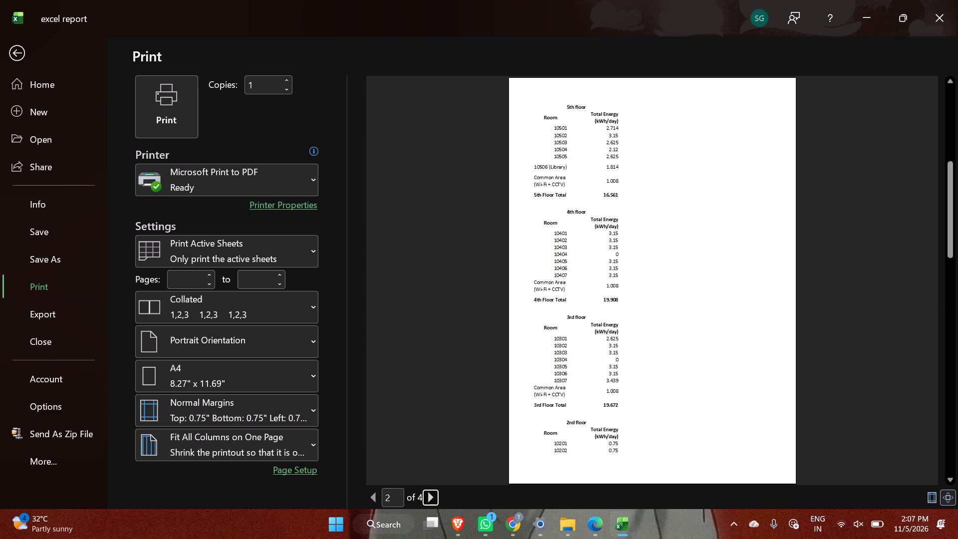
left_click(375, 488)
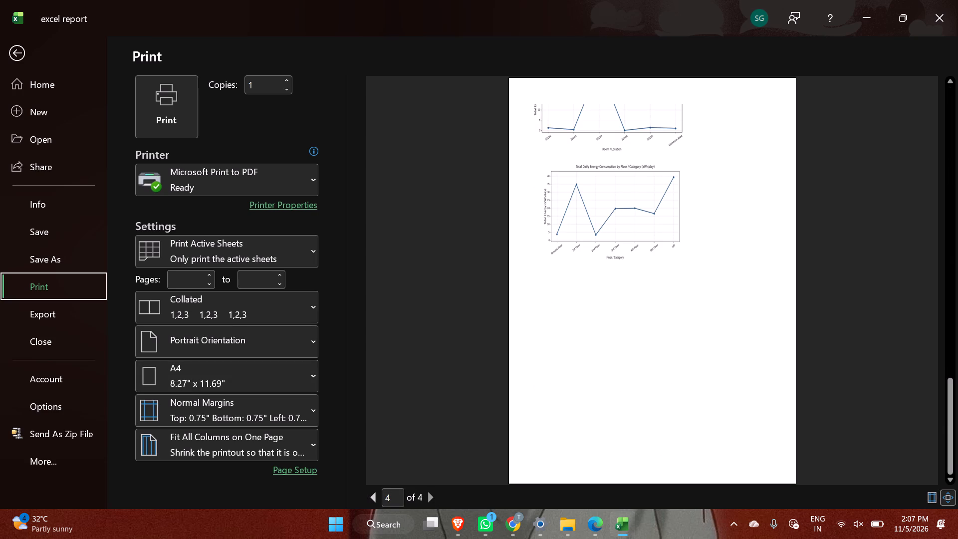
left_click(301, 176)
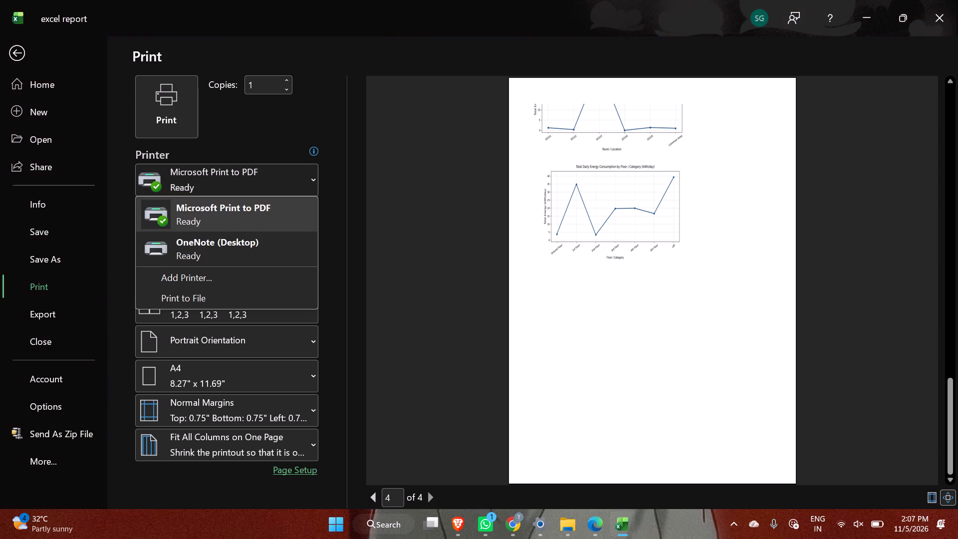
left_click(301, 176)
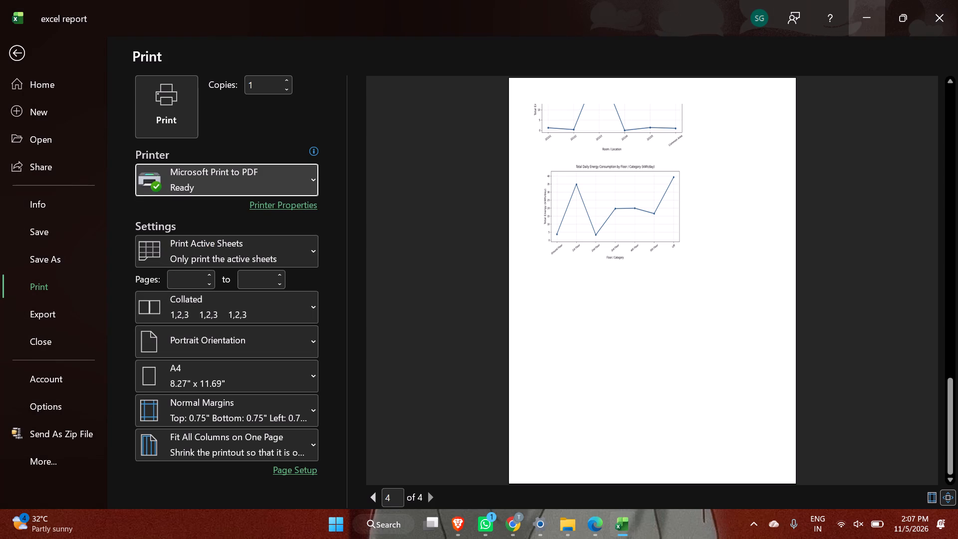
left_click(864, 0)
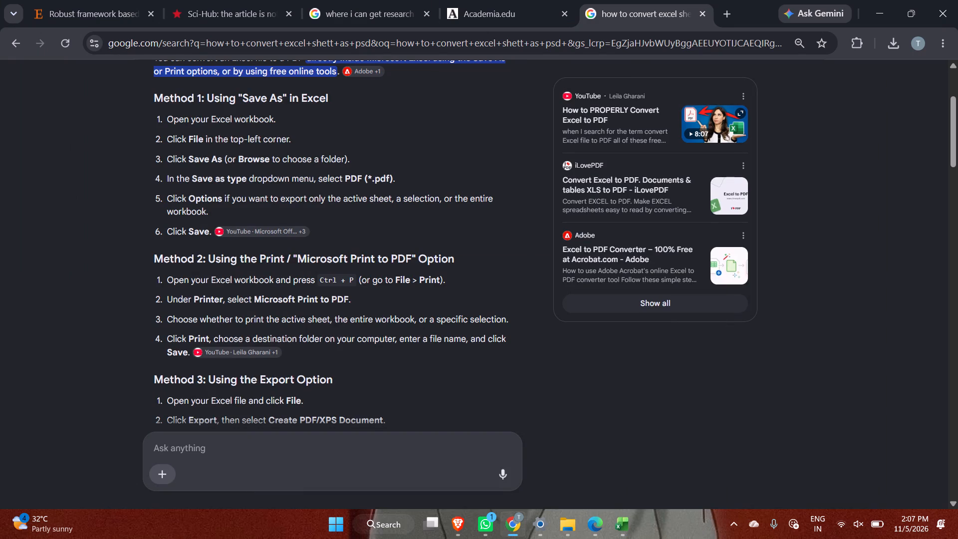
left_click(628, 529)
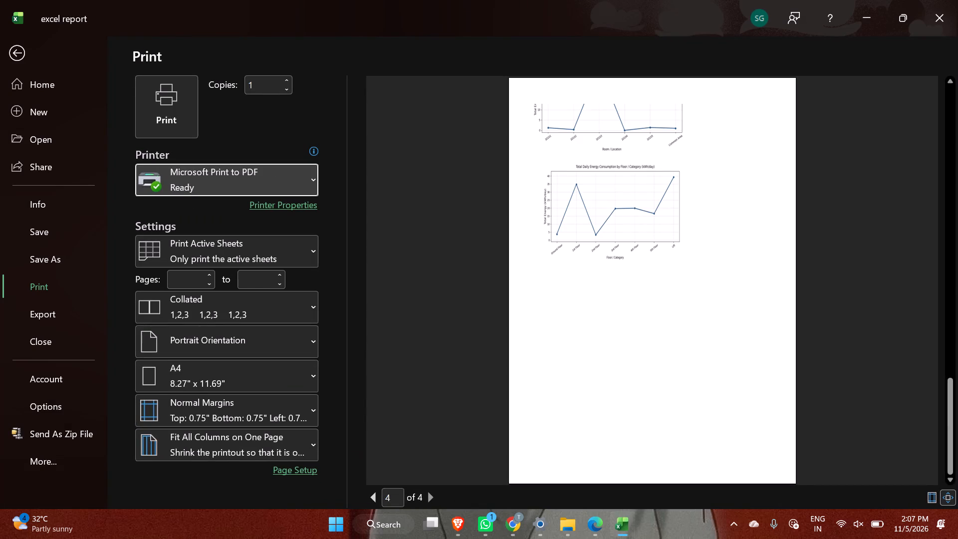
Return to the working day sheet and resize the 10505 hourly energy chart to span columns C to E, lowering its top edge into row 58.
left_click(19, 56)
left_click(236, 486)
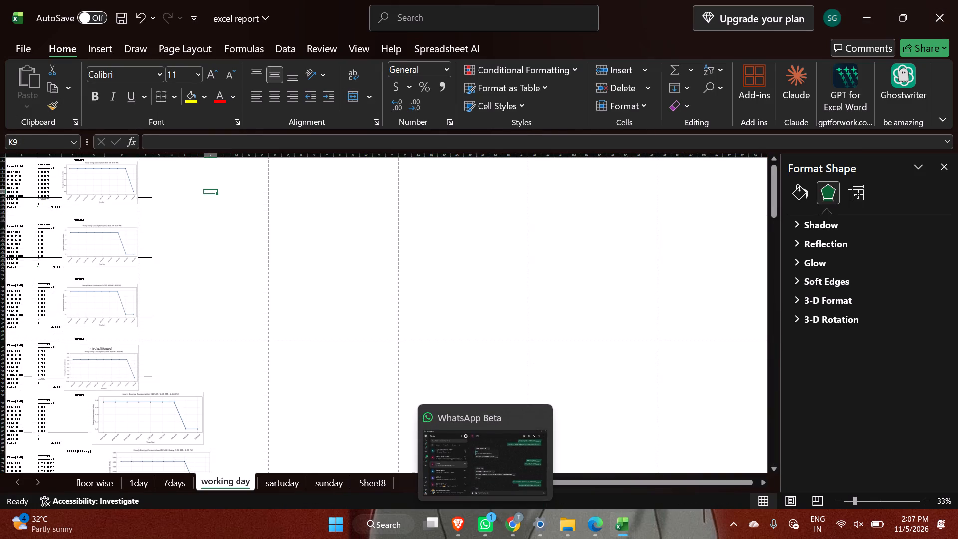
left_click(117, 408)
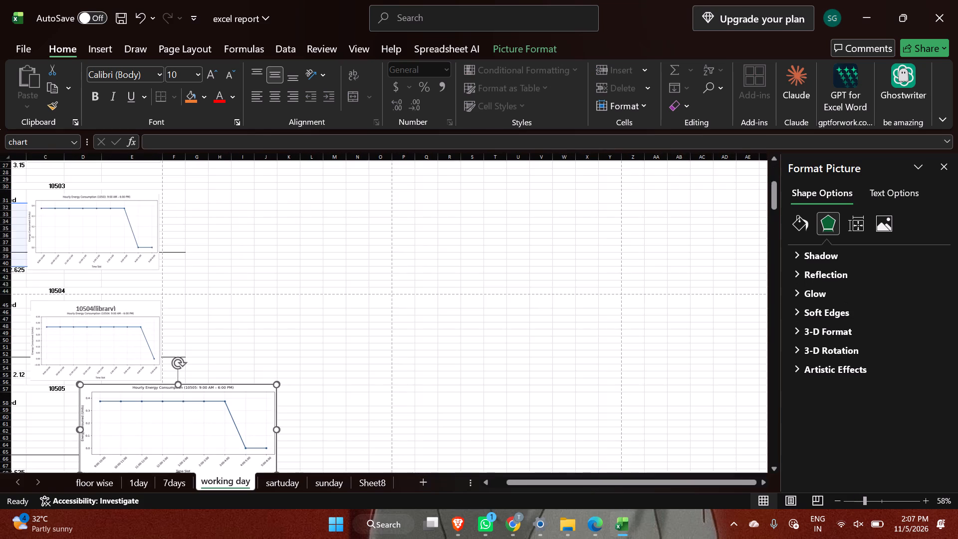
scroll(117, 408, "down", 1)
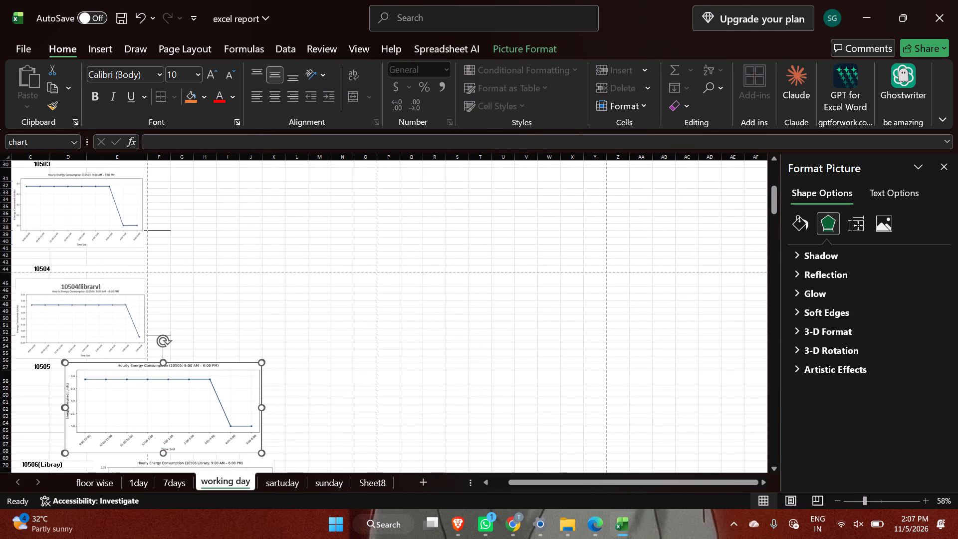
scroll(117, 408, "down", 1)
scroll(355, 300, "right", 1)
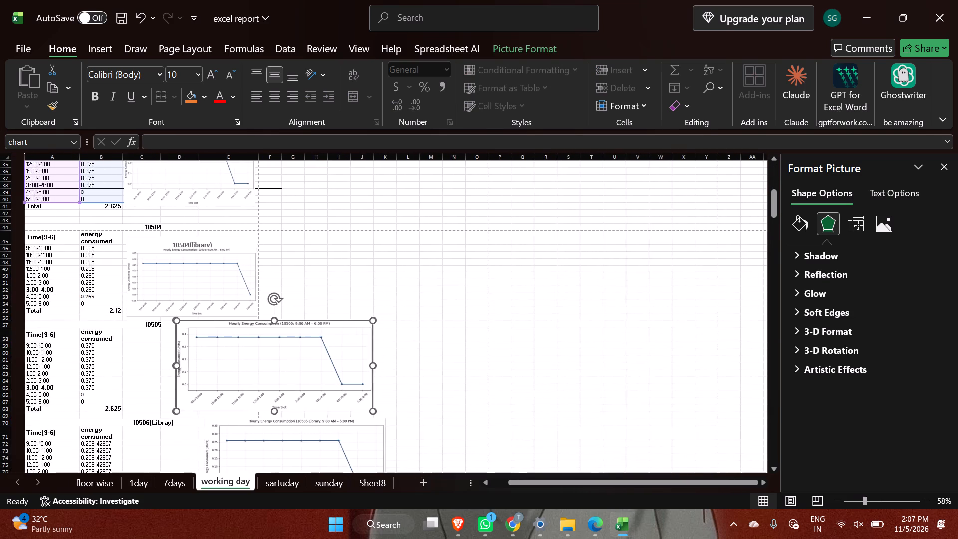
left_click_drag(162, 365, 107, 363)
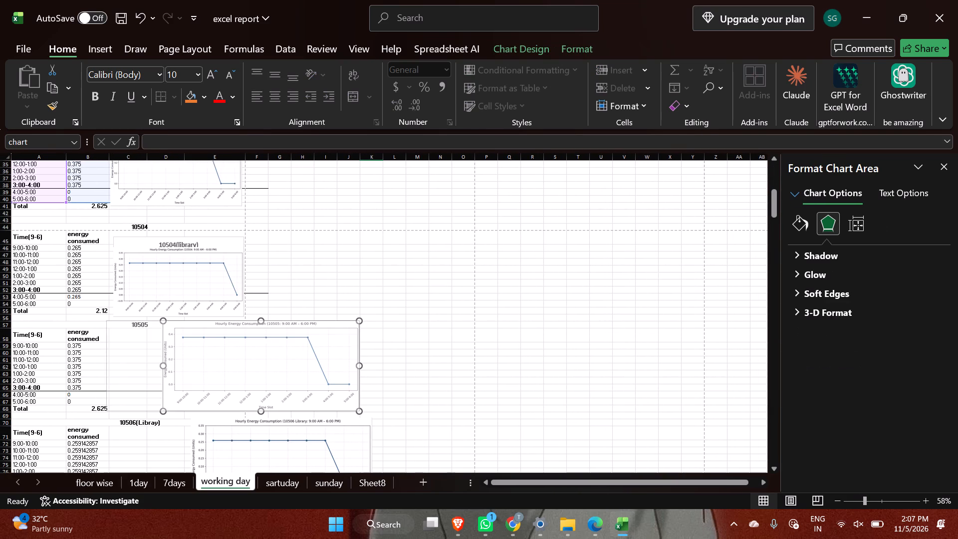
left_click_drag(107, 363, 113, 363)
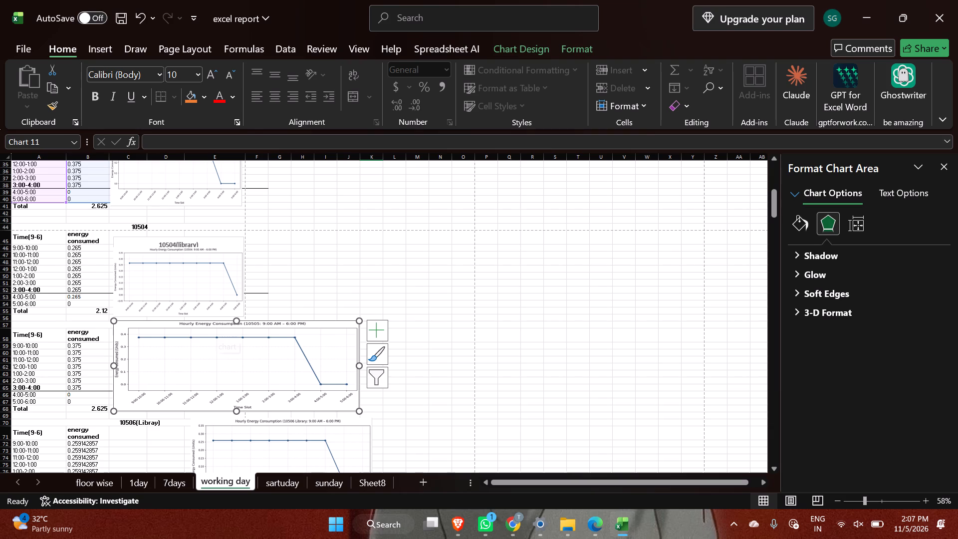
left_click_drag(236, 318, 234, 337)
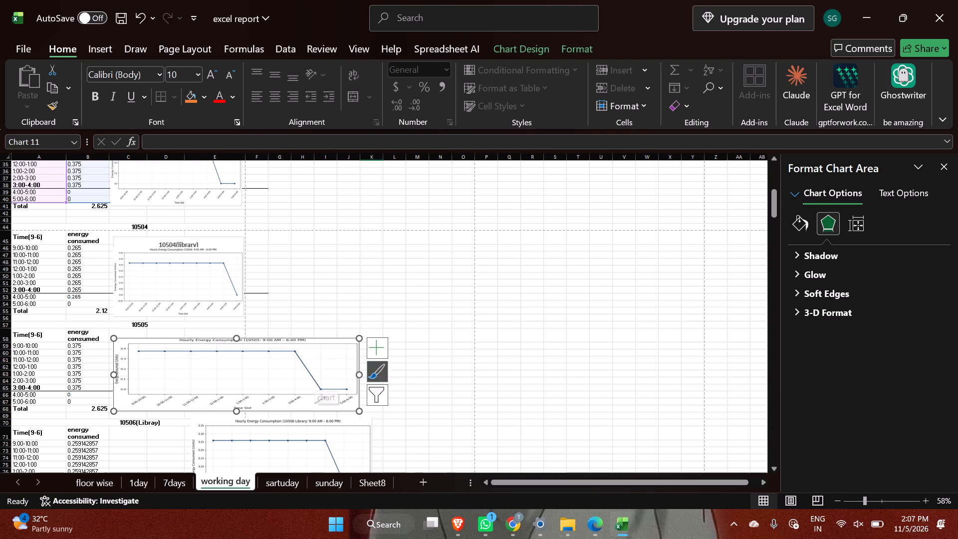
left_click_drag(360, 375, 242, 372)
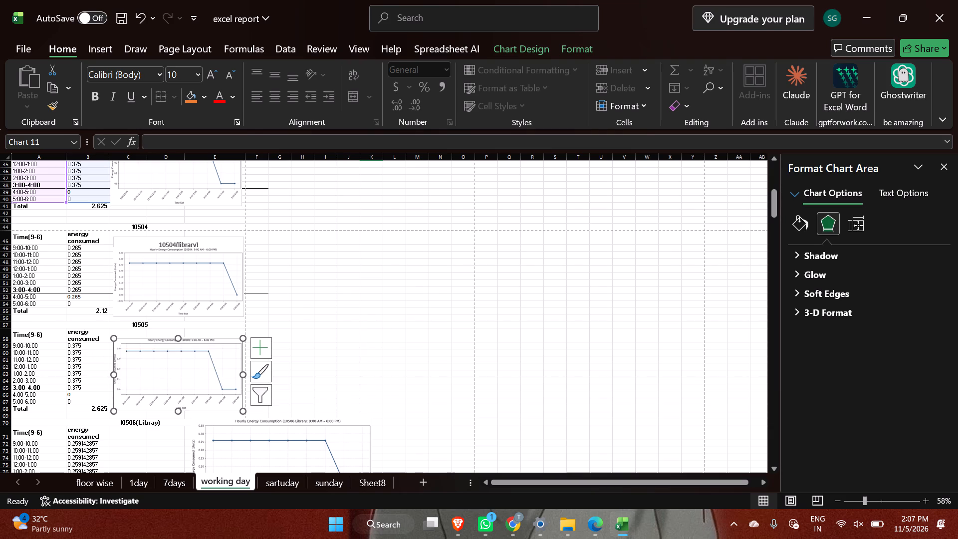
Resize the 10506 Library hourly energy chart to span columns C to E inside the page break, lowering its top edge into row 71.
scroll(242, 372, "down", 1)
left_click(242, 372)
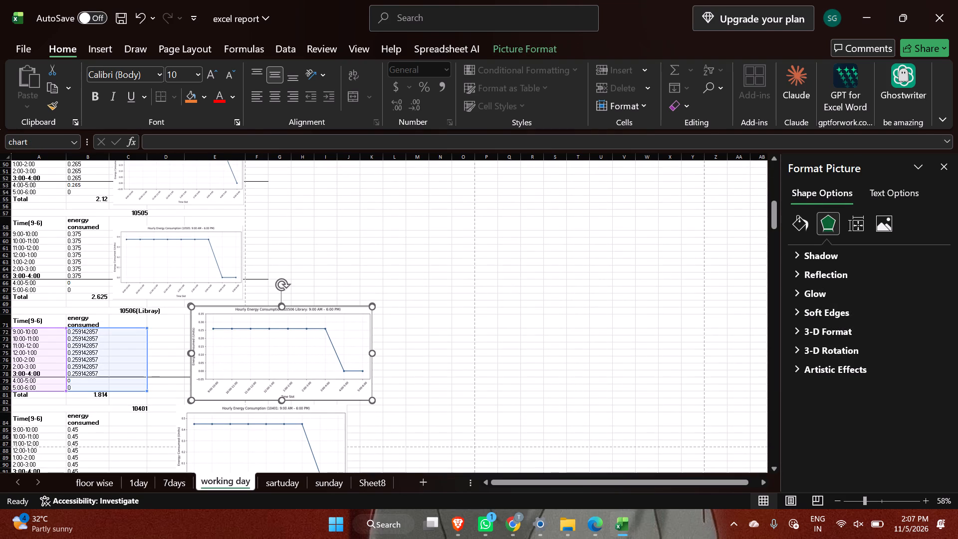
left_click_drag(192, 356, 111, 363)
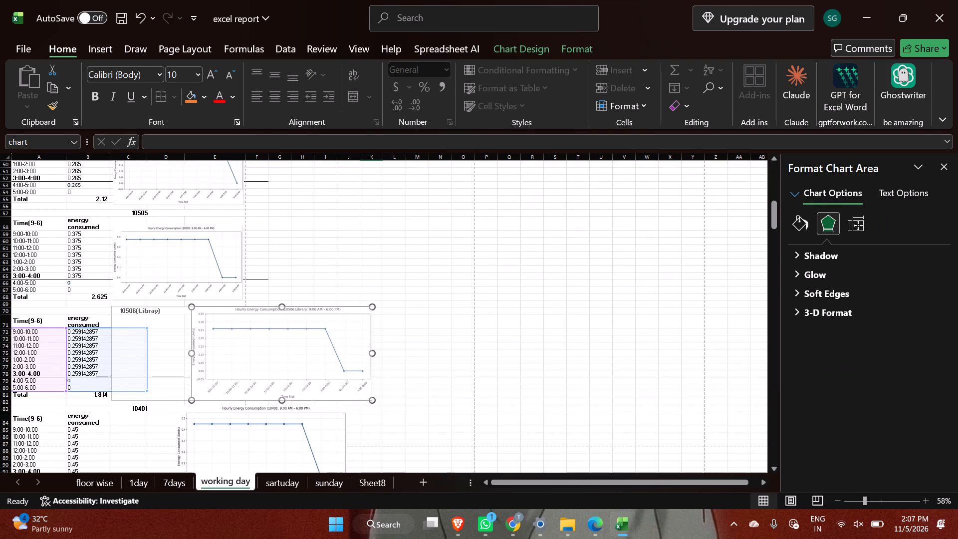
left_click_drag(111, 363, 112, 363)
left_click_drag(372, 352, 254, 345)
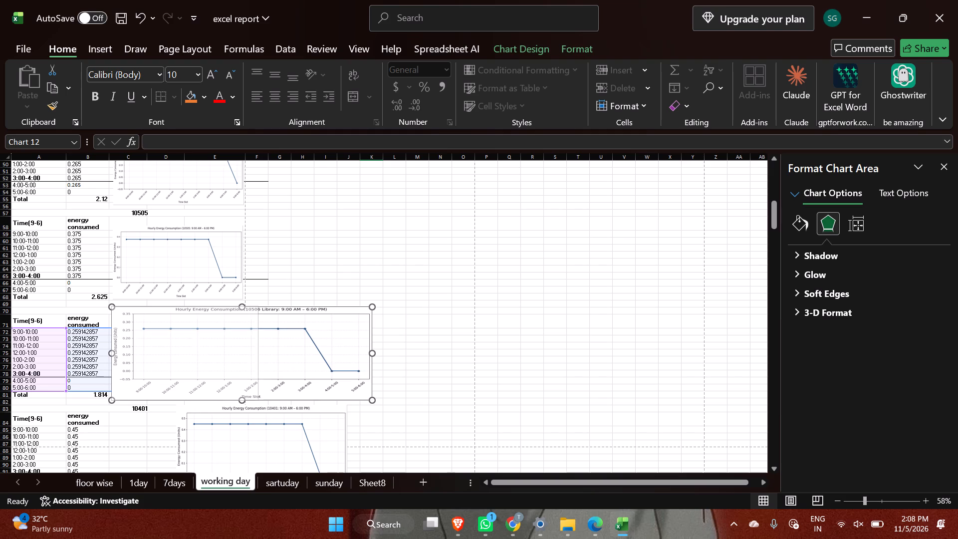
left_click_drag(254, 345, 242, 344)
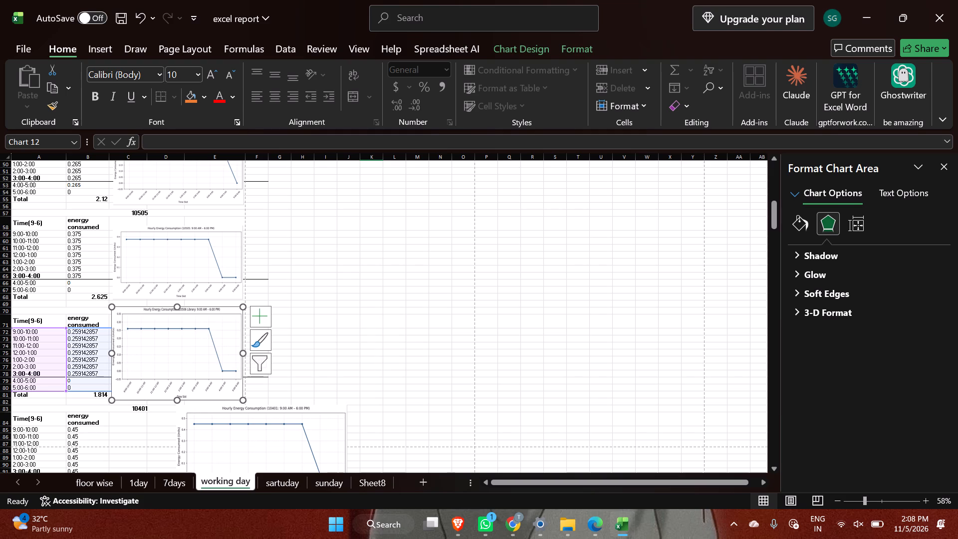
left_click(332, 354)
left_click_drag(190, 323, 178, 307)
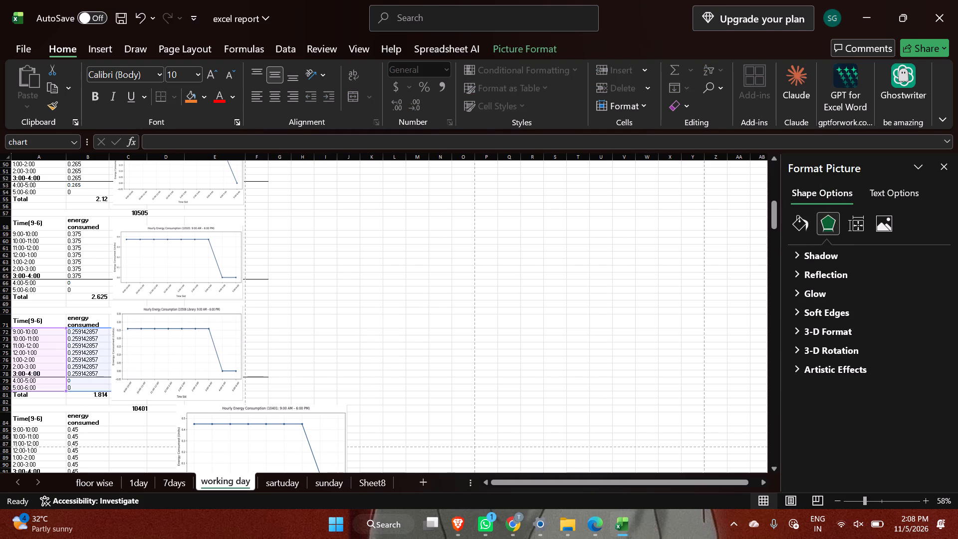
left_click_drag(178, 307, 178, 307)
left_click(178, 307)
left_click_drag(178, 307, 178, 322)
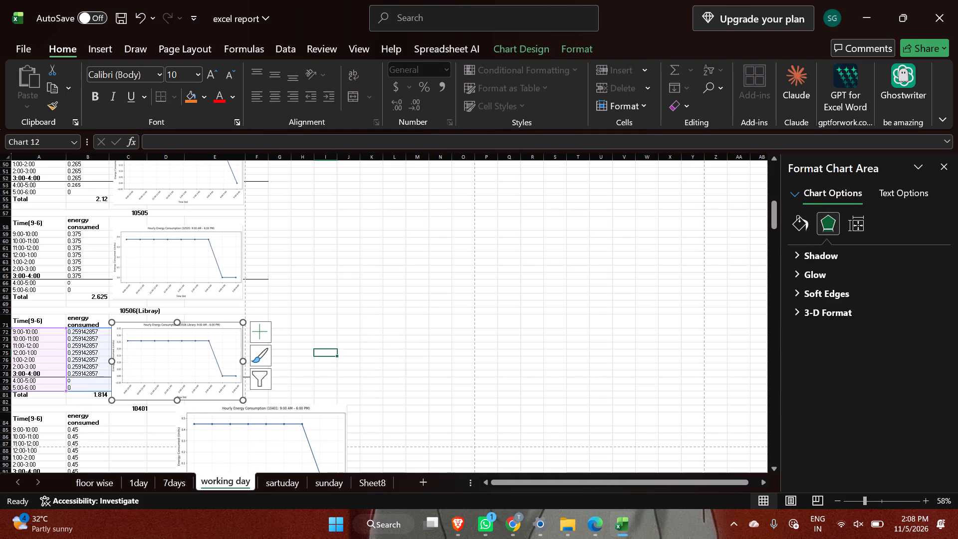
Move the 10401 hourly energy chart beside its table below the heading and shrink it inside the page break, ending above the 10402 heading.
scroll(316, 319, "down", 1)
left_click(316, 319)
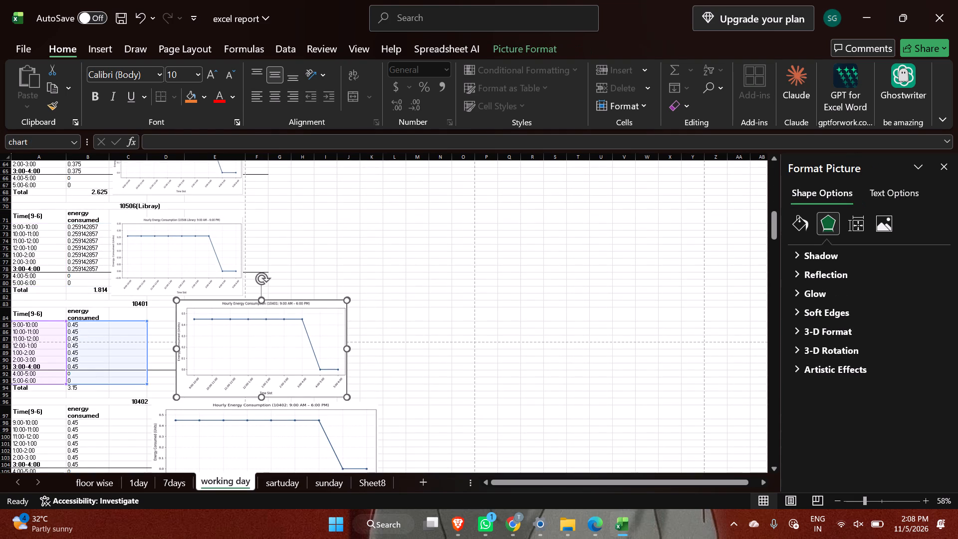
left_click_drag(177, 354, 120, 353)
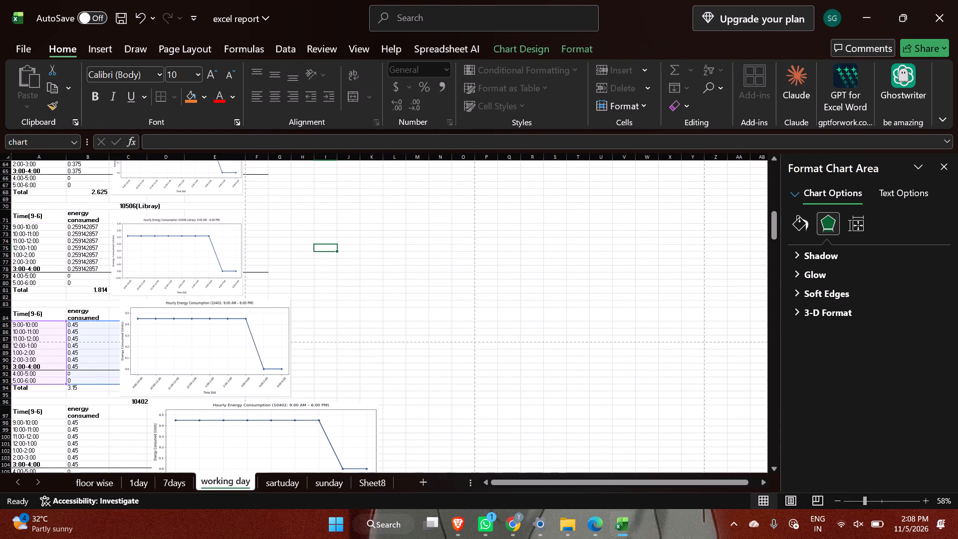
left_click_drag(120, 353, 105, 366)
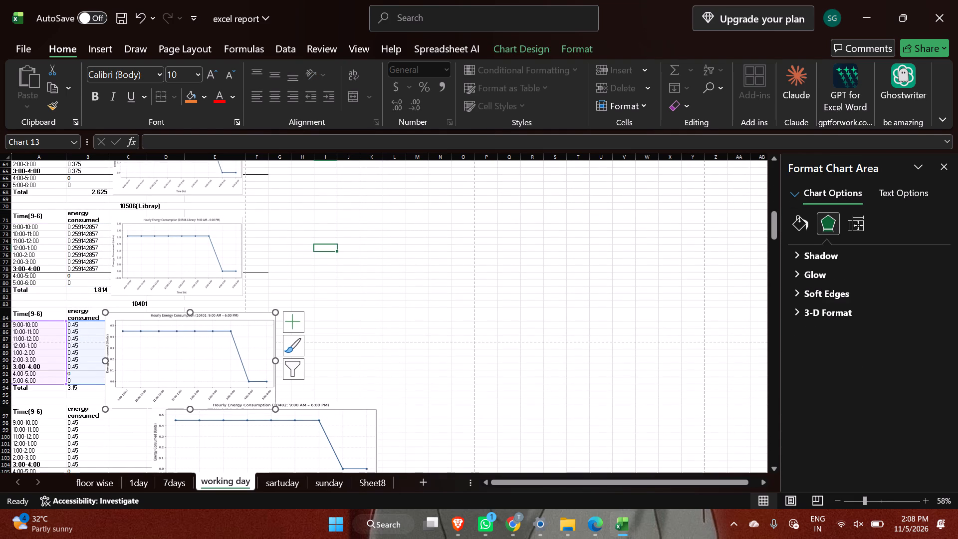
left_click_drag(273, 359, 233, 359)
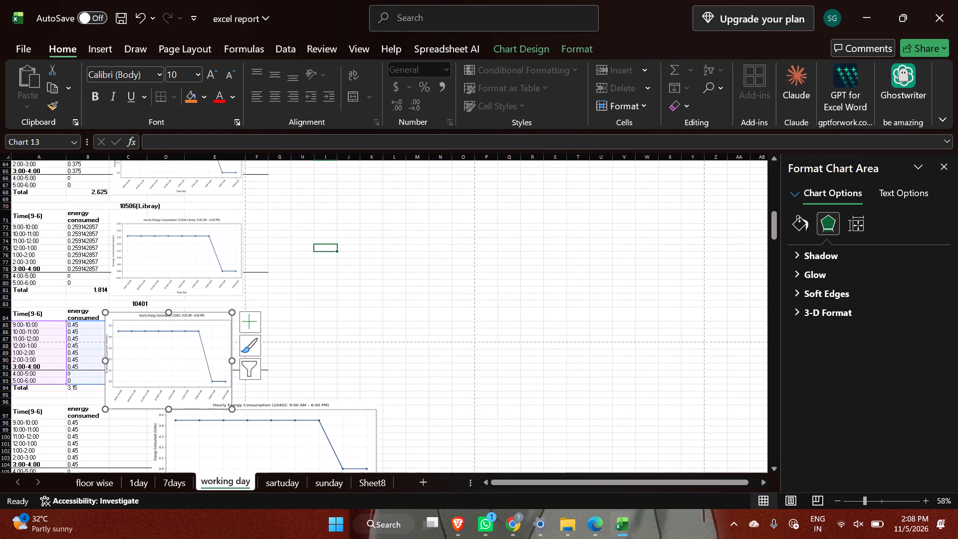
left_click_drag(168, 407, 168, 395)
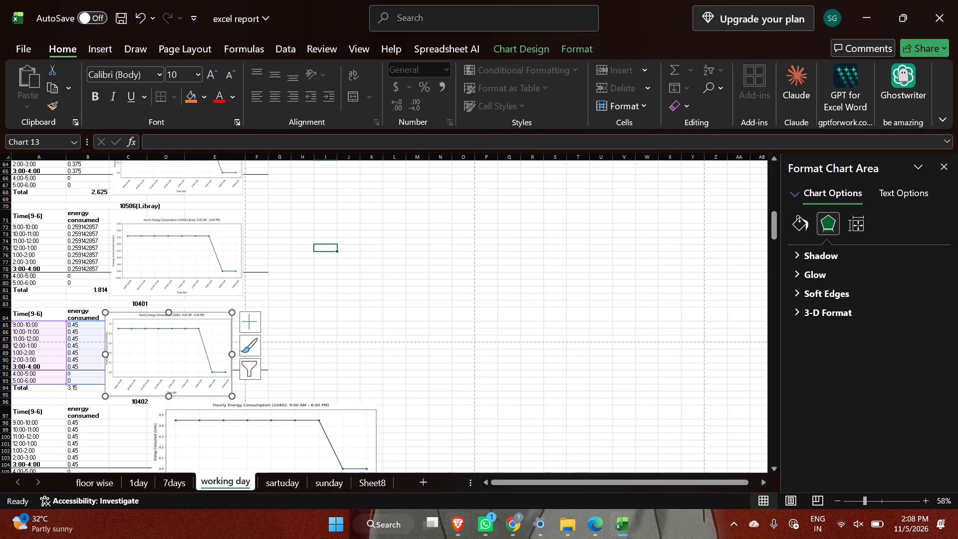
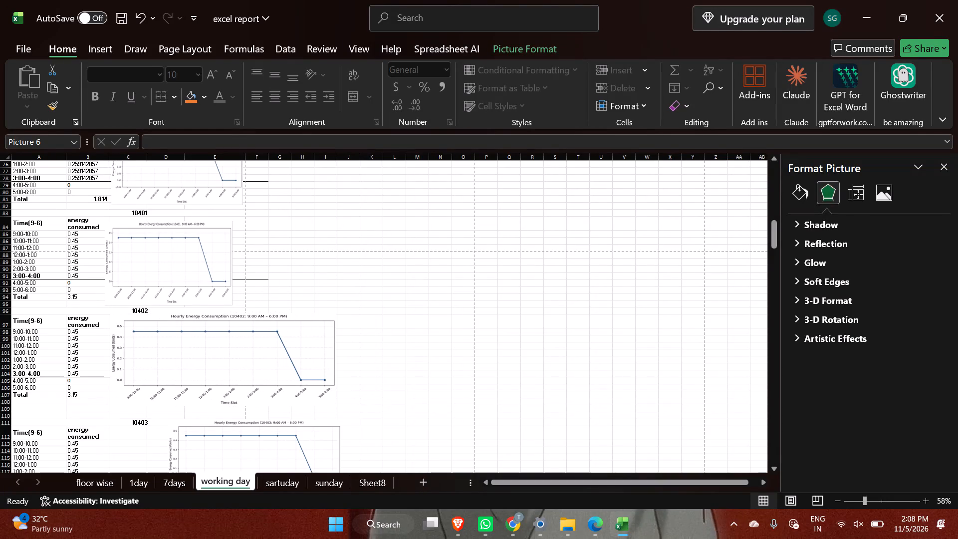
Resize the 10402 hourly energy chart to span columns C to E inside the page break, lowering its top edge into row 97.
left_click_drag(222, 315, 221, 321)
left_click_drag(335, 366, 262, 363)
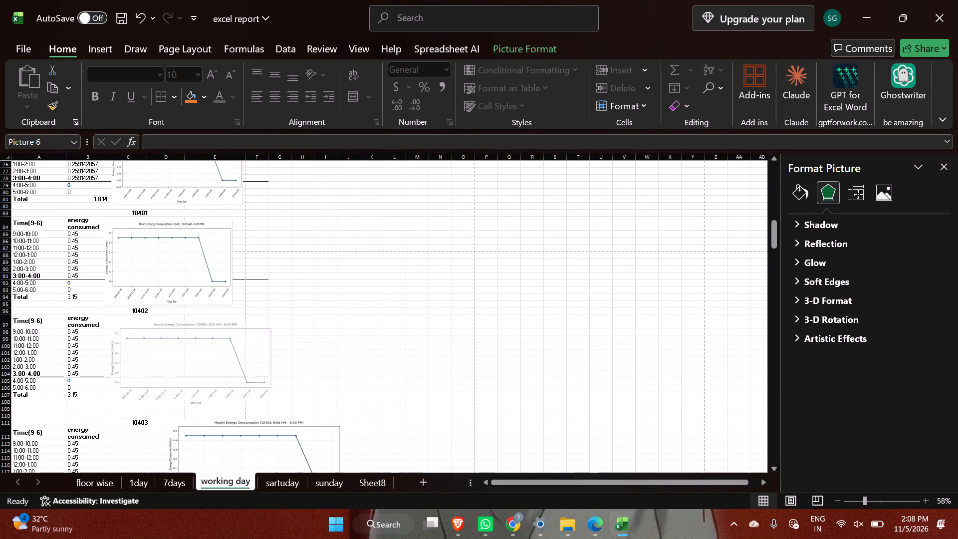
left_click_drag(262, 363, 243, 361)
Move the 10403 hourly energy chart beside its table below the heading and narrow it to end inside the page break after column E.
scroll(345, 393, "down", 1)
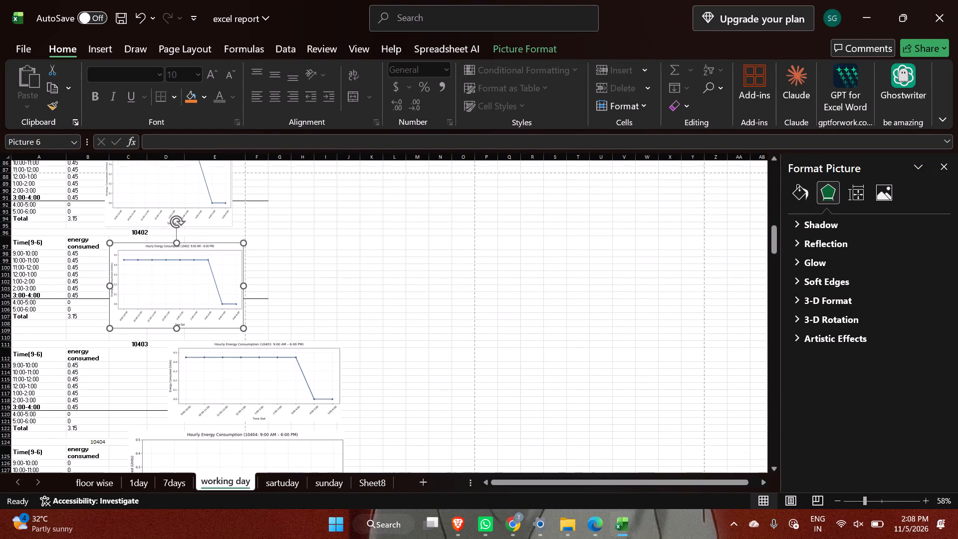
scroll(345, 393, "down", 1)
left_click_drag(317, 391, 258, 401)
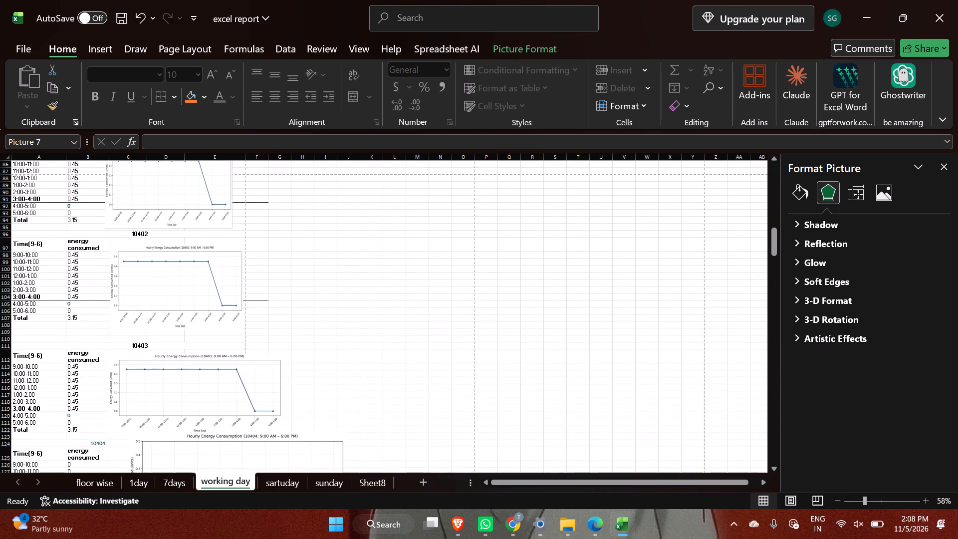
left_click_drag(258, 401, 257, 403)
left_click_drag(281, 397, 254, 396)
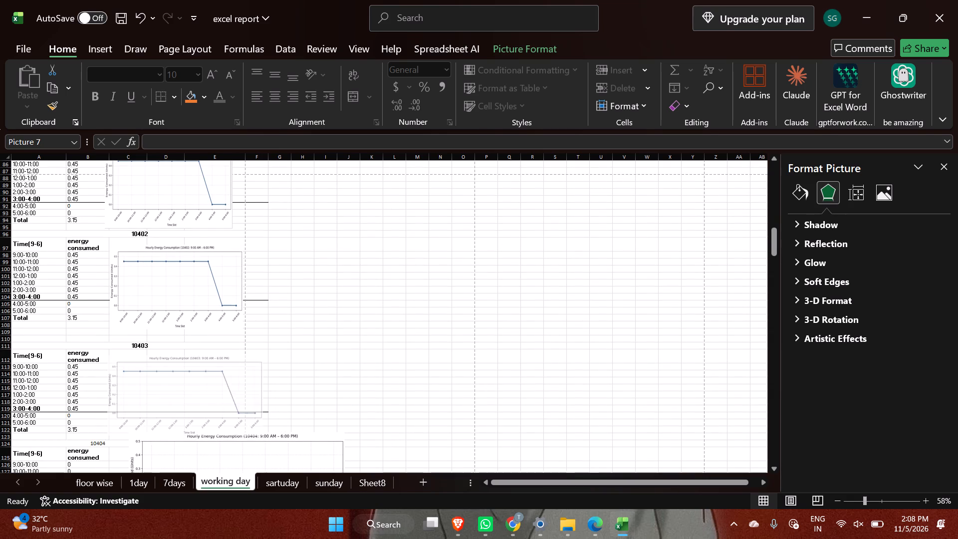
left_click_drag(254, 396, 242, 393)
Move the 10404 hourly energy chart beside its table and shrink it inside the page break, with its bottom edge above the 10405 heading.
scroll(359, 373, "down", 1)
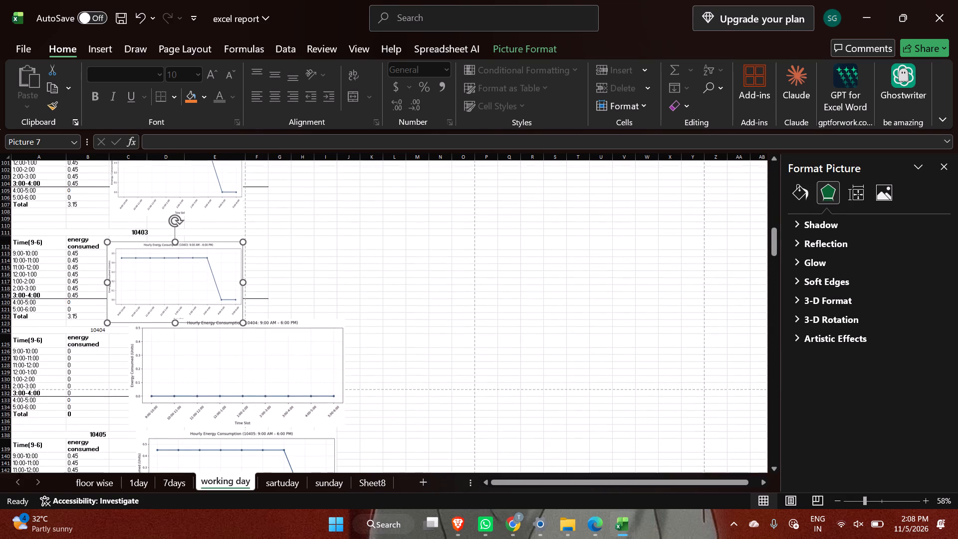
scroll(359, 373, "down", 1)
left_click_drag(308, 366, 284, 375)
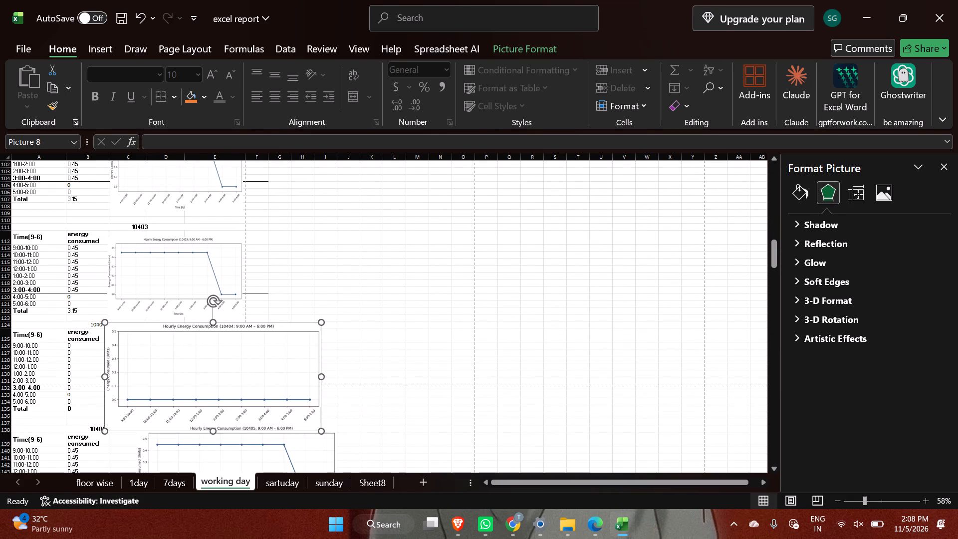
left_click_drag(319, 378, 267, 376)
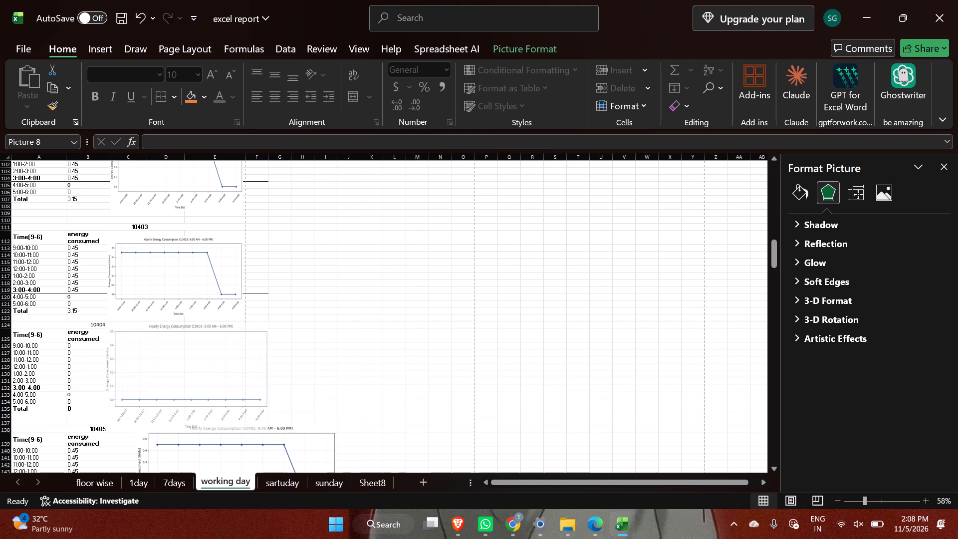
left_click_drag(267, 376, 240, 377)
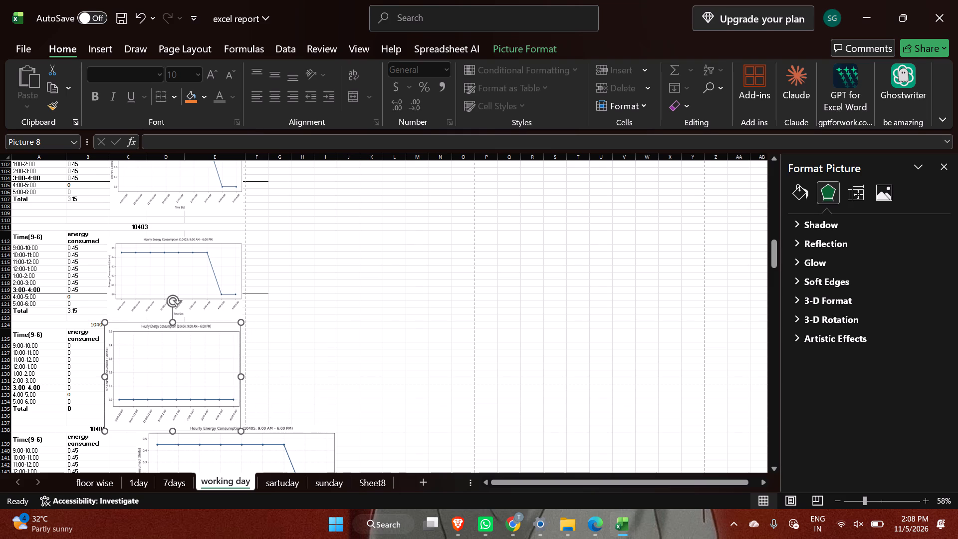
left_click_drag(172, 430, 168, 403)
left_click_drag(176, 371, 176, 374)
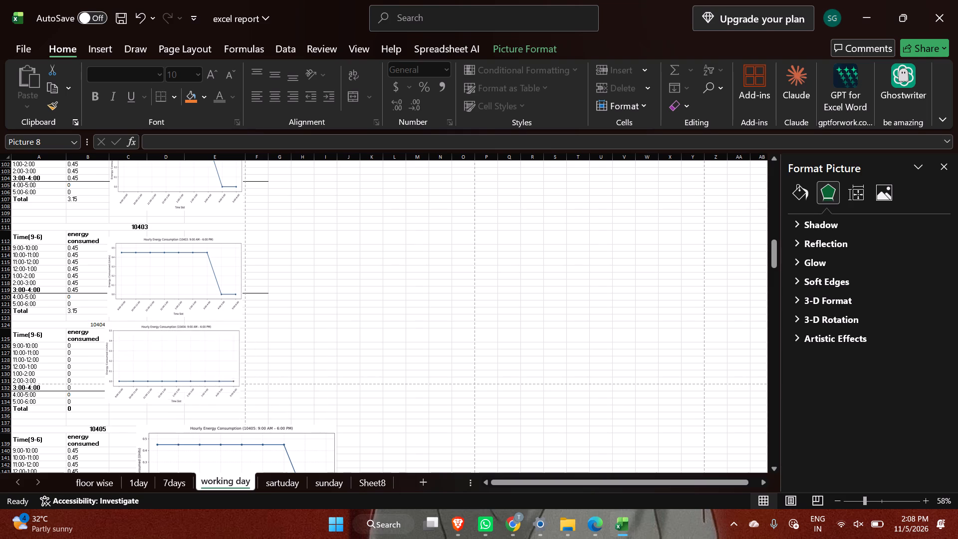
left_click_drag(176, 374, 177, 382)
Move the 10405 hourly energy chart beside its table and narrow it to span columns C to E up to the page break.
scroll(260, 377, "down", 1)
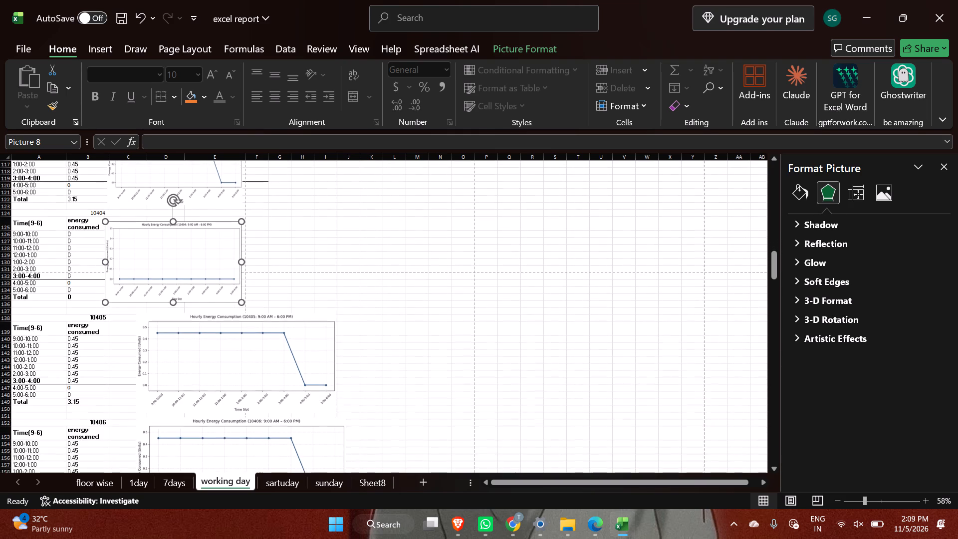
left_click(260, 377)
left_click_drag(229, 375, 192, 378)
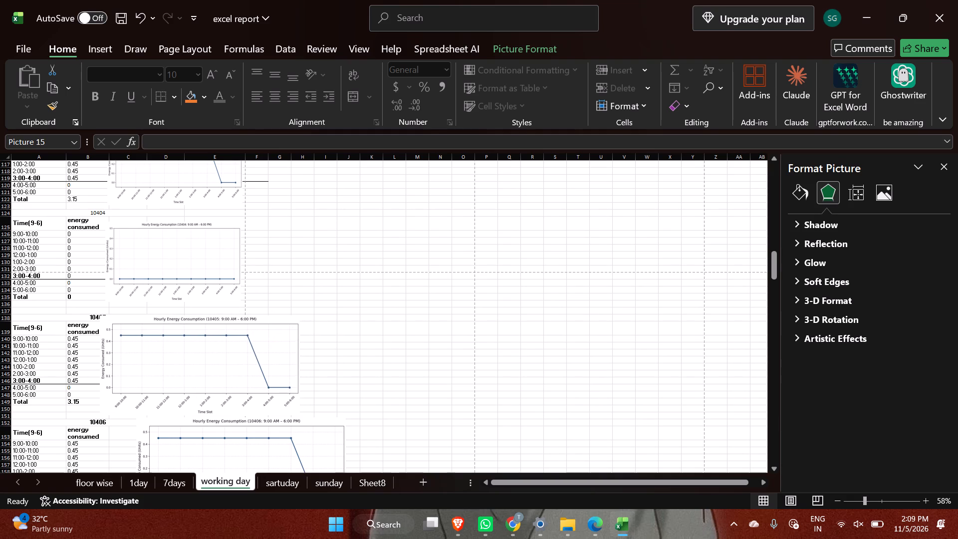
left_click_drag(192, 378, 200, 380)
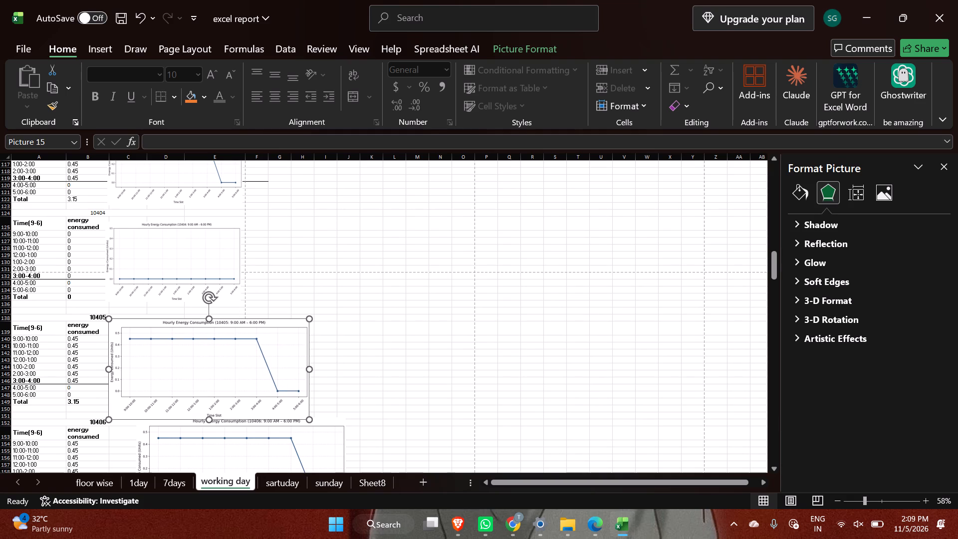
left_click_drag(311, 369, 245, 363)
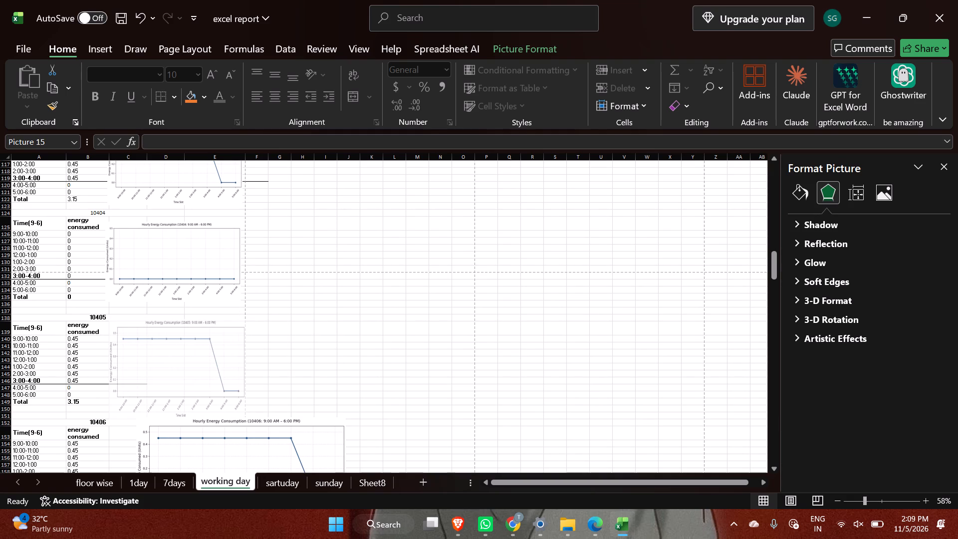
Move the 10406 hourly energy chart beside its table and shrink it to columns C to E, between row 153 and row 164.
scroll(279, 362, "down", 1)
left_click(265, 362)
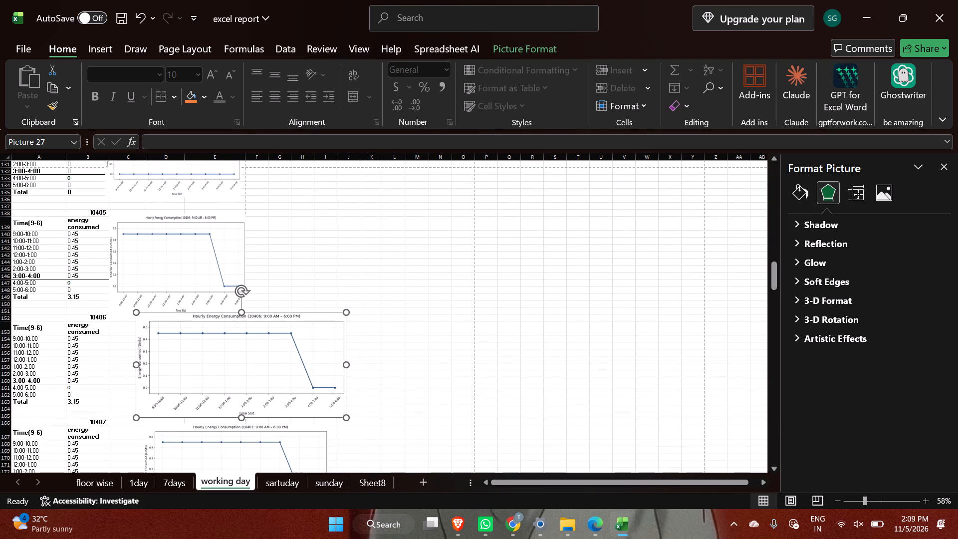
left_click_drag(269, 361, 239, 362)
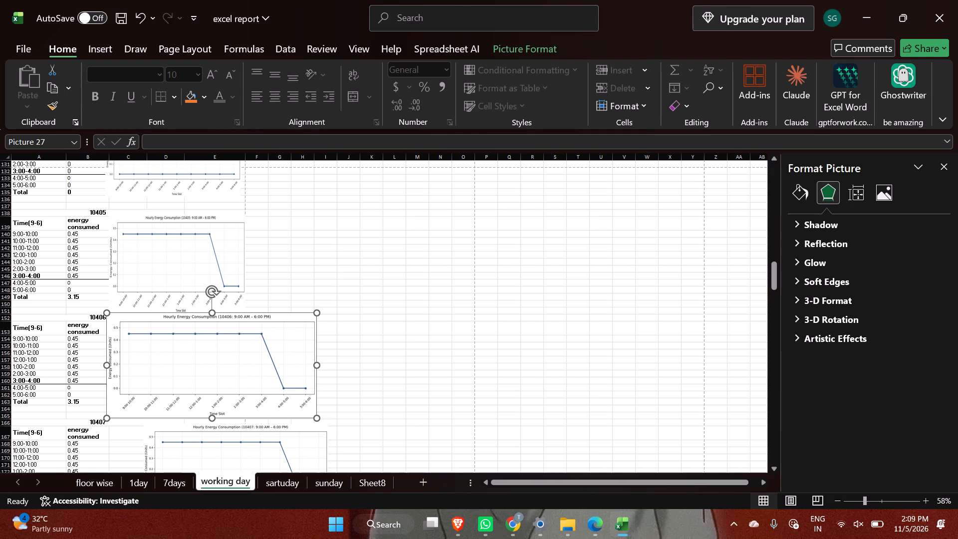
left_click_drag(318, 363, 244, 362)
left_click_drag(174, 314, 175, 321)
left_click_drag(177, 417, 178, 410)
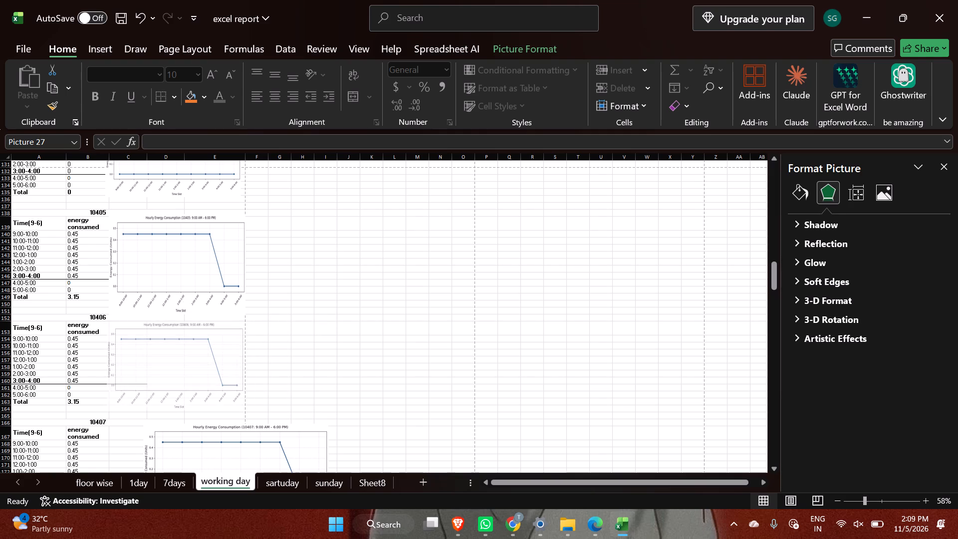
left_click_drag(178, 410, 179, 410)
left_click(287, 398)
Move the 10407 hourly energy chart beside its table, starting at column C just below the heading.
scroll(287, 398, "down", 1)
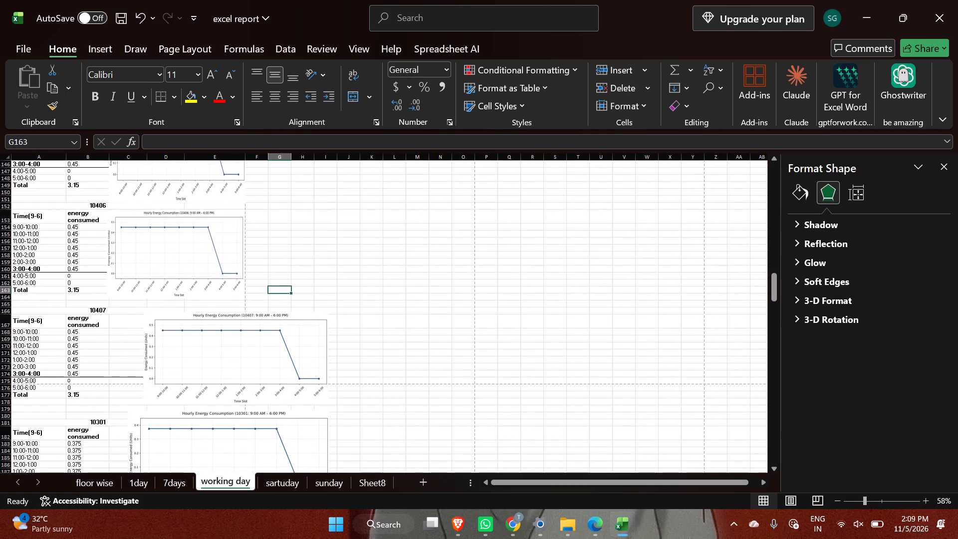
scroll(287, 398, "down", 2)
scroll(287, 398, "up", 1)
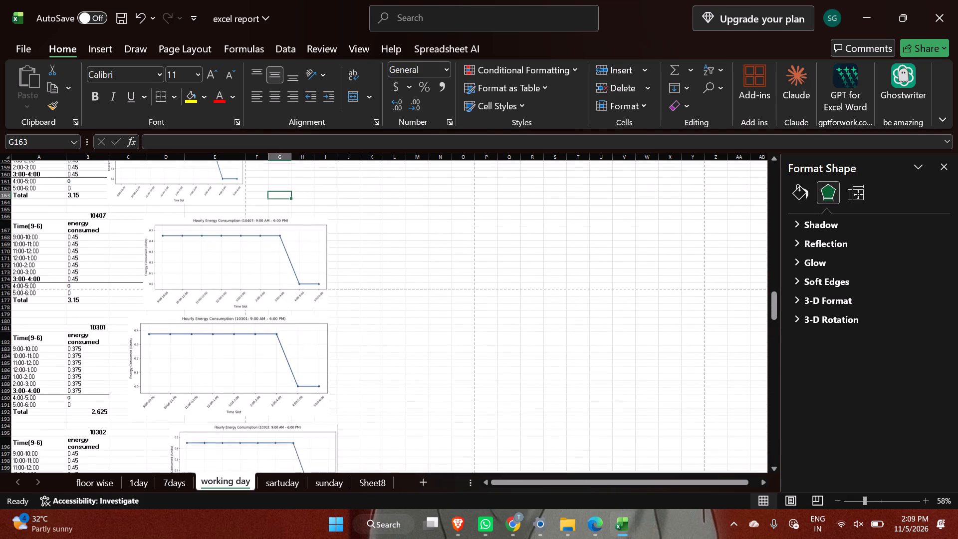
scroll(287, 398, "up", 1)
left_click_drag(252, 330, 216, 333)
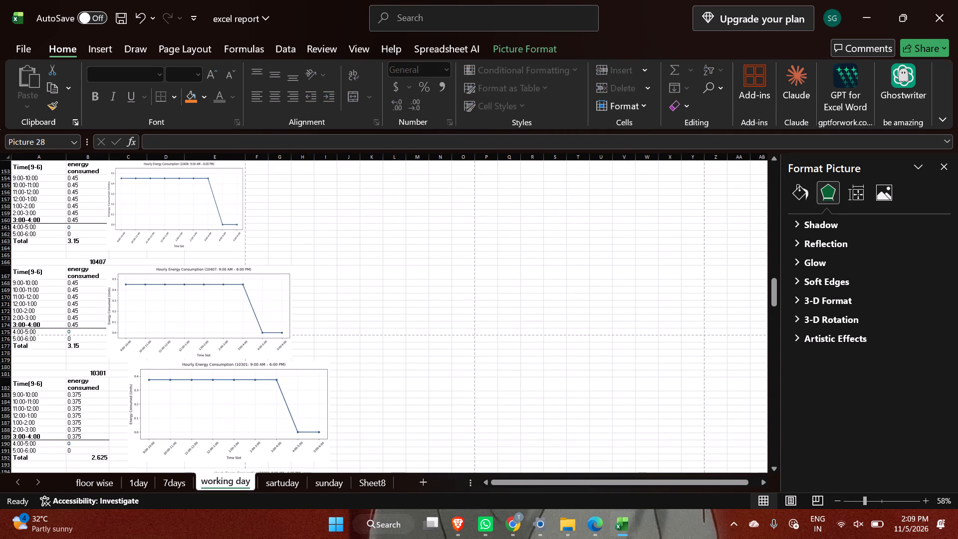
left_click_drag(216, 333, 215, 334)
left_click(229, 336)
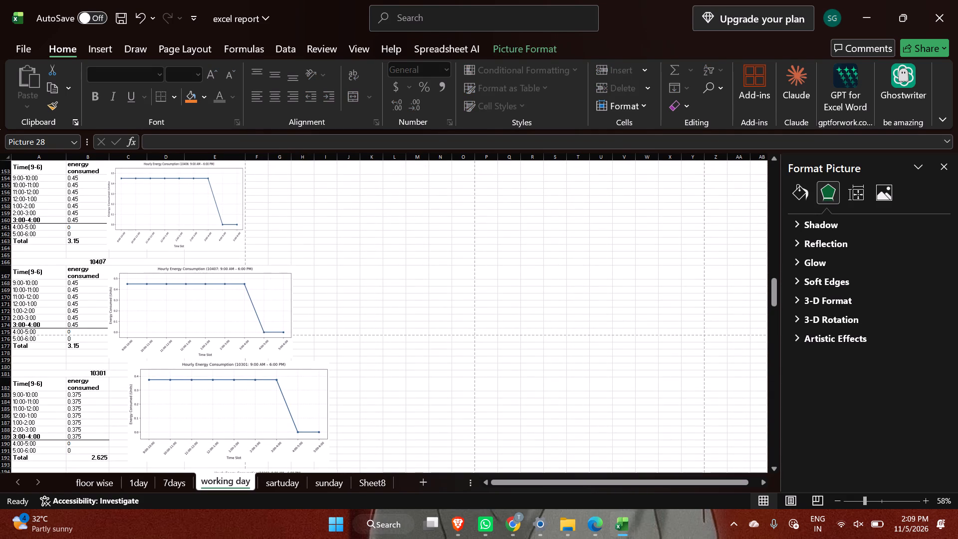
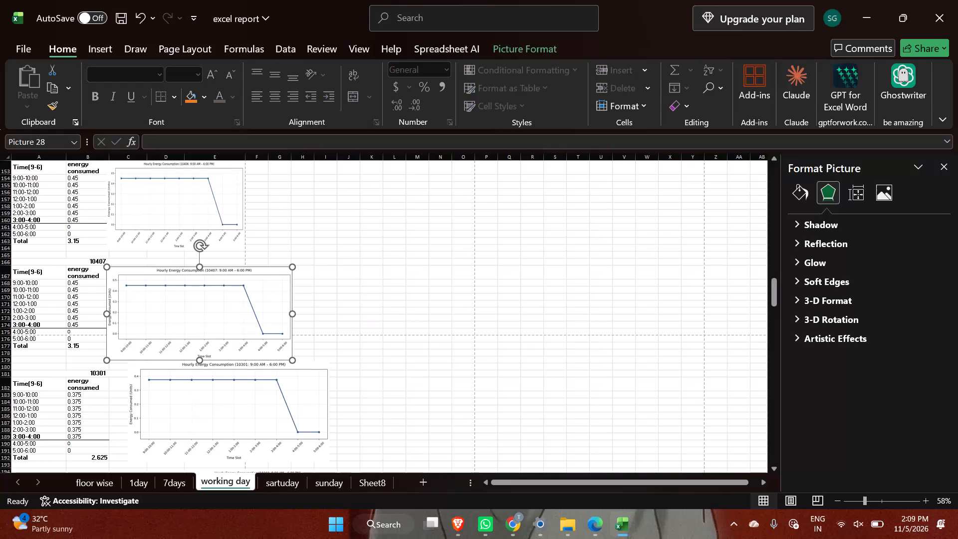
Narrow the 10407 hourly energy chart so its outer edge ends at the page break after column E.
left_click_drag(292, 313, 241, 305)
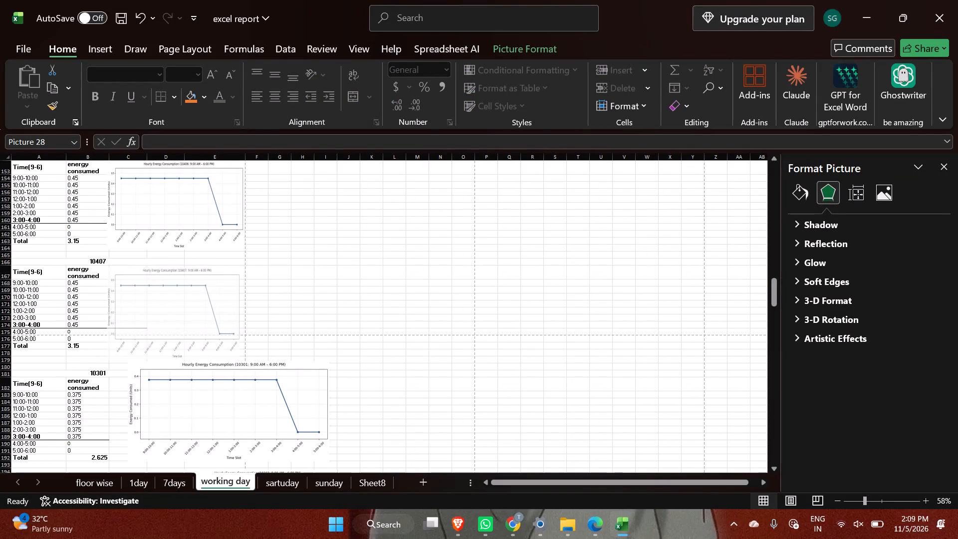
left_click_drag(241, 305, 244, 304)
left_click(295, 304)
Move the 10301 hourly energy chart beside its table, starting at column C, and narrow it to end at the page break.
scroll(295, 304, "down", 1)
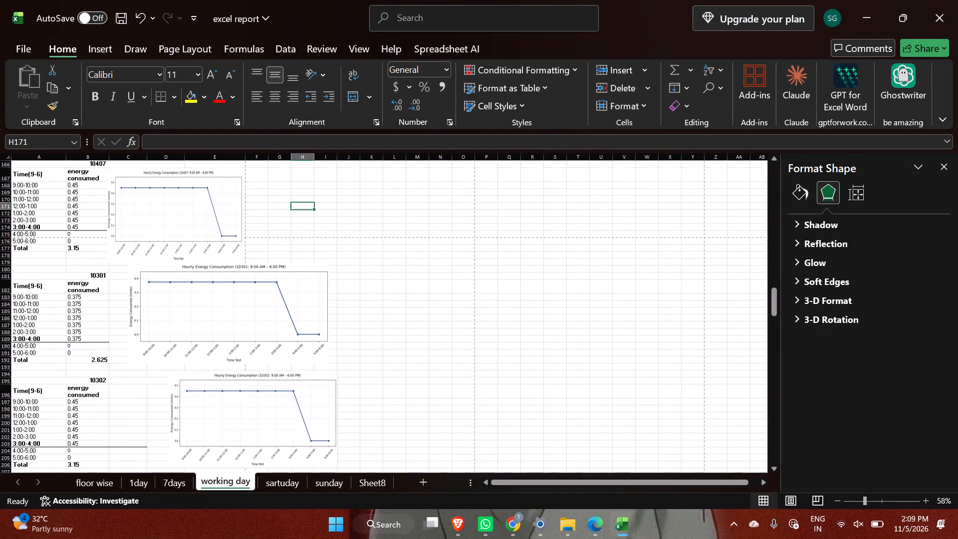
left_click_drag(257, 299, 235, 313)
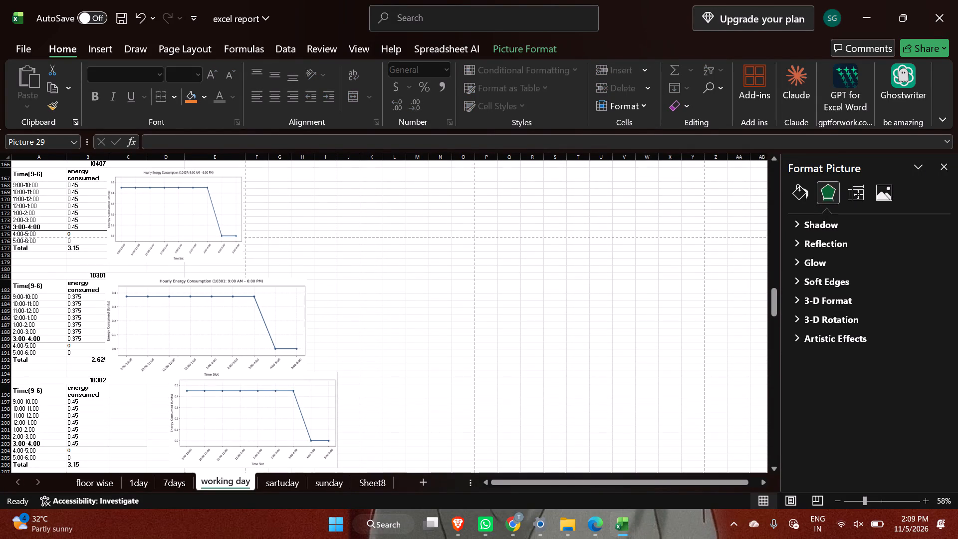
left_click_drag(235, 313, 235, 313)
left_click(235, 313)
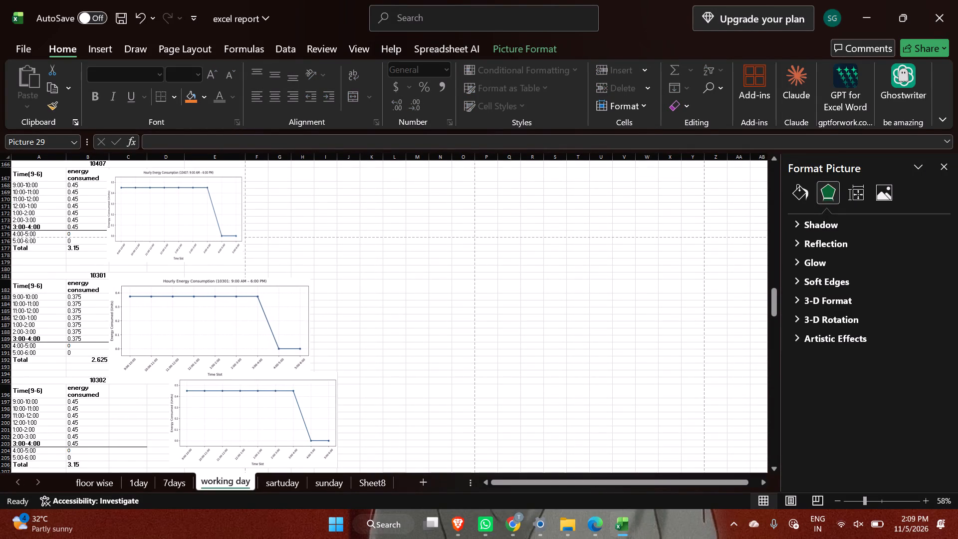
left_click_drag(313, 329, 243, 317)
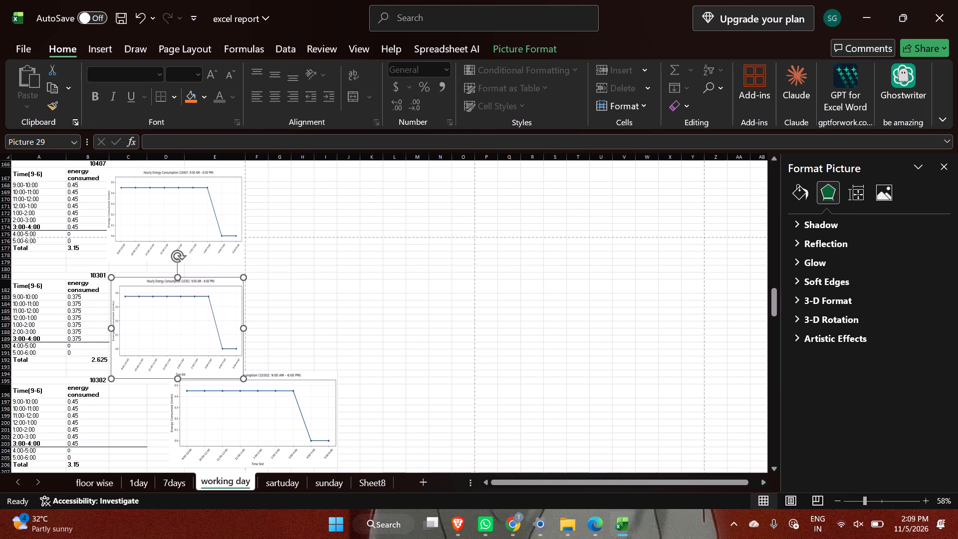
left_click(316, 314)
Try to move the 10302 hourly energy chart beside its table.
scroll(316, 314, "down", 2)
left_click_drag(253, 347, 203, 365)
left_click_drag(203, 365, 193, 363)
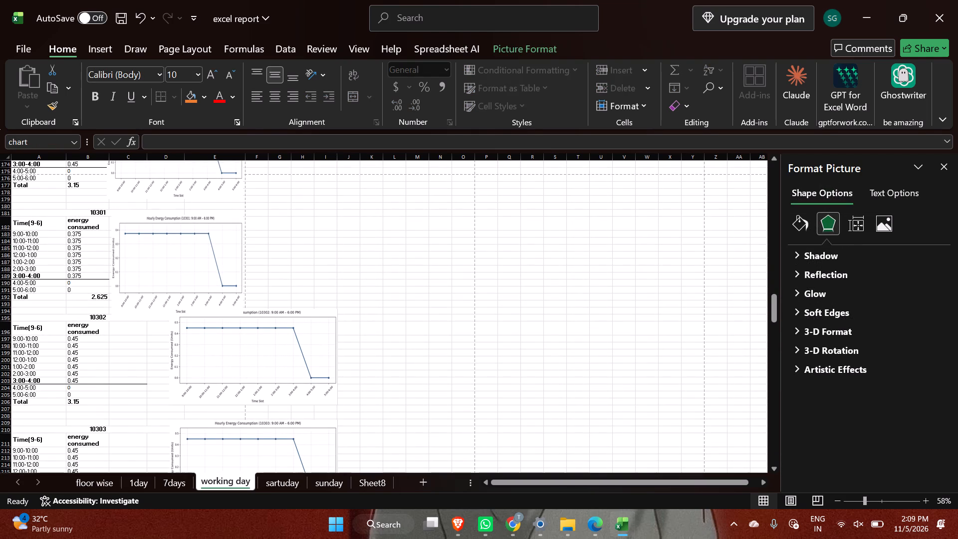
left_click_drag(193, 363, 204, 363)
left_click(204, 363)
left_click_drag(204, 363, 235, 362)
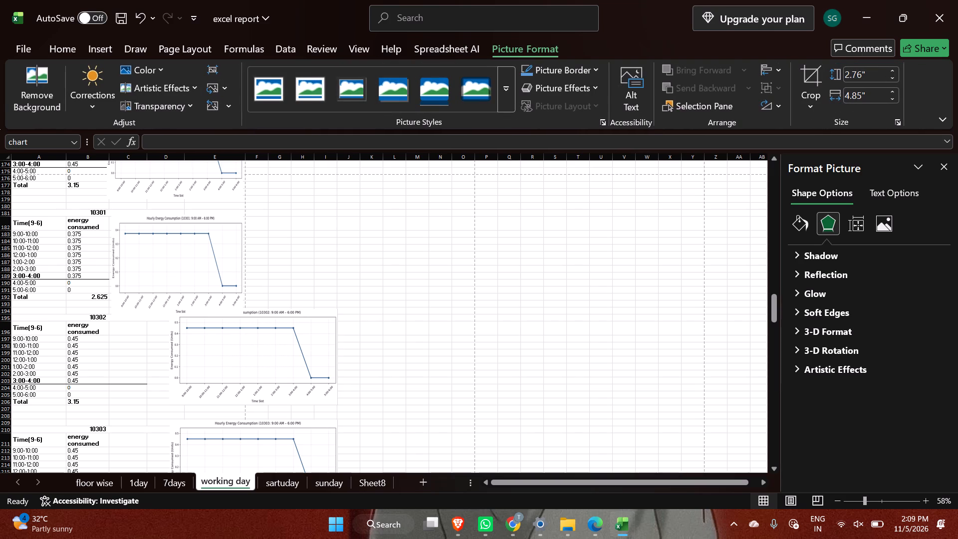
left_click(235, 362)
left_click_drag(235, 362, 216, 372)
Resize the 10302 hourly energy chart to span columns C to E inside the page break, from row 196 to about row 207.
left_click(216, 372)
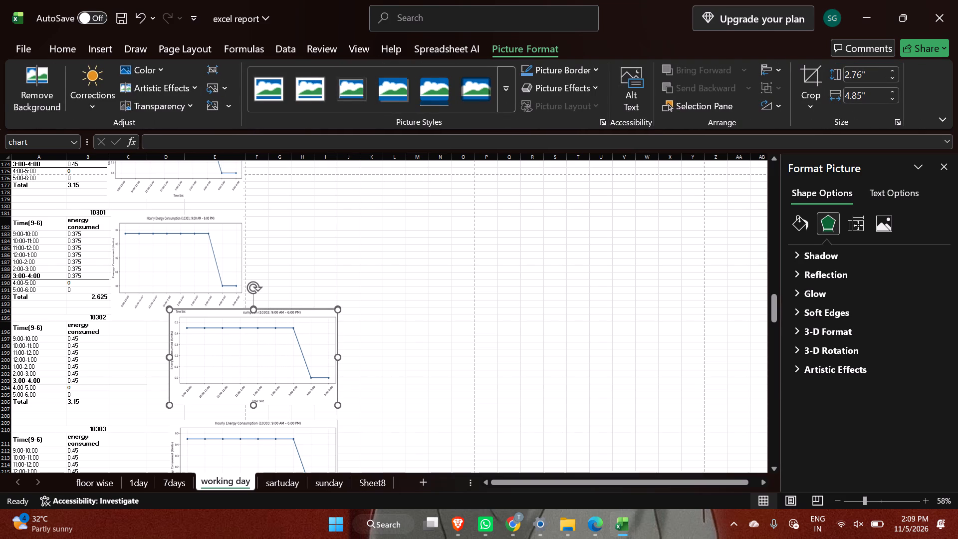
left_click_drag(170, 358, 141, 374)
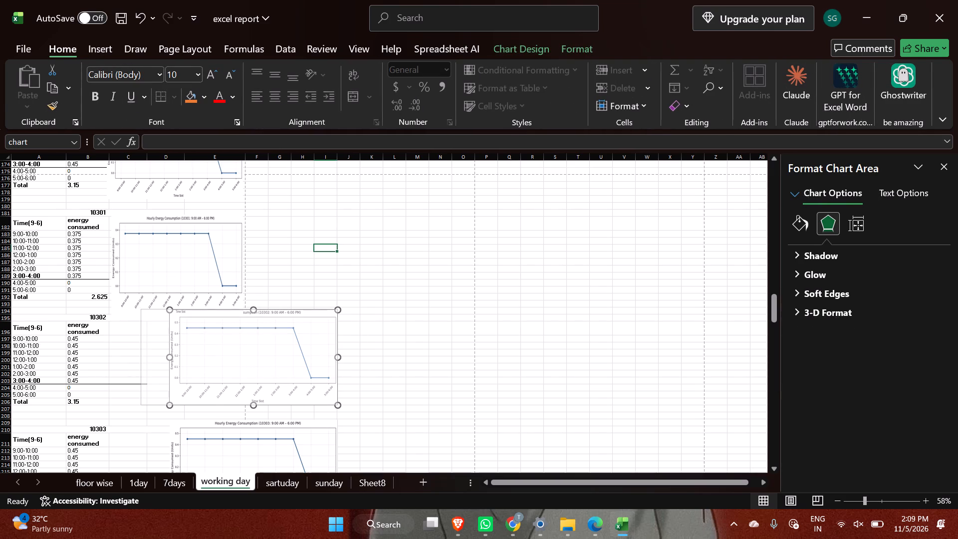
left_click_drag(141, 374, 140, 374)
left_click_drag(238, 310, 237, 311)
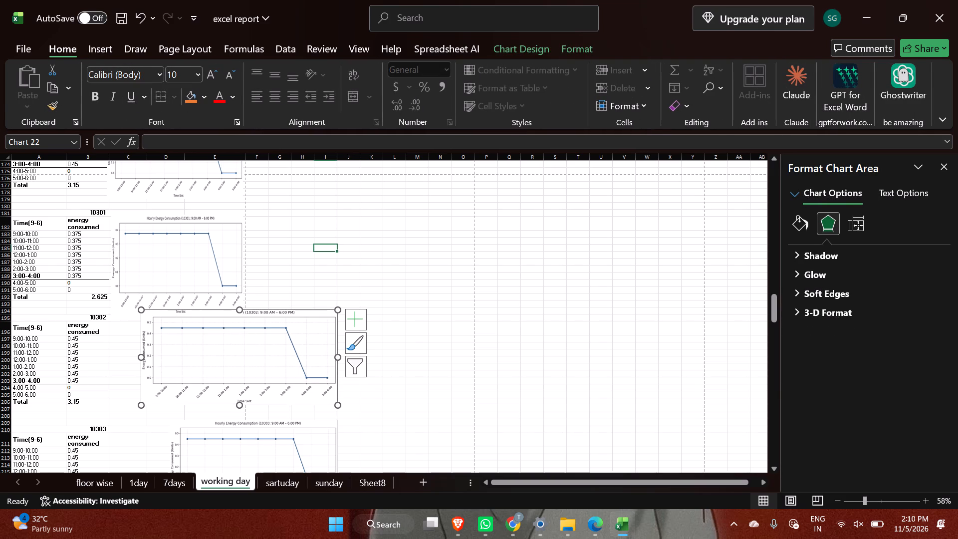
left_click_drag(237, 311, 236, 325)
left_click_drag(336, 364, 303, 364)
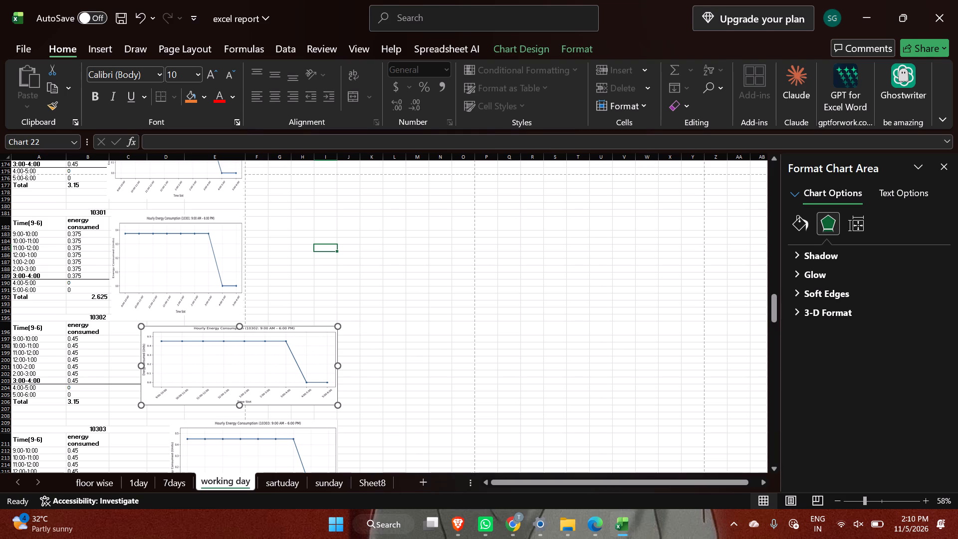
left_click_drag(303, 364, 244, 369)
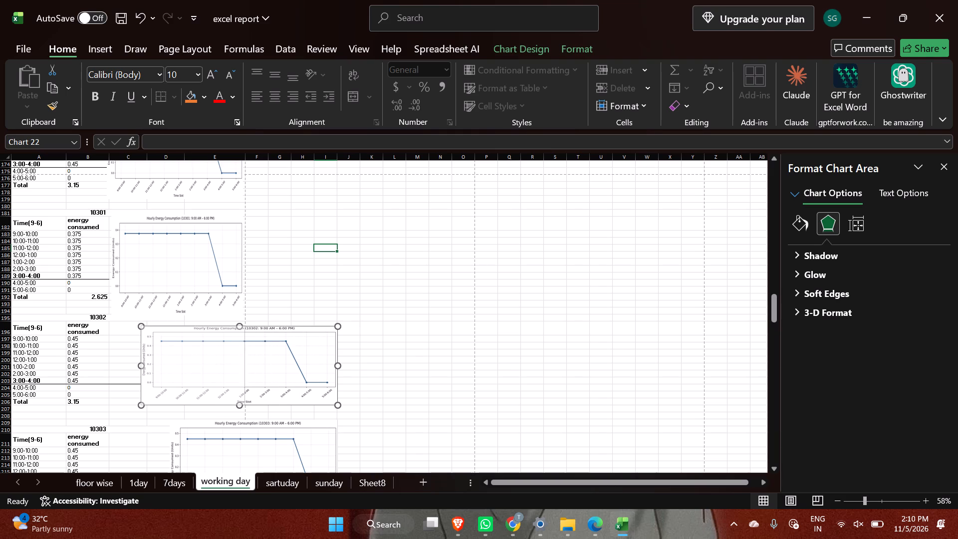
left_click_drag(244, 369, 239, 371)
left_click_drag(141, 367, 111, 369)
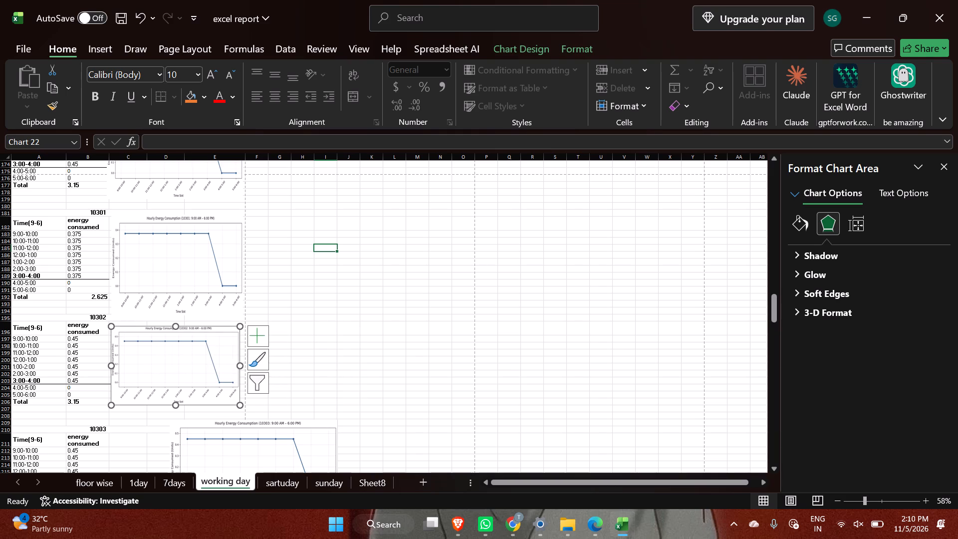
left_click_drag(174, 404, 177, 414)
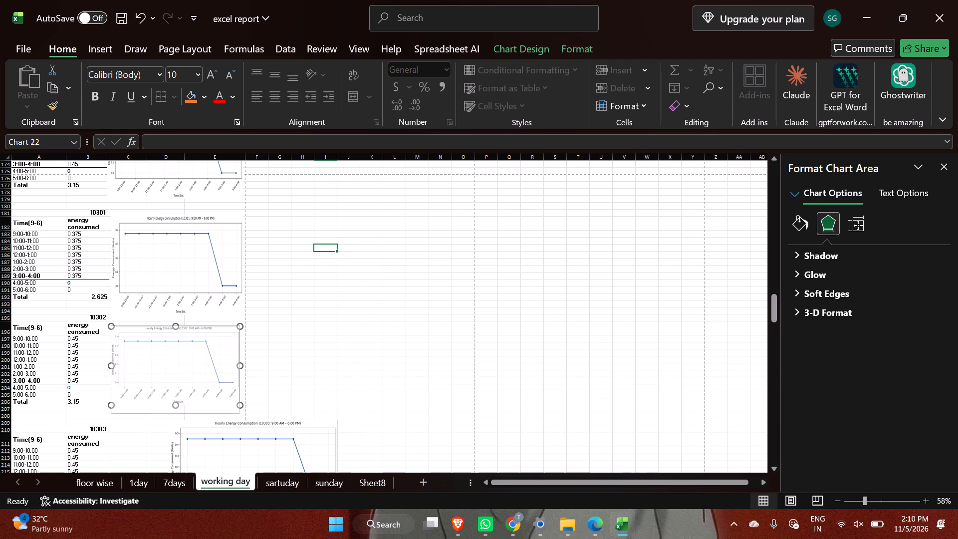
left_click_drag(177, 414, 178, 412)
Stretch the 10303 hourly energy chart back to column C beside its table and pull its far edge in to the page break.
scroll(304, 402, "down", 1)
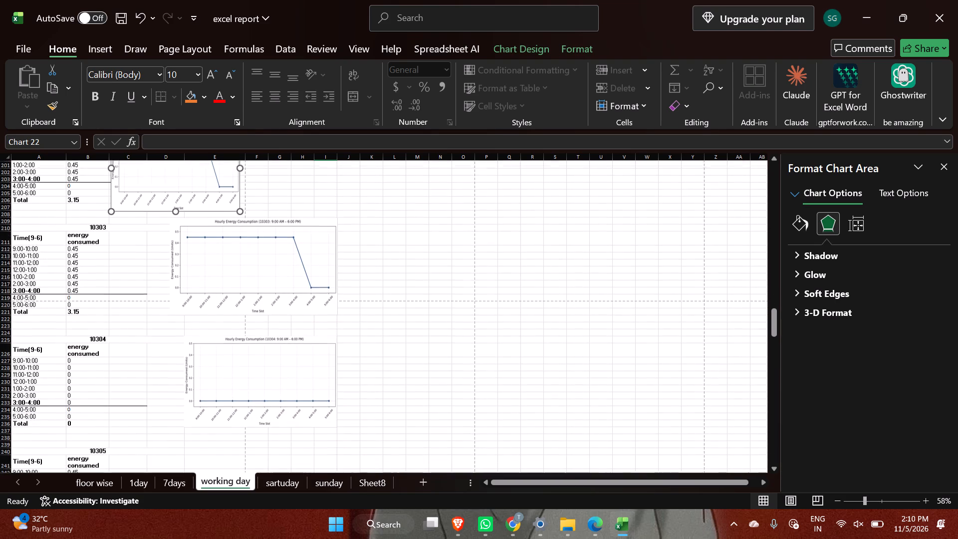
scroll(304, 402, "down", 1)
left_click_drag(262, 268, 195, 272)
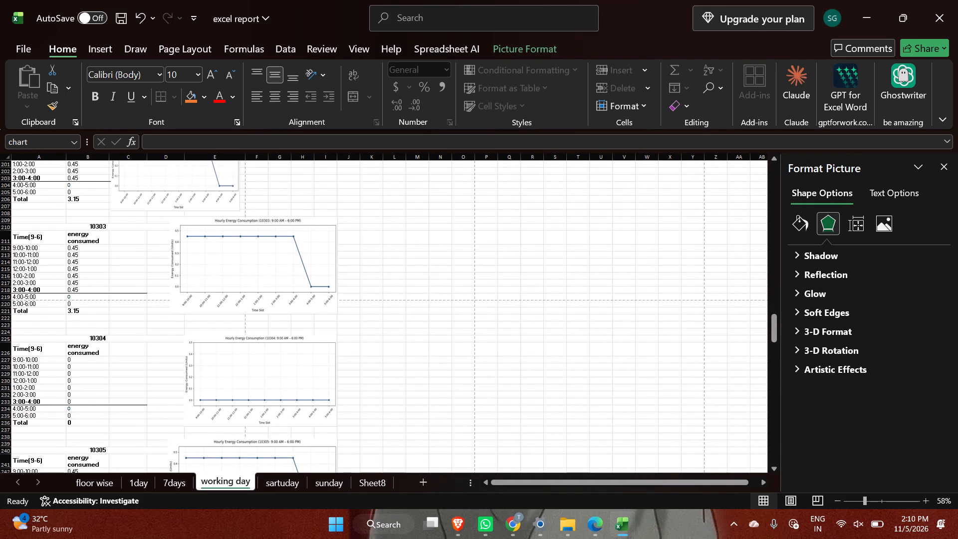
left_click(195, 272)
left_click_drag(169, 266, 111, 274)
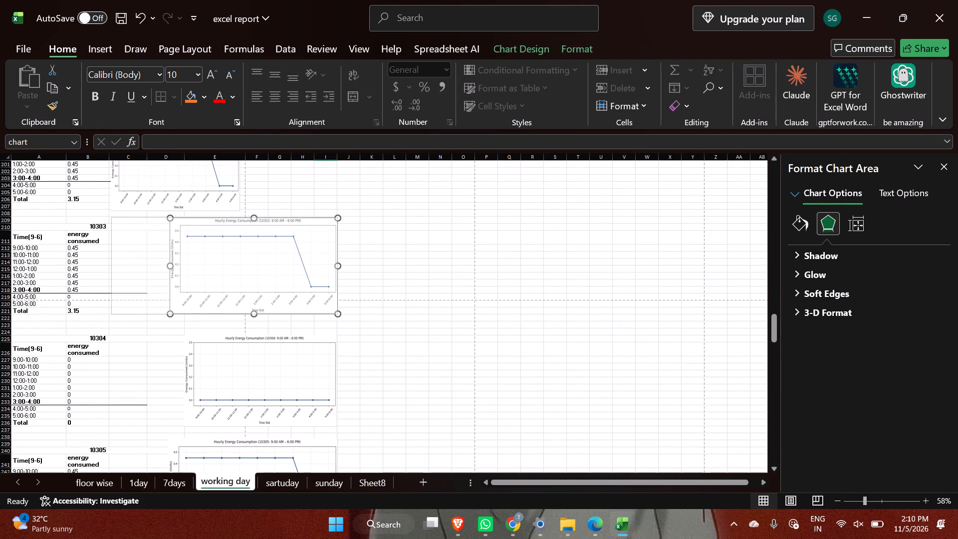
left_click_drag(111, 274, 112, 275)
left_click_drag(337, 266, 239, 279)
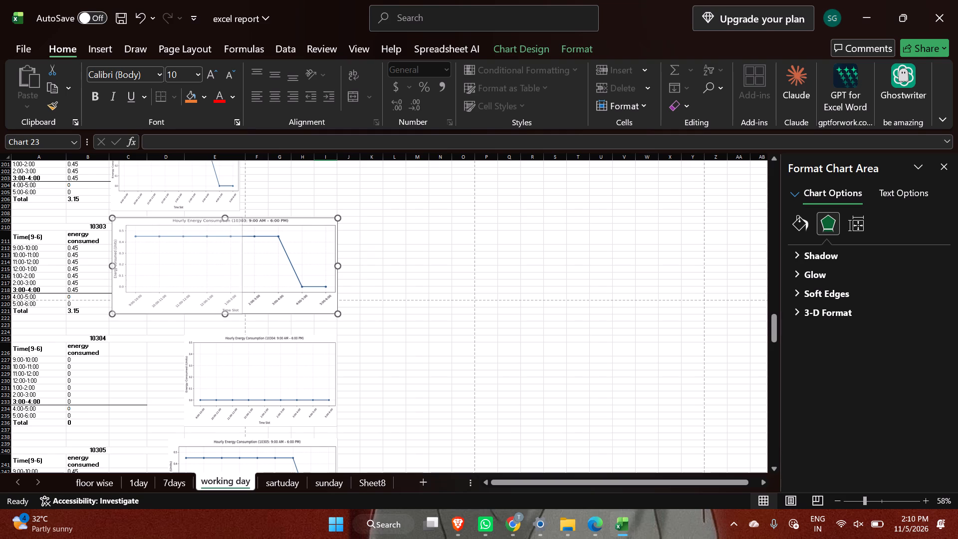
left_click_drag(239, 279, 243, 277)
Resize the 10304 hourly energy chart to span columns C to E, from beside its table up to the page break.
scroll(243, 277, "down", 1)
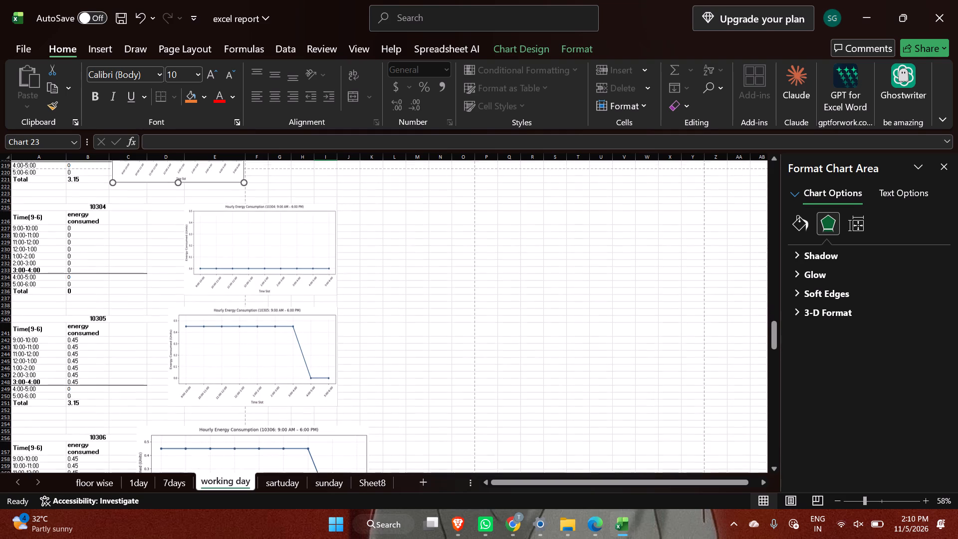
left_click(242, 243)
left_click_drag(238, 243, 244, 248)
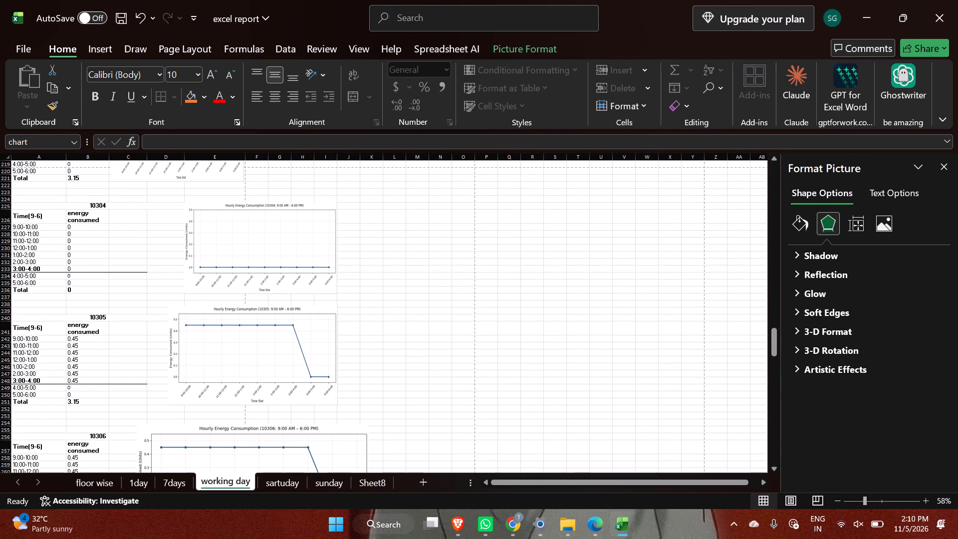
left_click_drag(244, 248, 264, 245)
left_click(264, 245)
left_click_drag(184, 249, 112, 256)
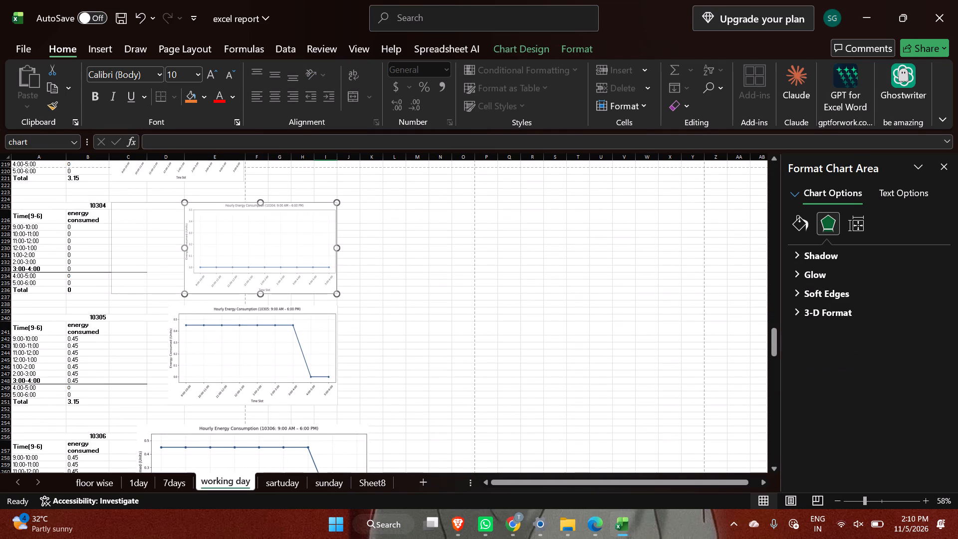
left_click_drag(112, 256, 111, 255)
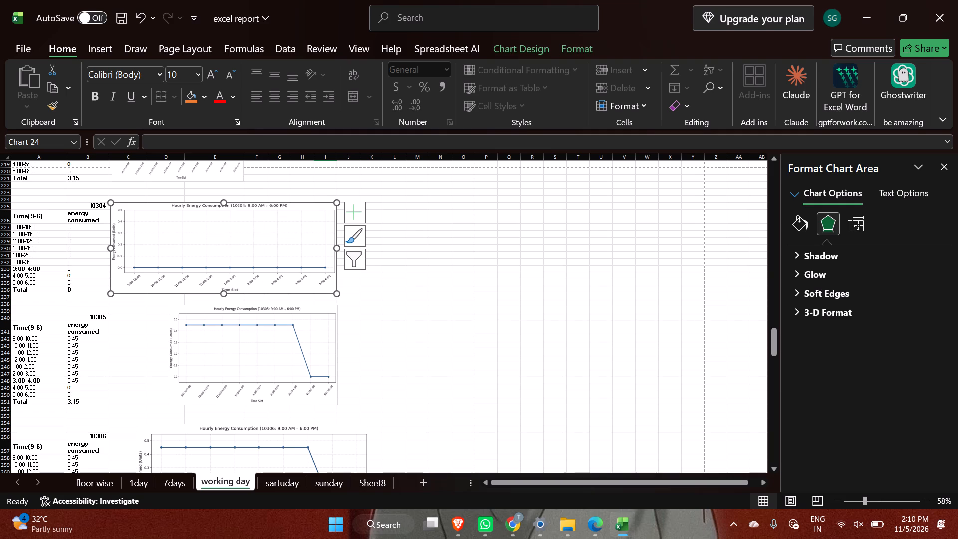
left_click_drag(335, 247, 240, 246)
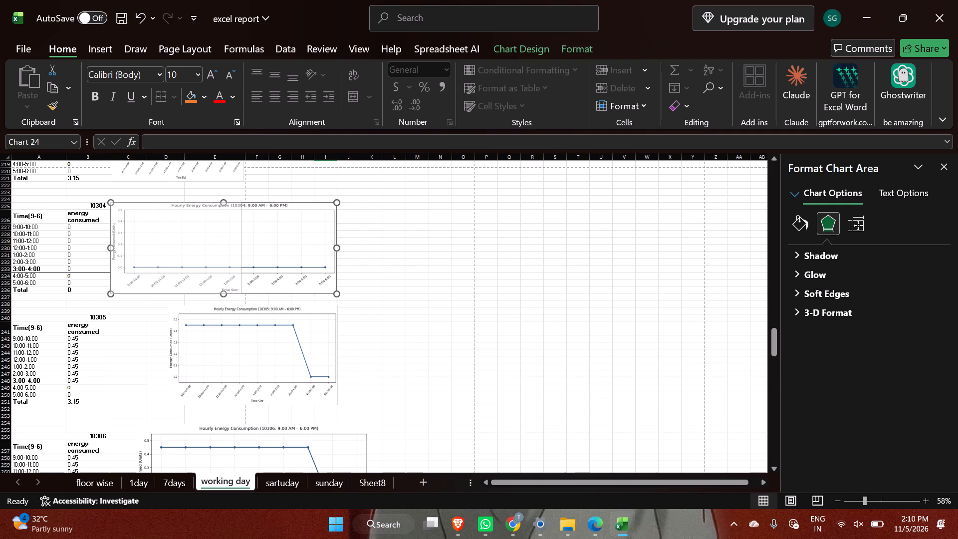
left_click_drag(240, 246, 244, 245)
Resize the 10305 hourly energy chart to span columns C to E, from beside its table up to the page break.
scroll(293, 269, "down", 1)
left_click(278, 260)
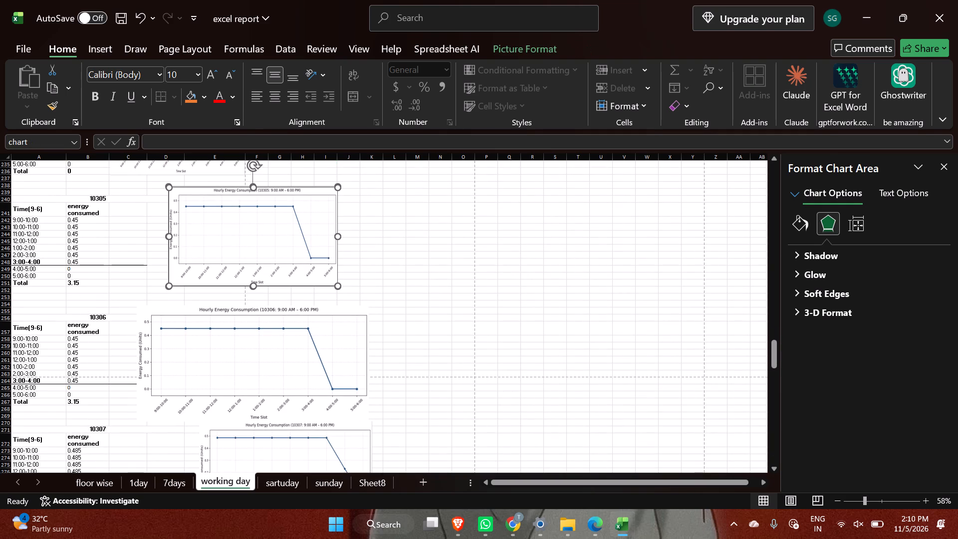
left_click_drag(171, 237, 121, 257)
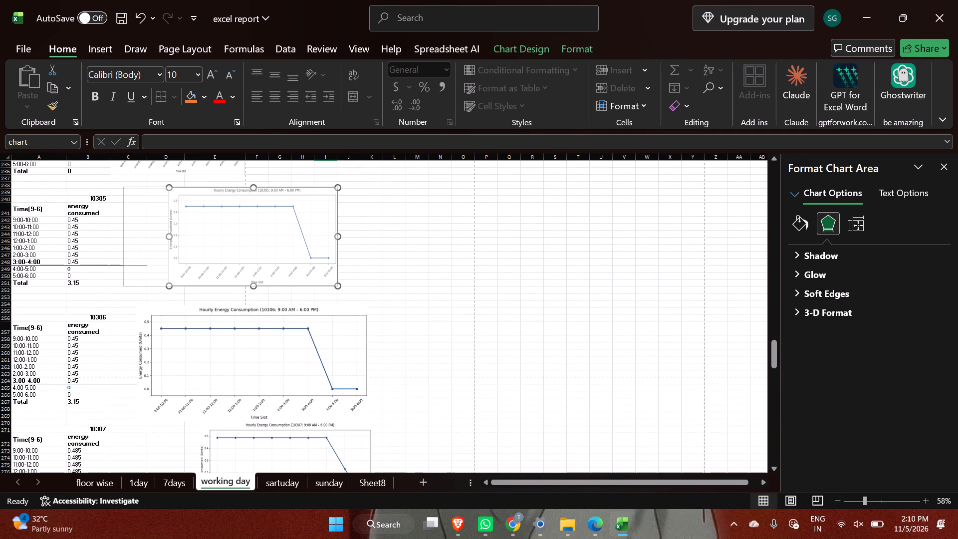
left_click_drag(121, 257, 111, 258)
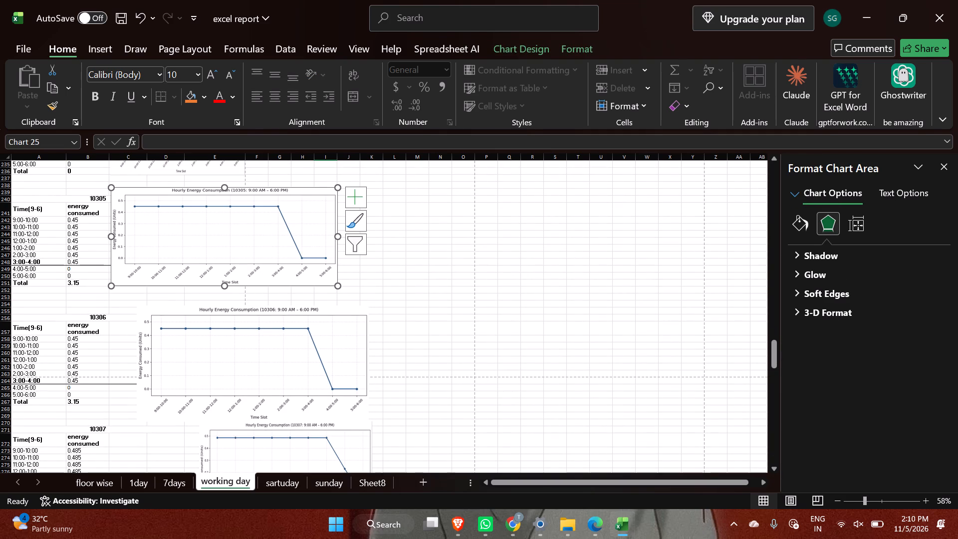
left_click_drag(337, 235, 244, 236)
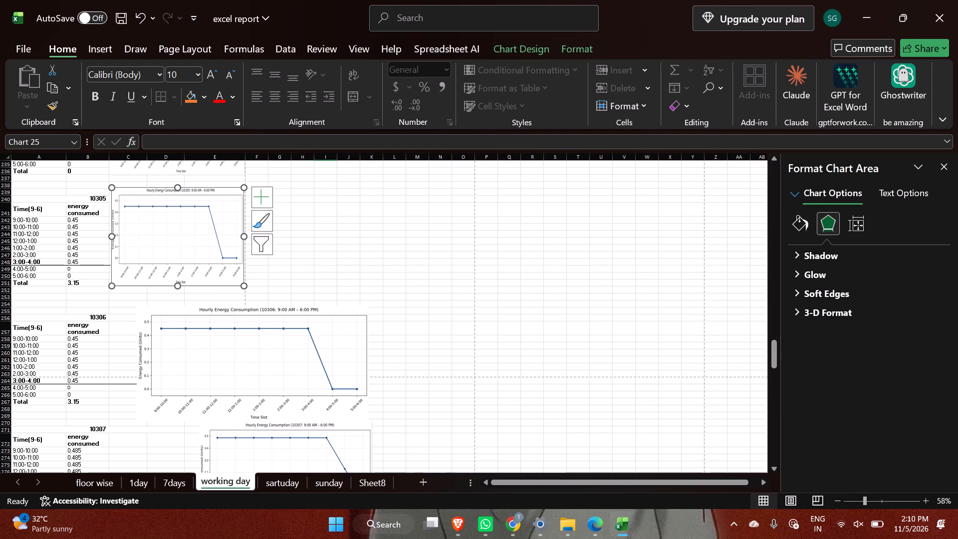
Resize the 10306 hourly energy chart to start at column C and end at the page break after column E.
scroll(347, 310, "down", 1)
left_click(283, 308)
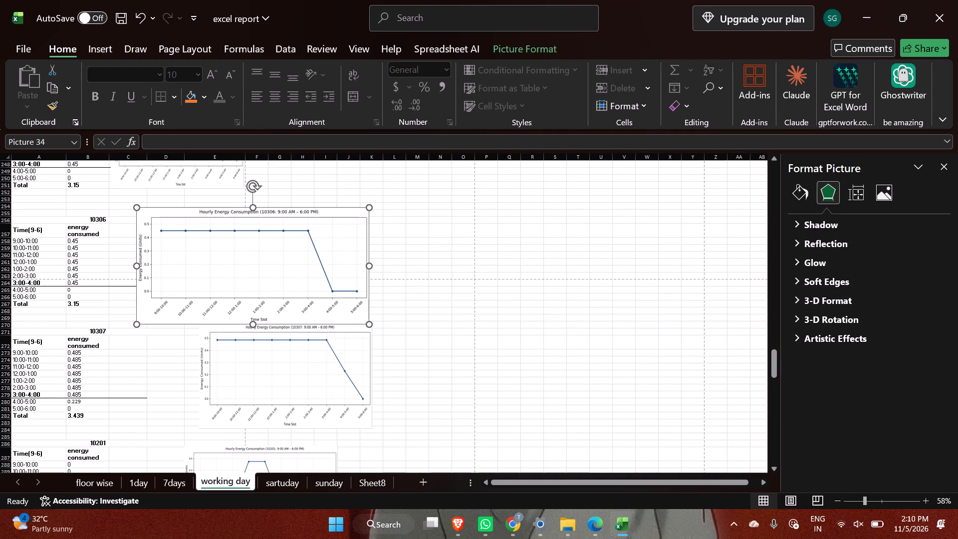
left_click_drag(137, 266, 109, 266)
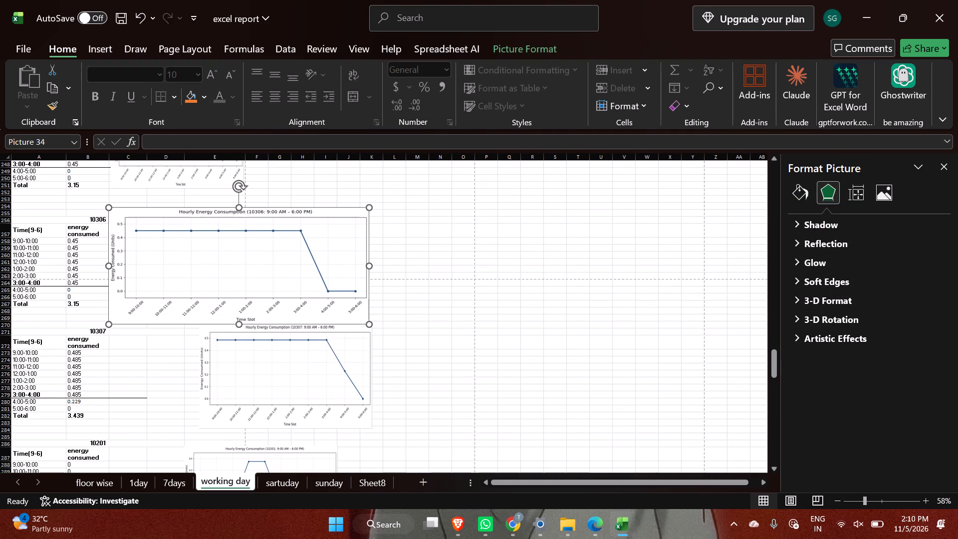
left_click_drag(368, 267, 259, 274)
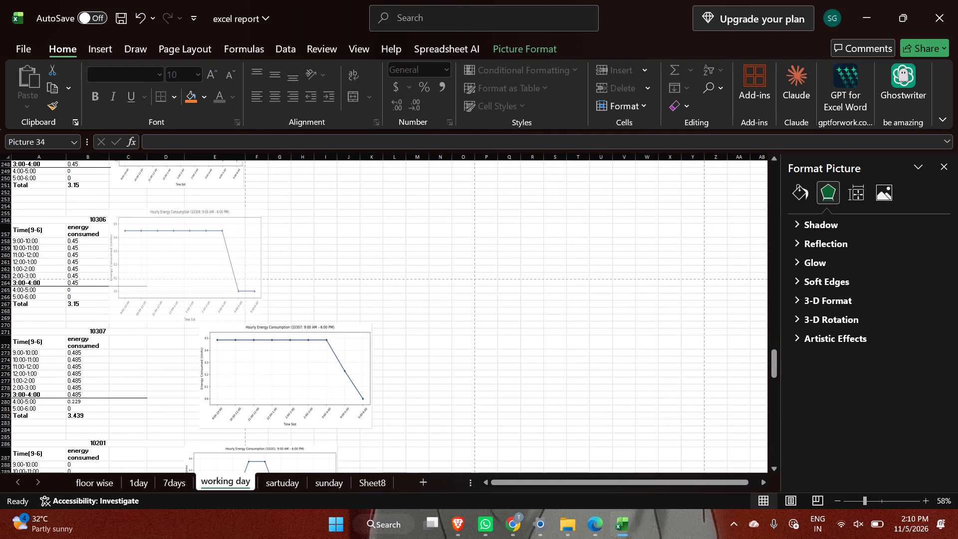
left_click_drag(259, 274, 247, 274)
left_click(278, 267)
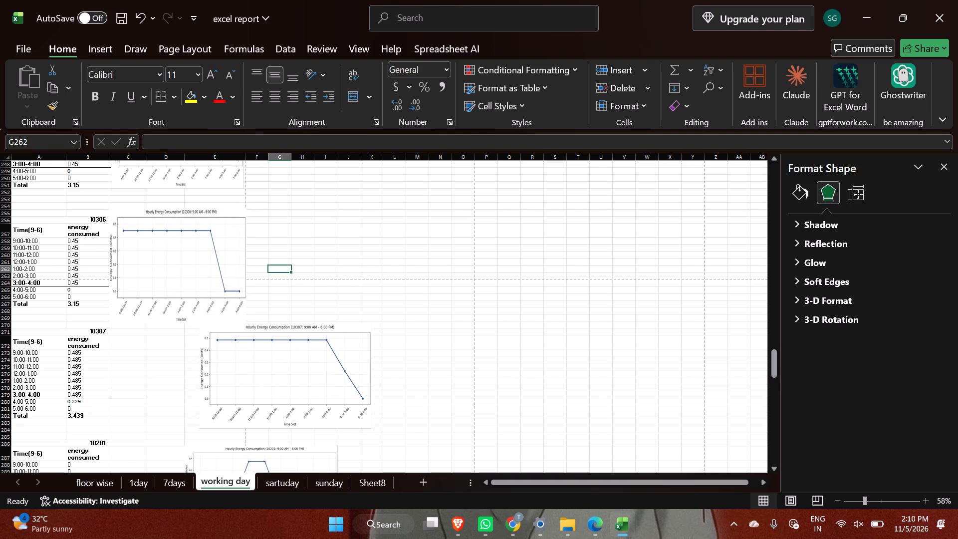
Examine the working day sheet's print preview pages for how the tables and charts fit across and between pages.
key("ctrl+p")
scroll(596, 269, "down", 1)
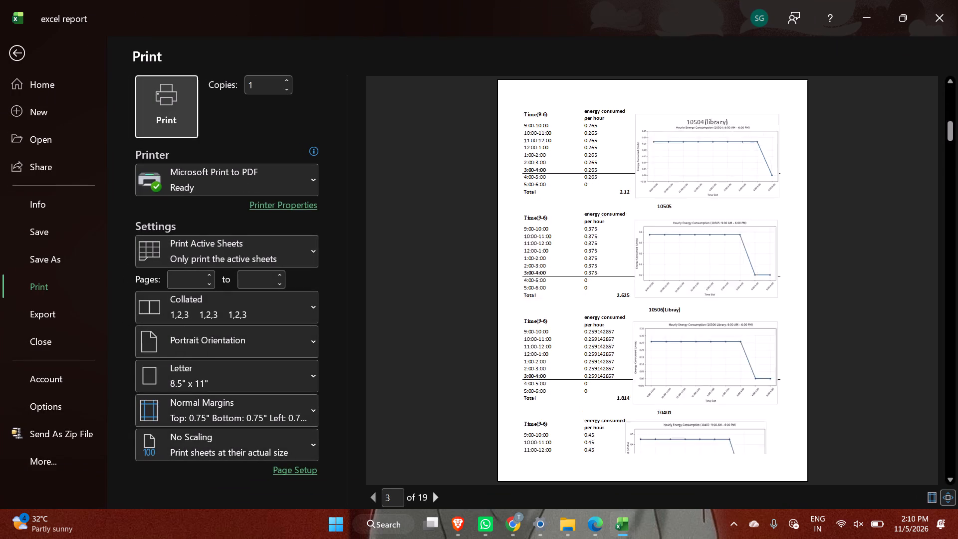
scroll(596, 269, "down", 4)
scroll(596, 269, "up", 6)
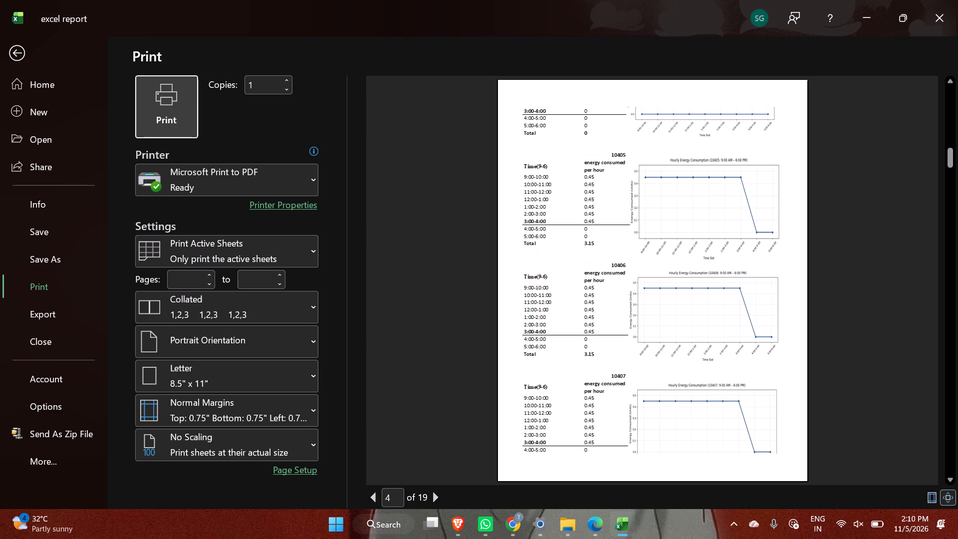
scroll(596, 269, "up", 1)
scroll(596, 269, "down", 3)
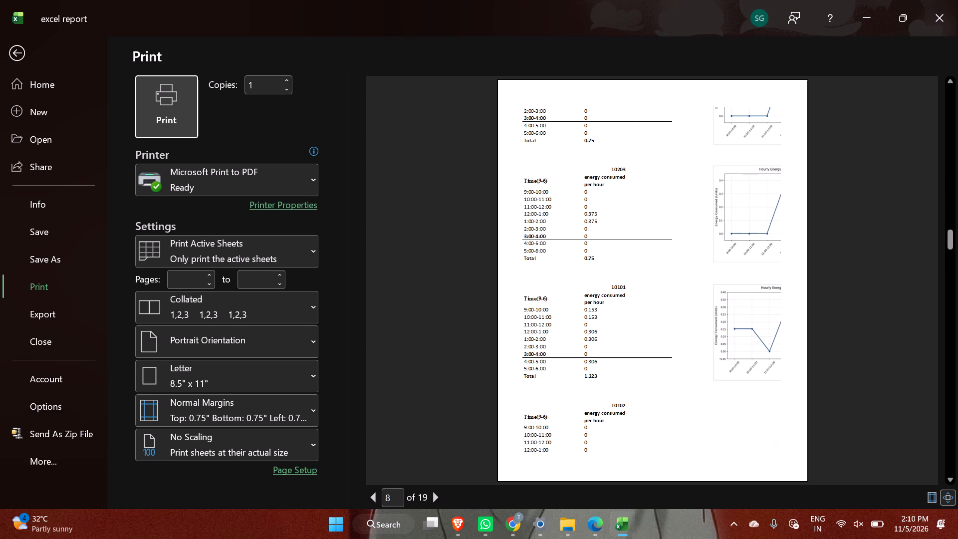
Return to the working day sheet and resize the 10307 hourly energy chart to span columns C to E, within the page break.
left_click(12, 51)
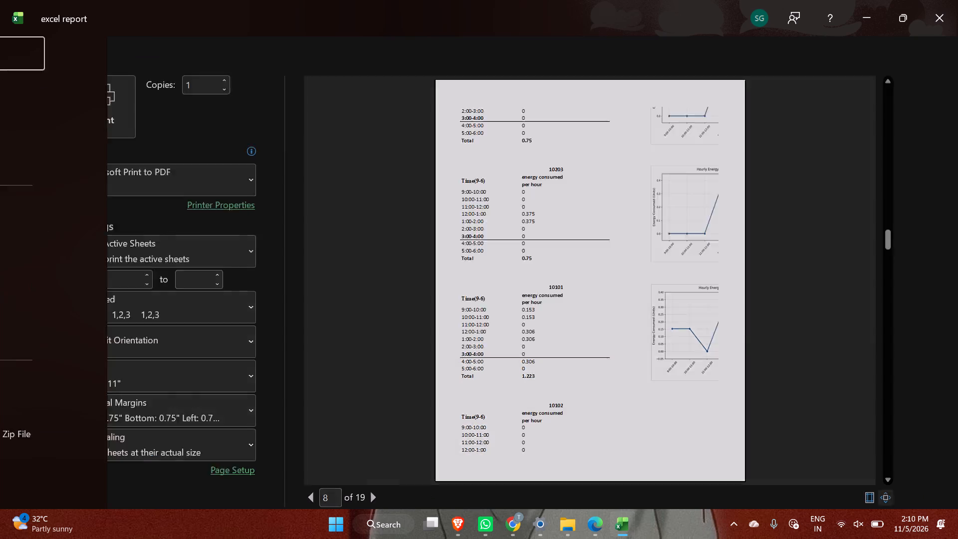
scroll(234, 264, "down", 1)
left_click(264, 324)
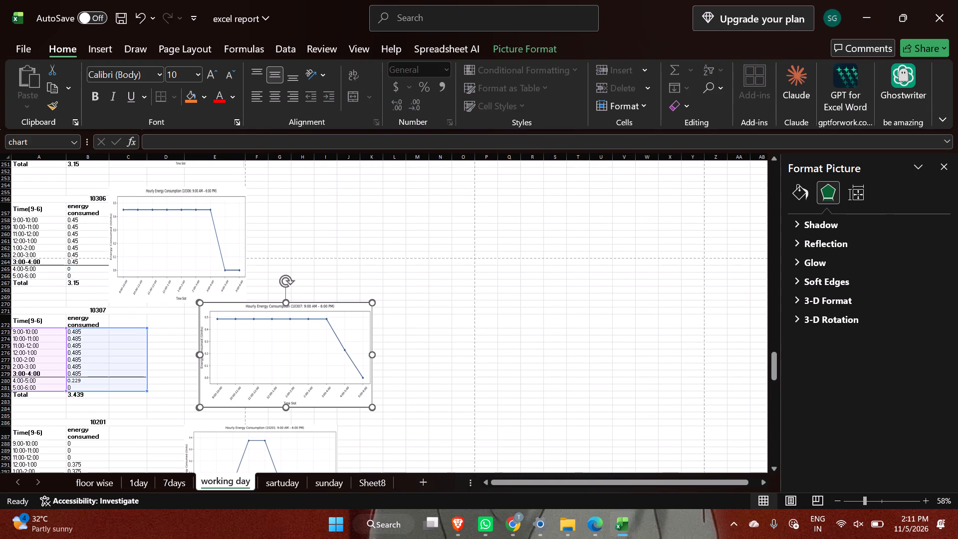
left_click_drag(200, 354, 124, 353)
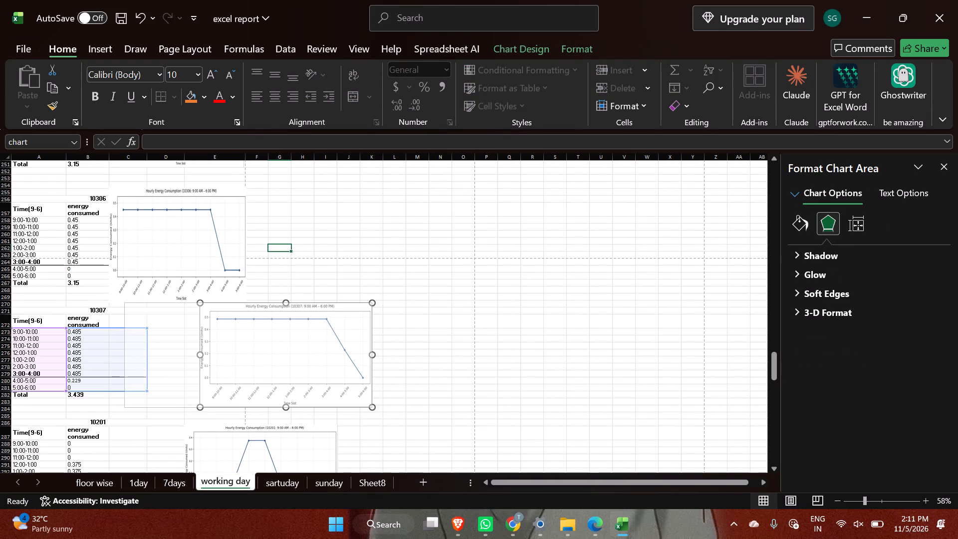
left_click_drag(124, 353, 110, 354)
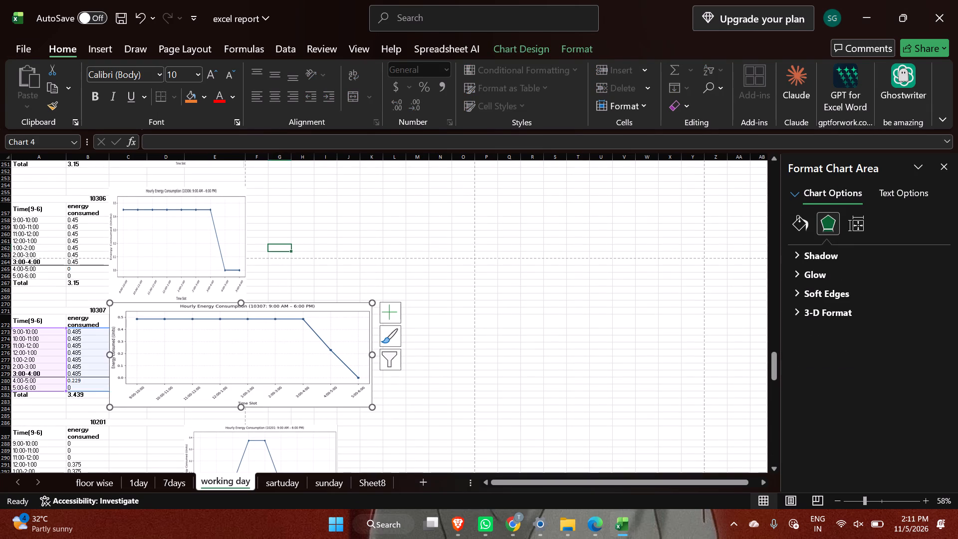
left_click_drag(371, 353, 243, 358)
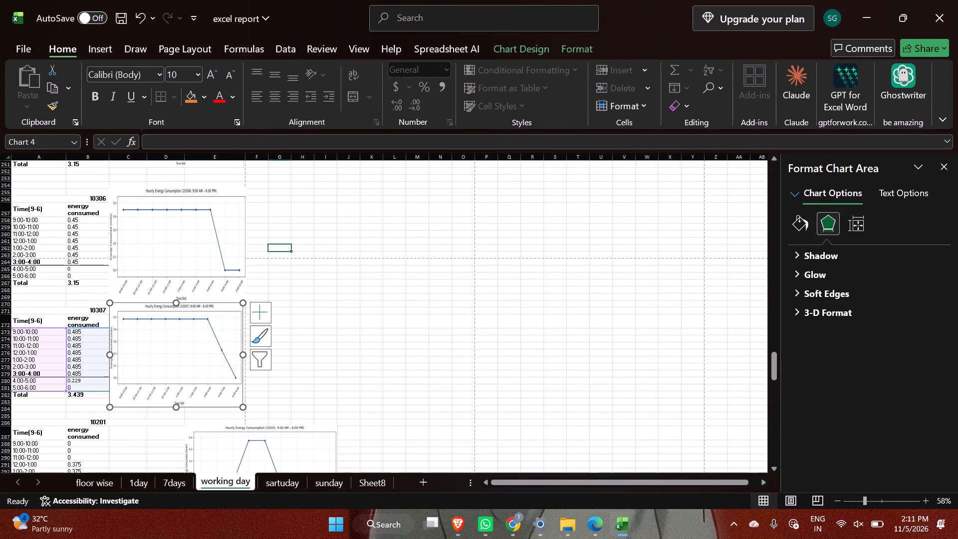
Resize the 10201 hourly energy chart to start beside its table at column C and end within column E.
scroll(327, 387, "down", 2)
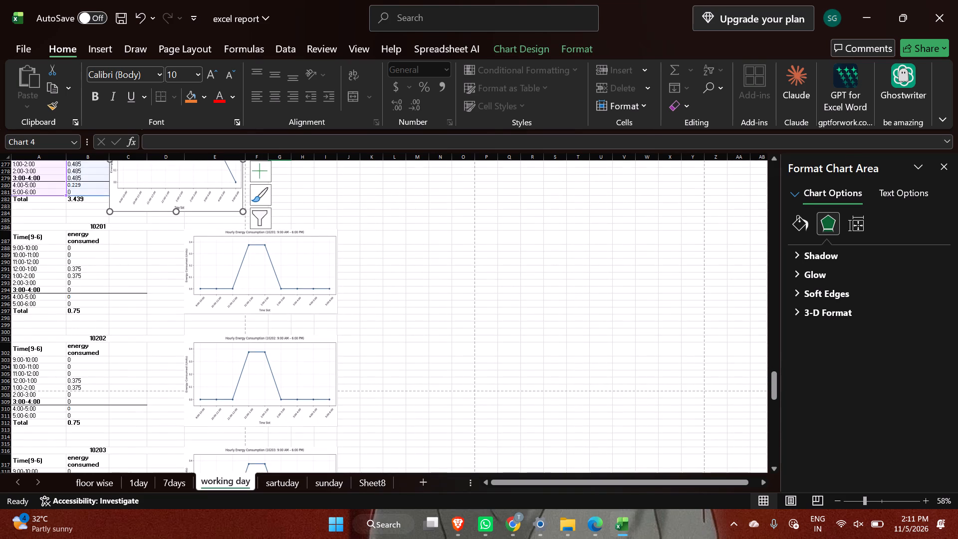
left_click(273, 286)
left_click_drag(184, 272, 110, 273)
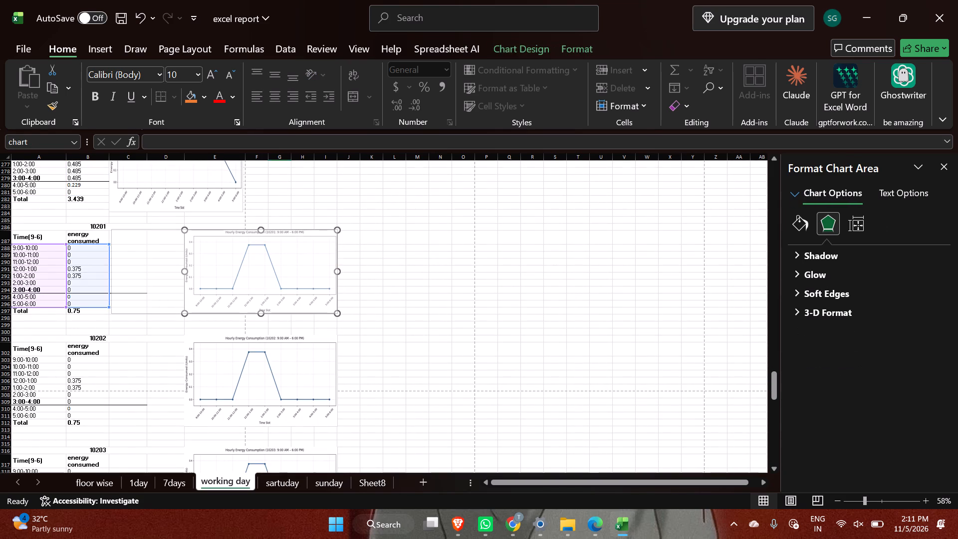
left_click_drag(110, 273, 108, 275)
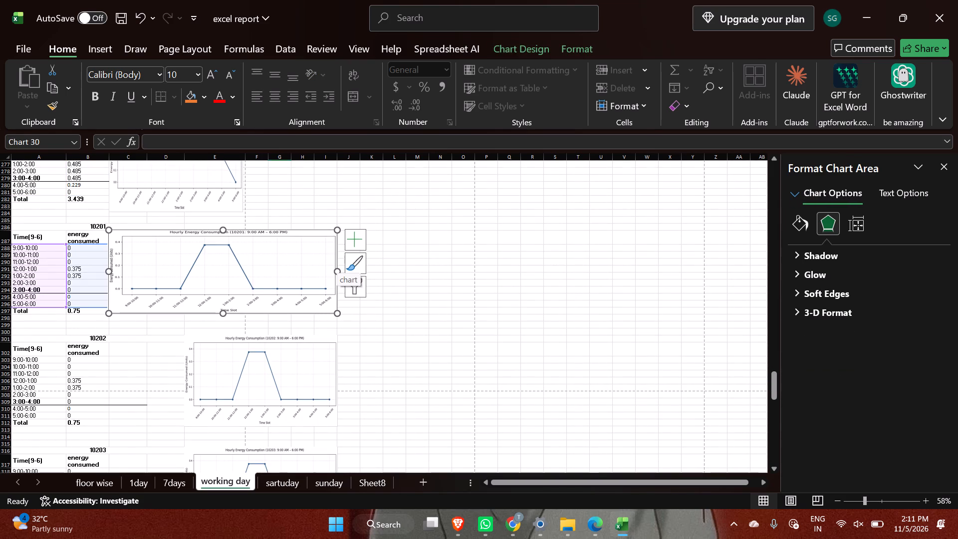
left_click_drag(336, 270, 239, 276)
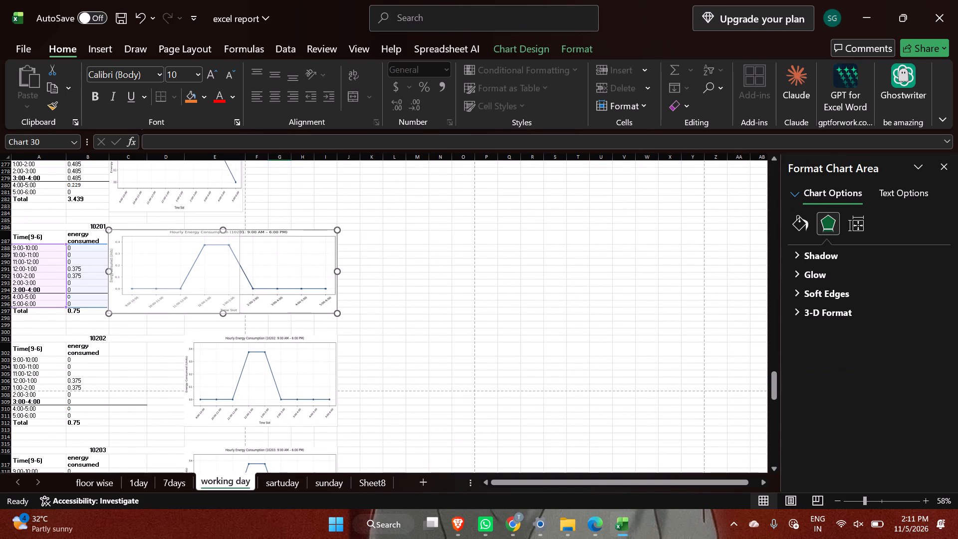
Resize the 10202 hourly energy chart to span columns C to E, ending just inside the page break.
scroll(379, 319, "down", 2)
left_click(260, 232)
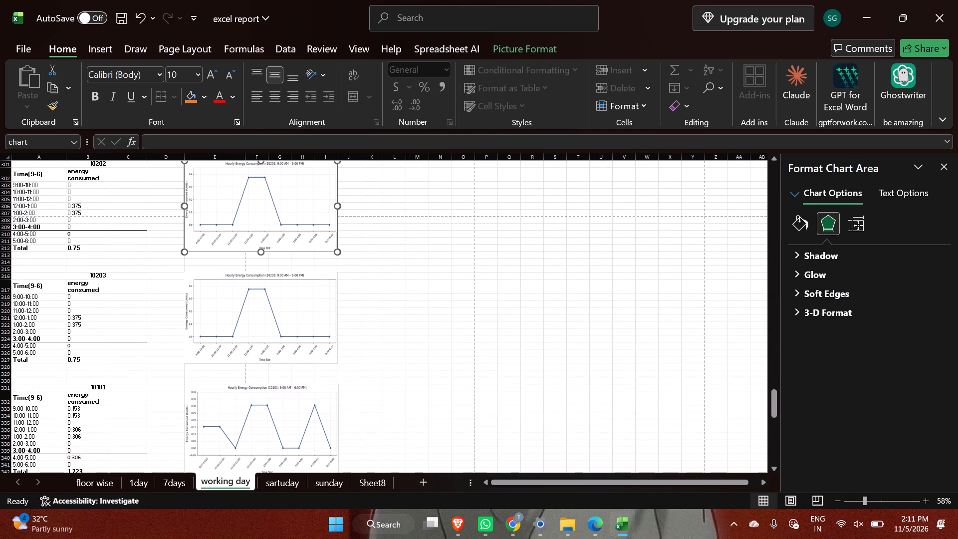
left_click_drag(187, 207, 113, 205)
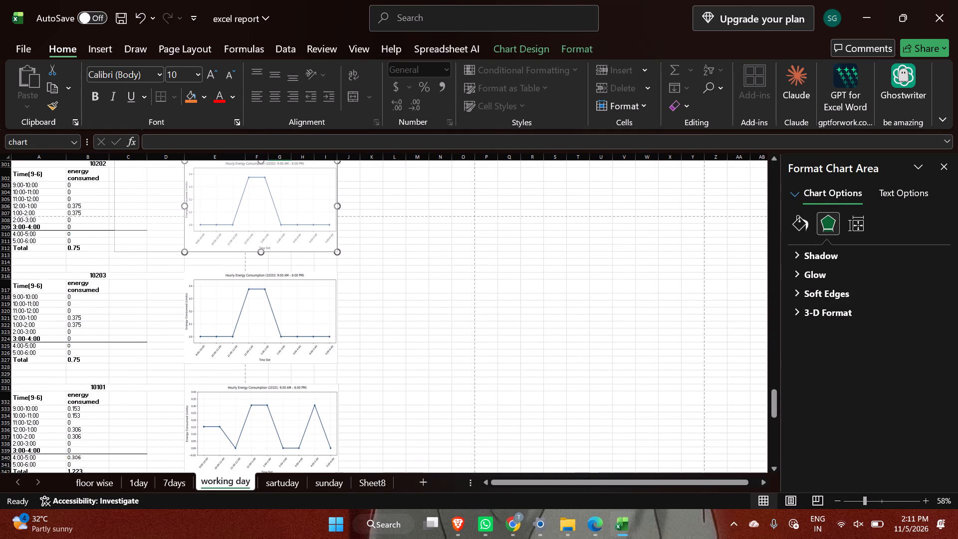
left_click_drag(113, 205, 111, 205)
scroll(301, 264, "up", 1)
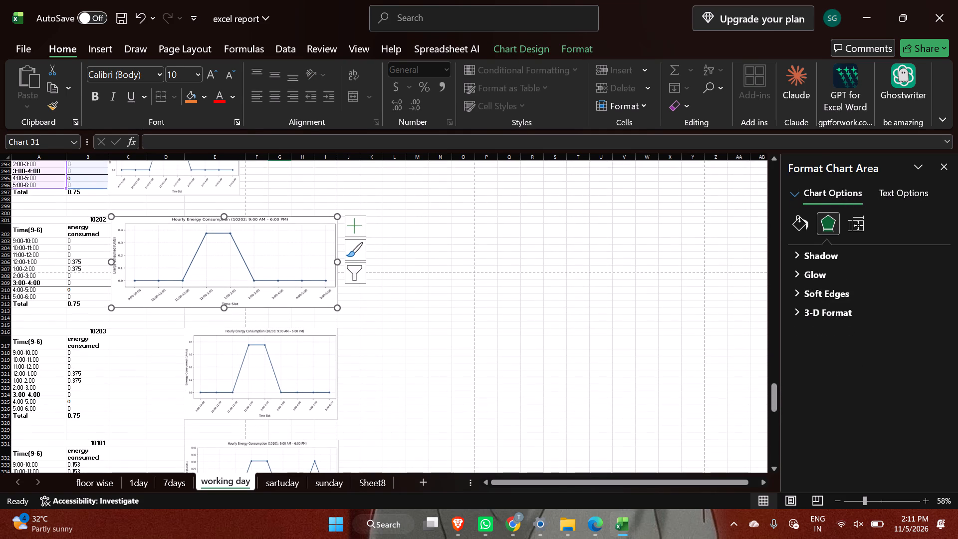
left_click_drag(338, 261, 235, 265)
Resize the 10203 hourly energy chart to start in column C beside its table and end within column E.
scroll(315, 287, "down", 2)
left_click(259, 234)
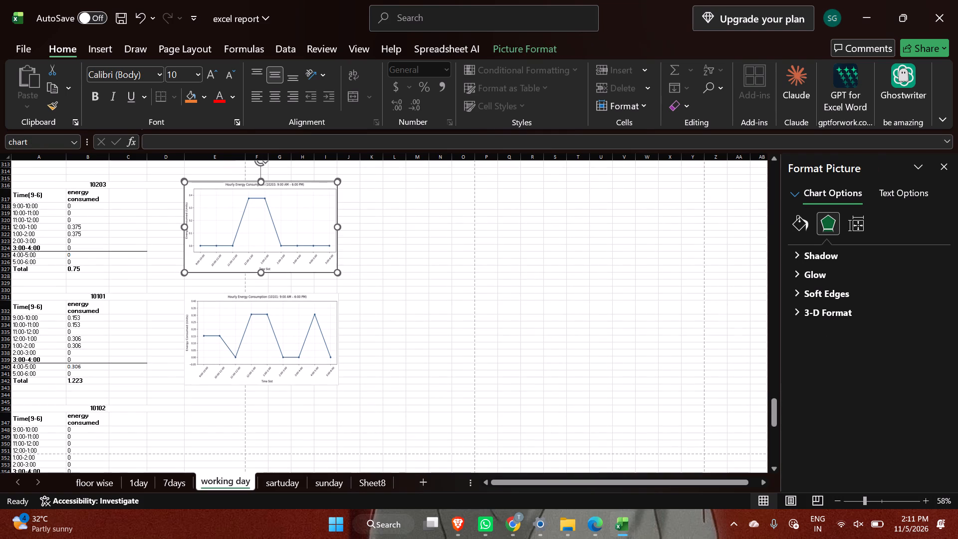
left_click_drag(185, 230, 110, 230)
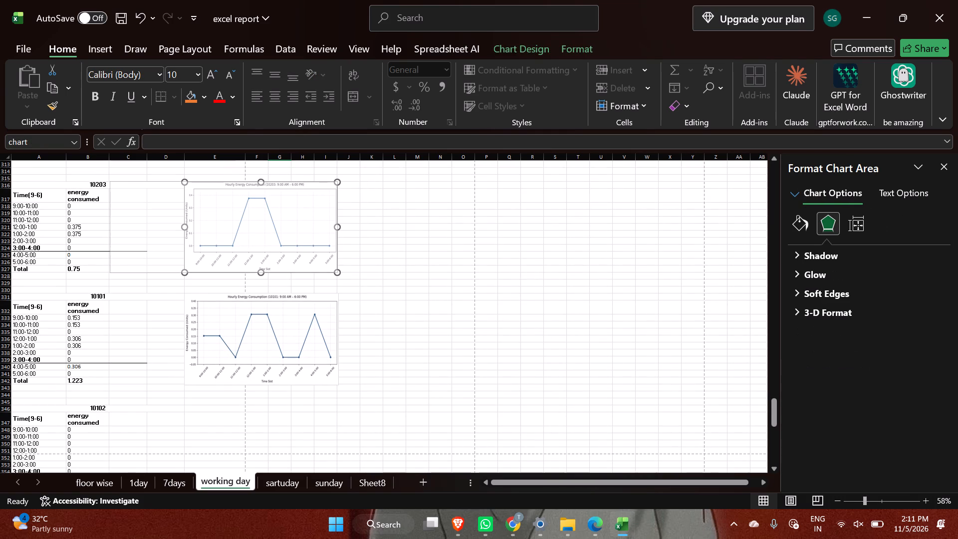
left_click_drag(110, 230, 114, 230)
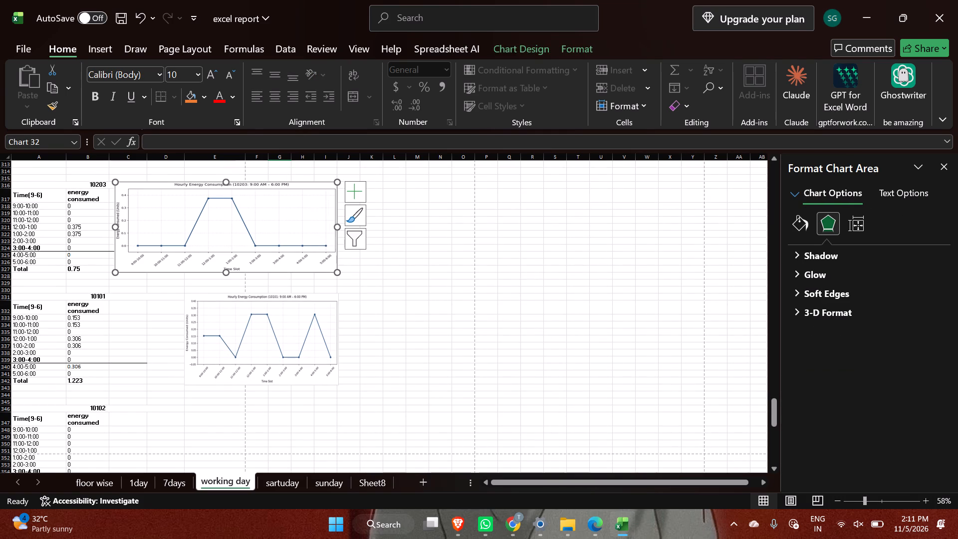
left_click_drag(336, 228, 240, 221)
Resize the 10101 hourly energy chart to span columns C to E, from beside its table up to the page break.
scroll(301, 242, "down", 1)
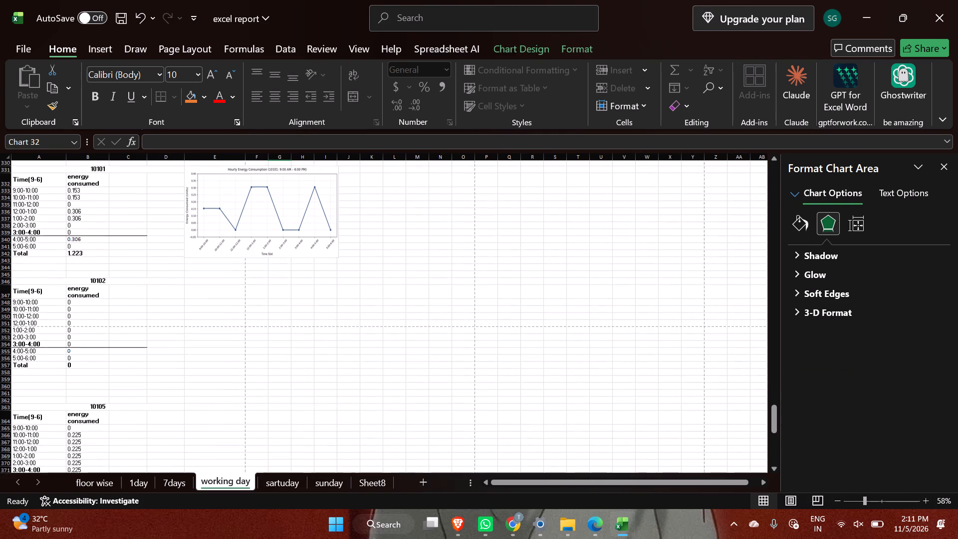
left_click(273, 232)
left_click_drag(181, 214, 122, 220)
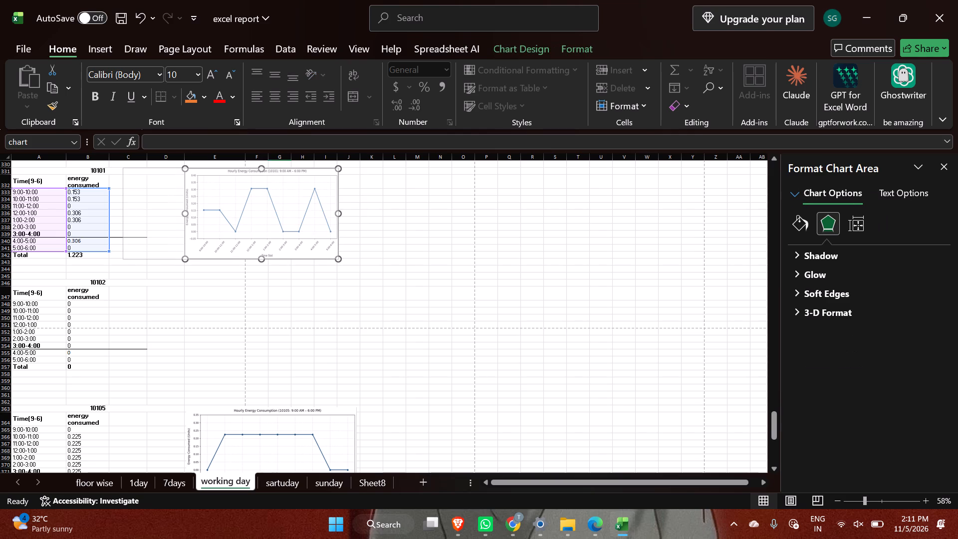
left_click_drag(122, 220, 109, 219)
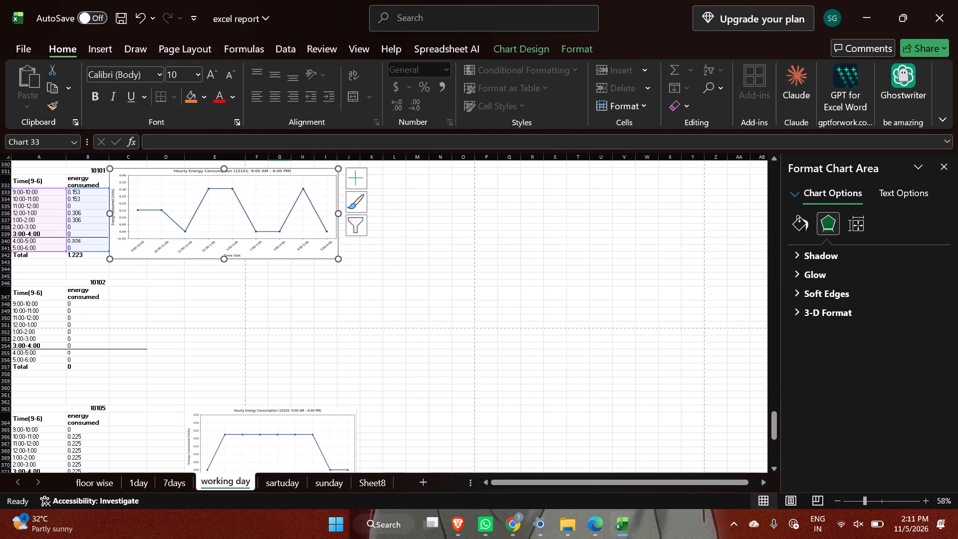
left_click_drag(340, 212, 246, 235)
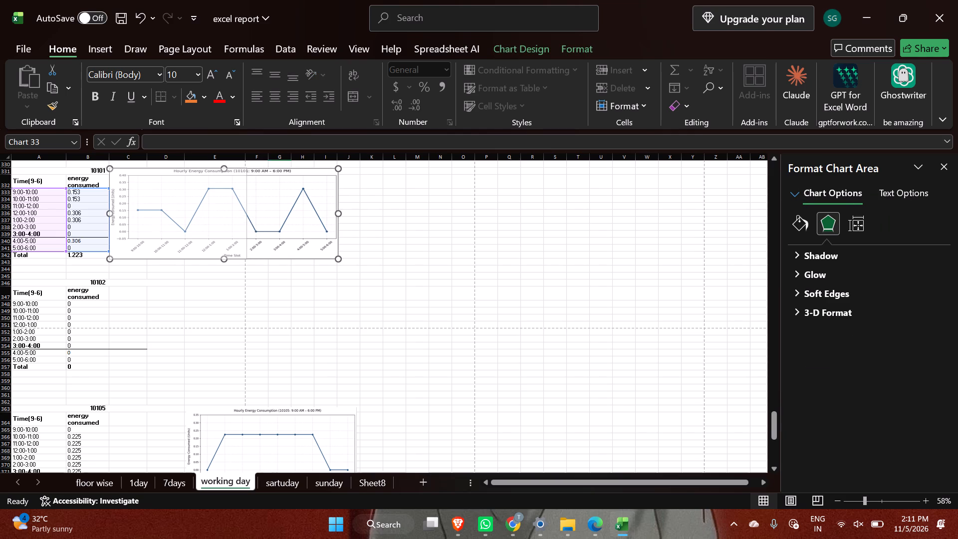
left_click_drag(246, 235, 243, 238)
Resize the 10105 hourly energy chart to start at column C and end within column E, inside the page break.
scroll(327, 275, "down", 1)
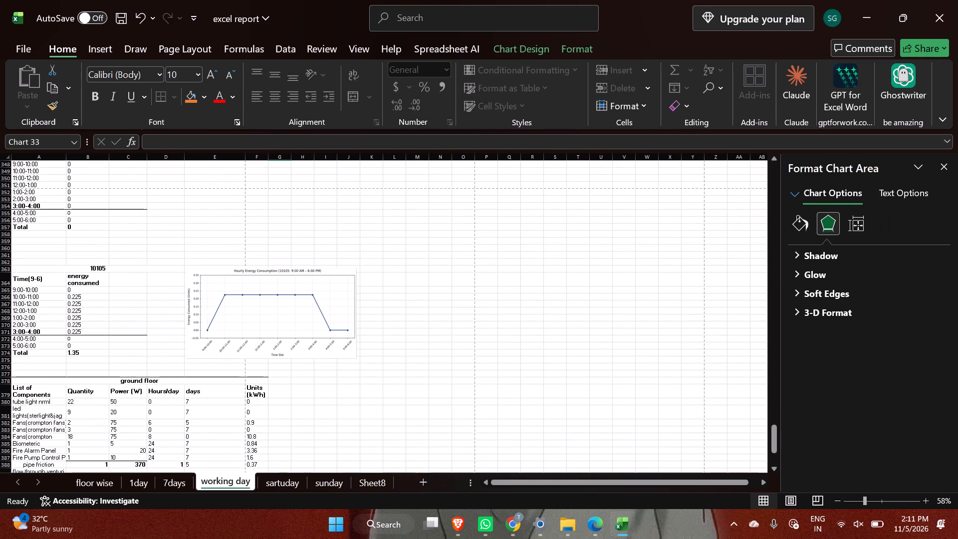
left_click_drag(270, 295, 194, 311)
left_click(194, 311)
left_click_drag(187, 312, 110, 319)
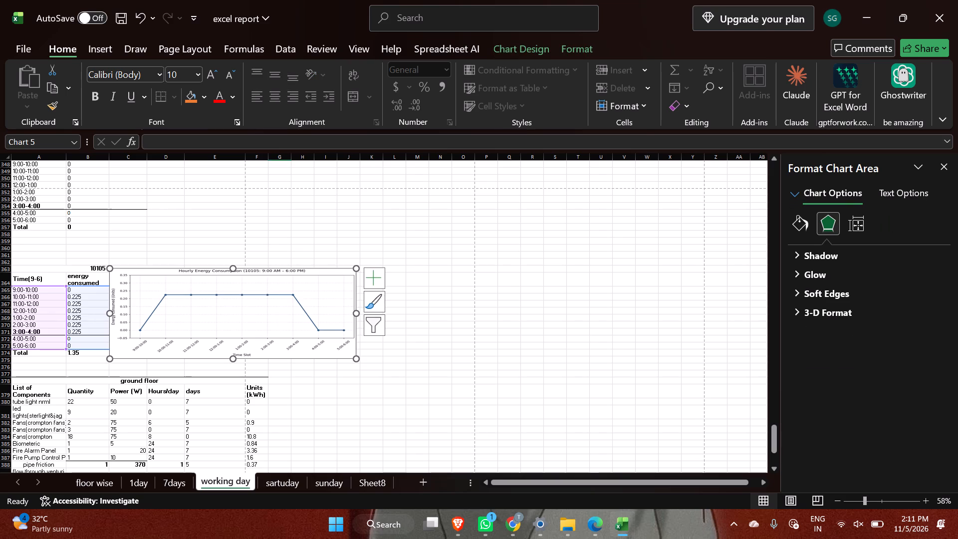
left_click_drag(358, 313, 238, 315)
Narrow columns A and B of the working day sheet to reduce the overall table and chart width.
scroll(238, 315, "down", 2)
scroll(238, 315, "up", 1)
scroll(300, 220, "up", 9)
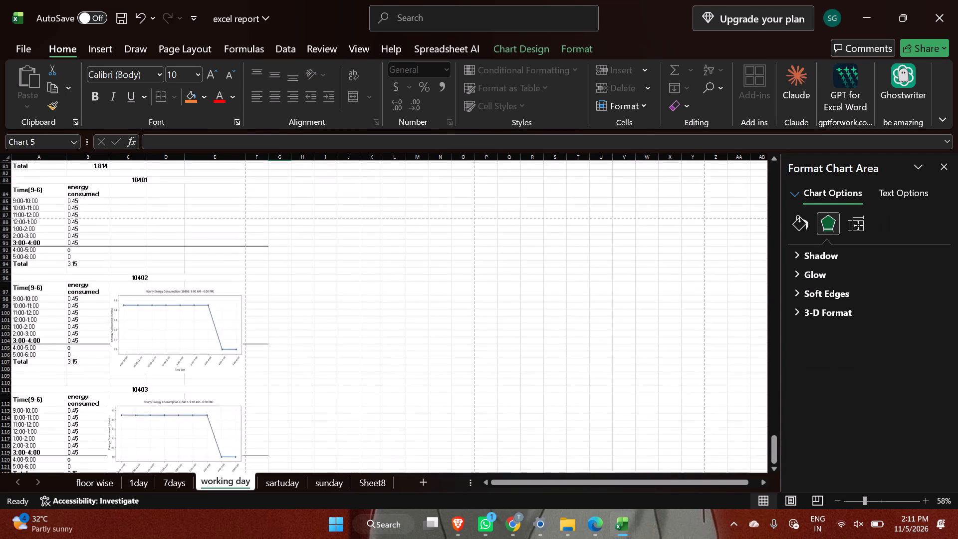
scroll(300, 220, "up", 6)
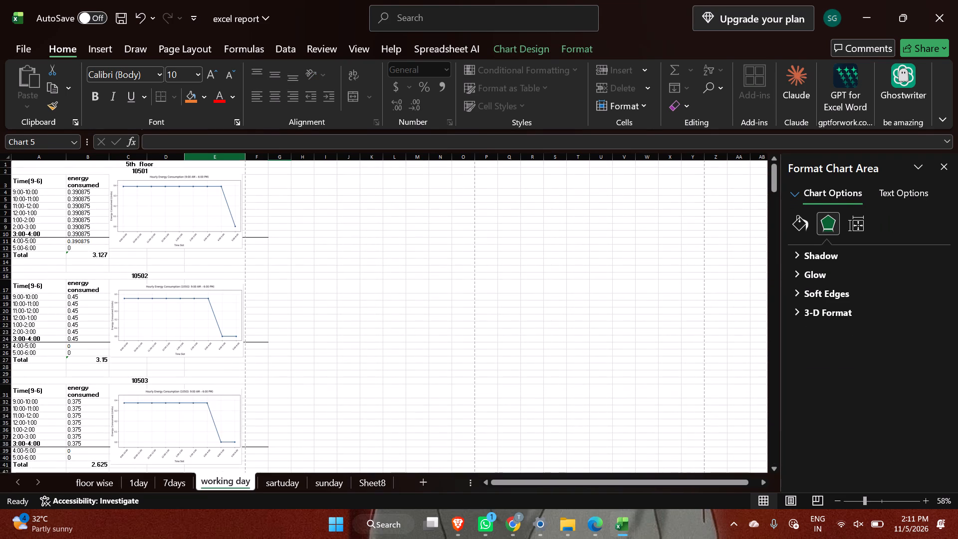
left_click(239, 160)
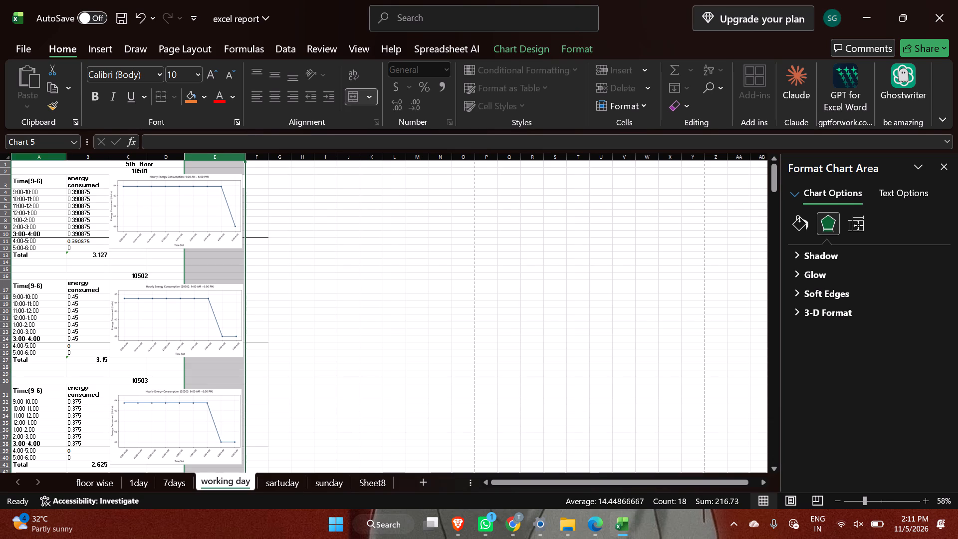
left_click_drag(66, 158, 57, 159)
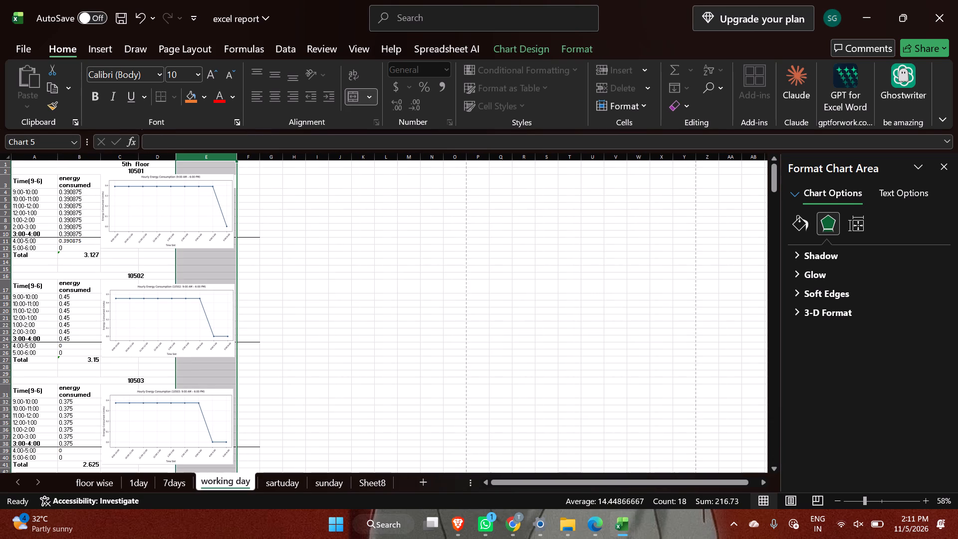
left_click_drag(99, 159, 87, 160)
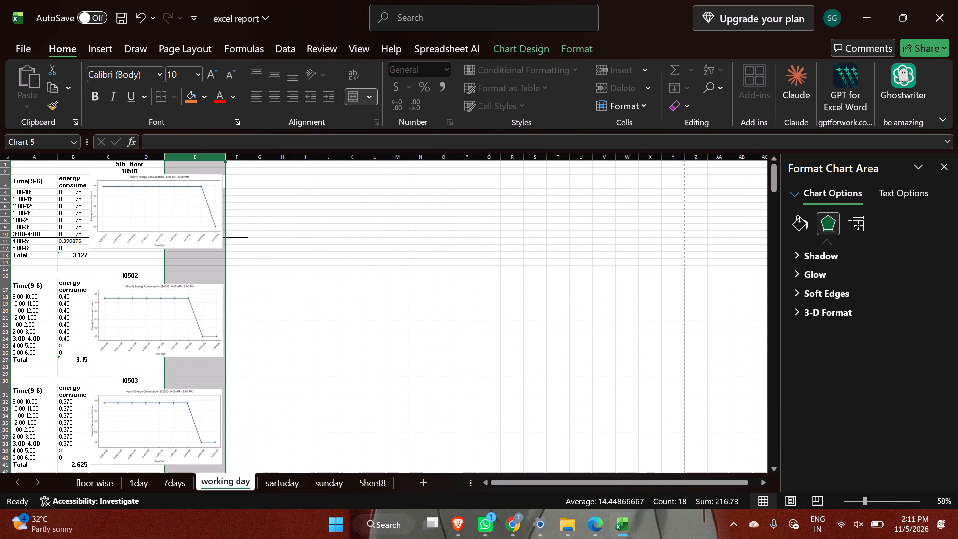
Narrow column E to bring the ground floor table's Units (kWh) column inside the page break, and check the lower tables.
scroll(307, 219, "down", 10)
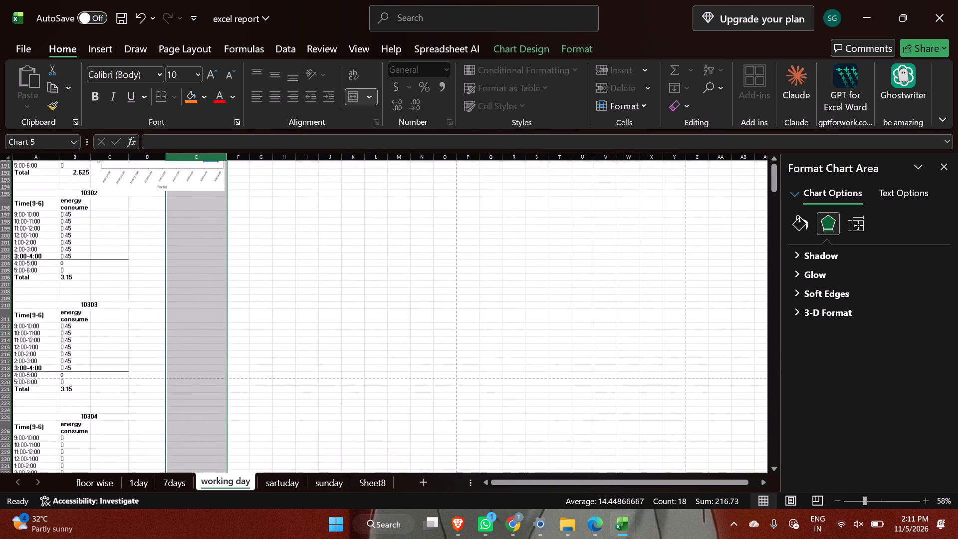
scroll(307, 219, "down", 2)
scroll(307, 219, "up", 1)
scroll(307, 219, "down", 3)
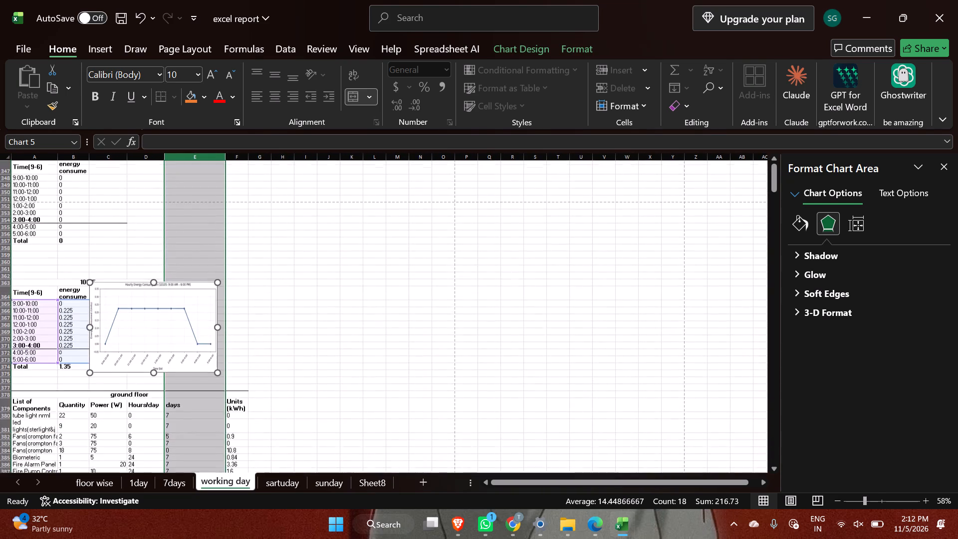
scroll(307, 219, "down", 3)
left_click(307, 219)
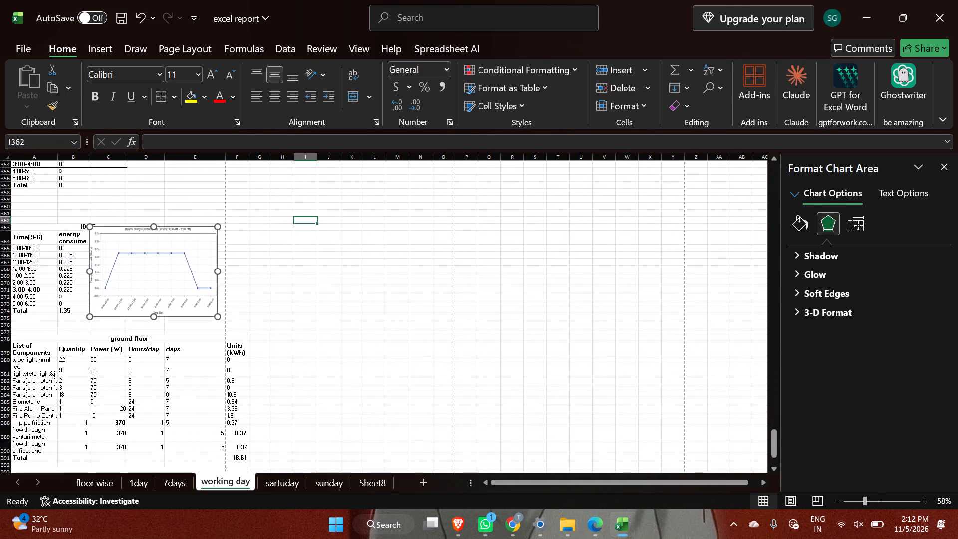
scroll(307, 219, "down", 1)
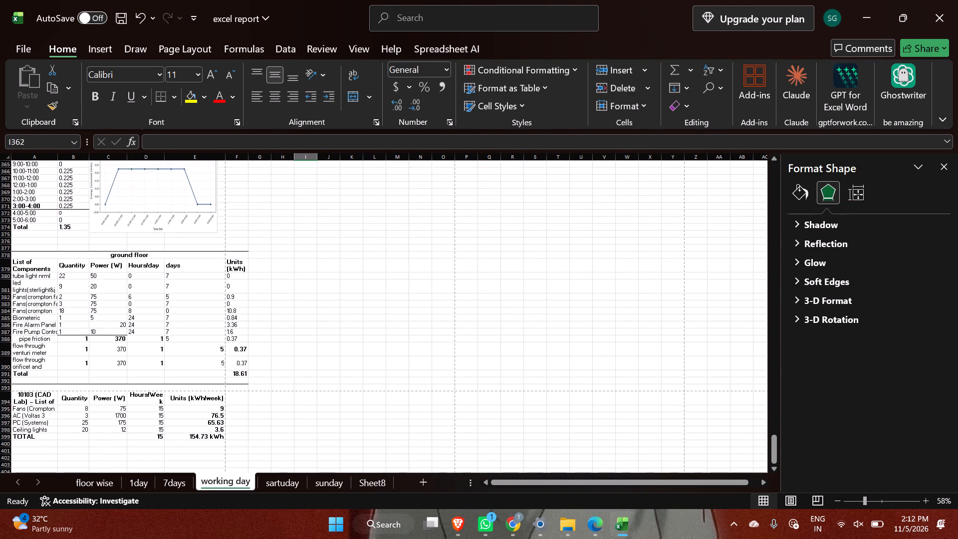
scroll(307, 219, "up", 16)
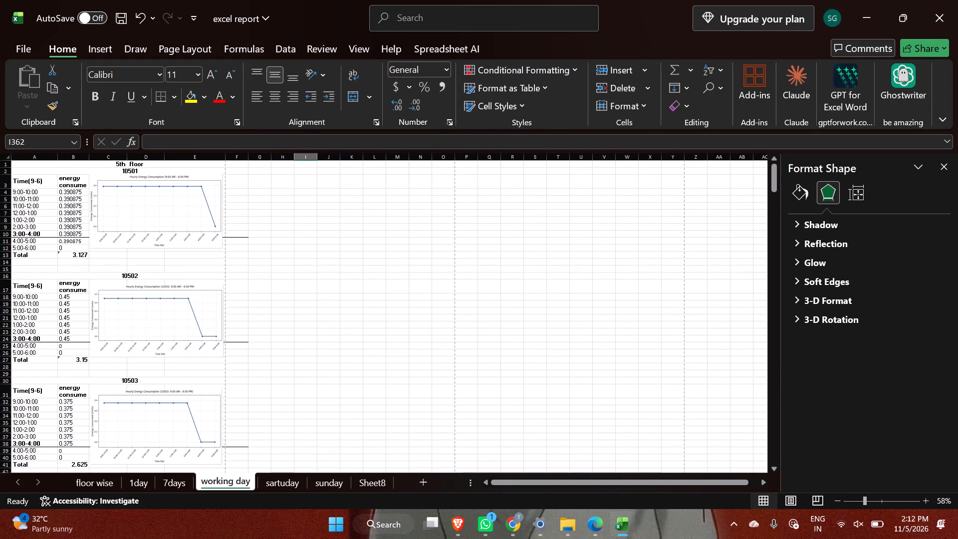
left_click_drag(225, 157, 215, 157)
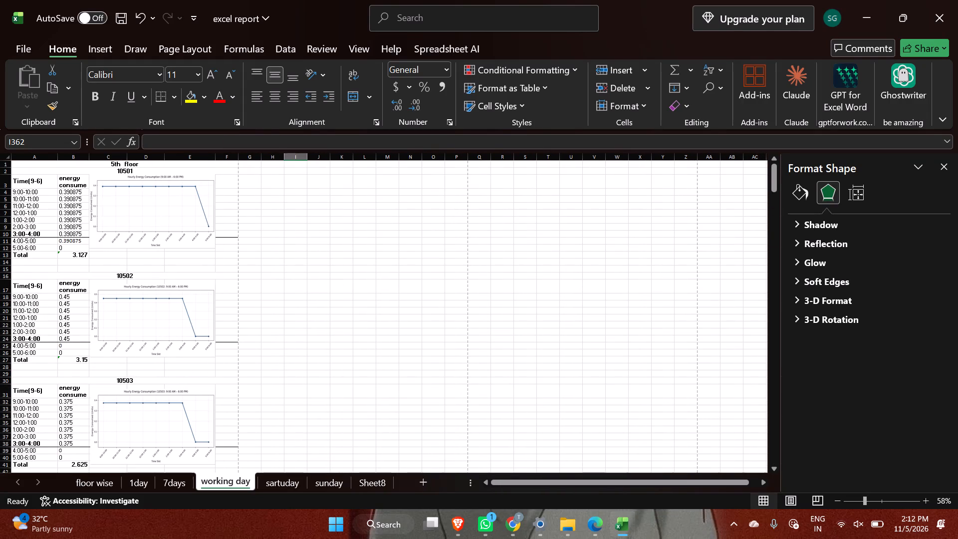
scroll(319, 237, "down", 8)
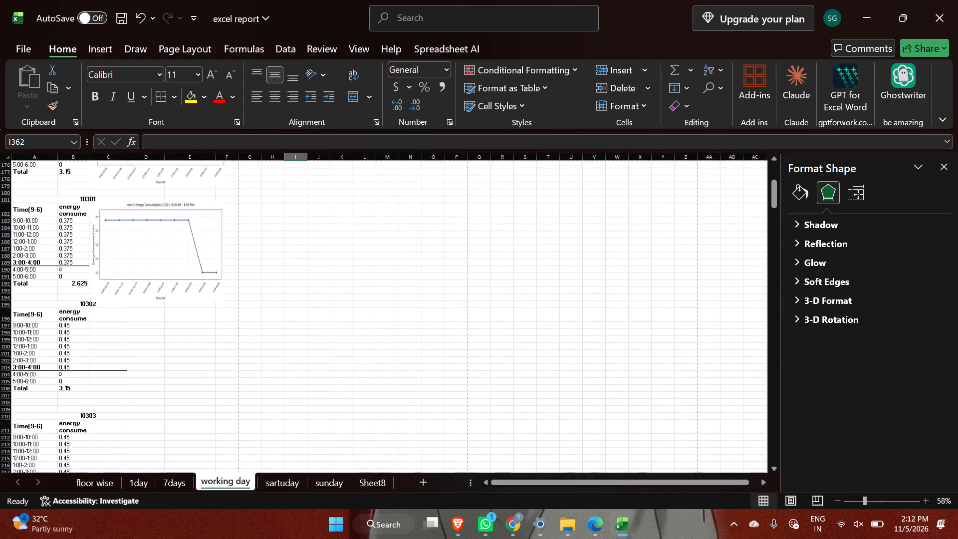
scroll(319, 237, "down", 10)
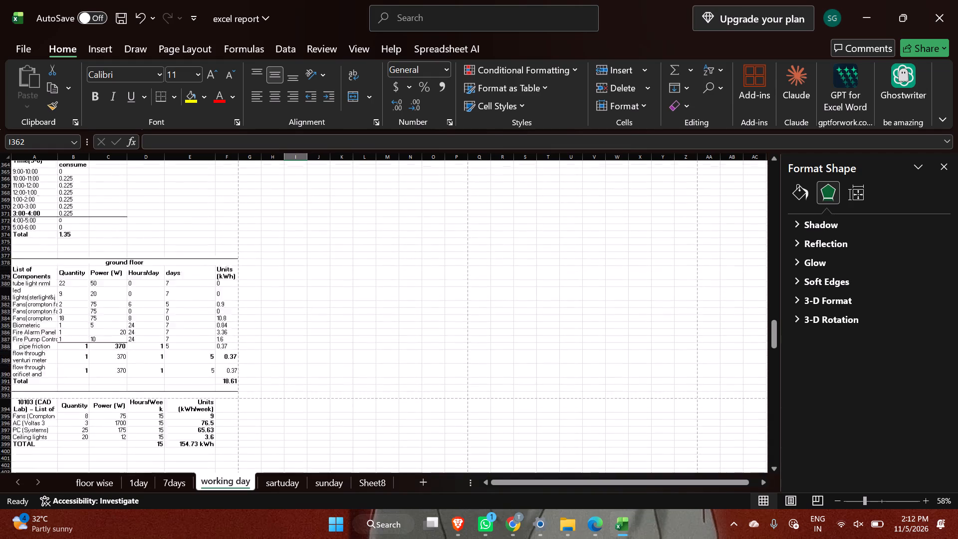
scroll(319, 237, "down", 1)
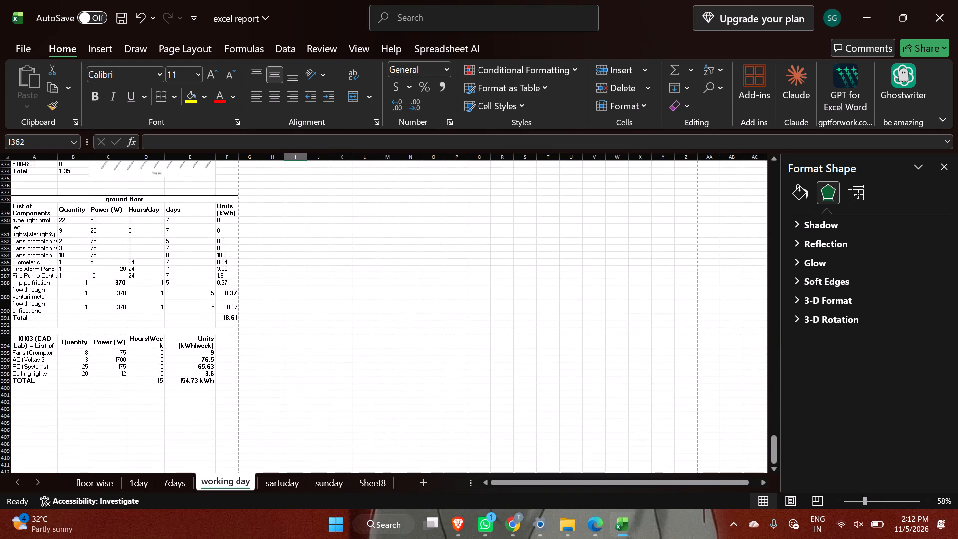
Select the whole working day sheet, review its pages in print preview, and set the paper size to A4.
scroll(319, 237, "down", 1)
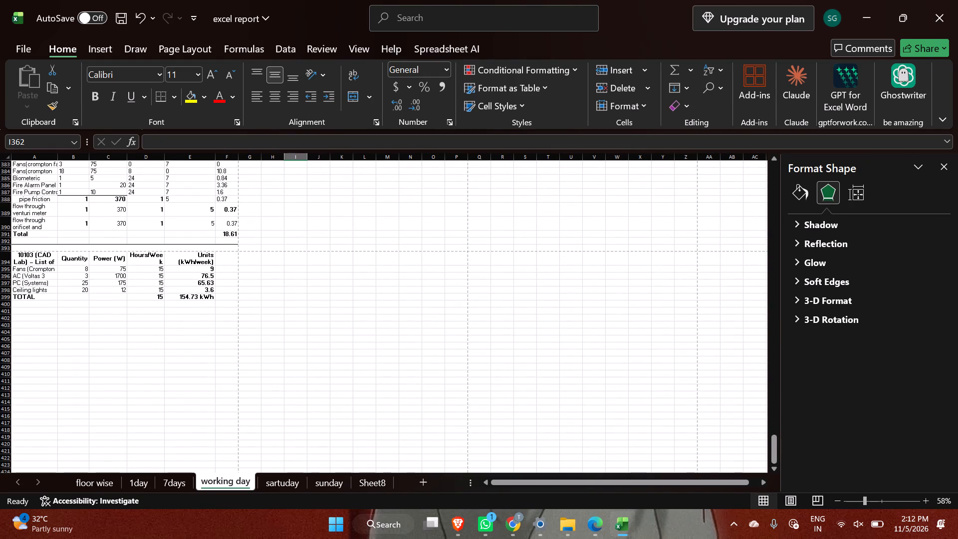
key("ctrl+a")
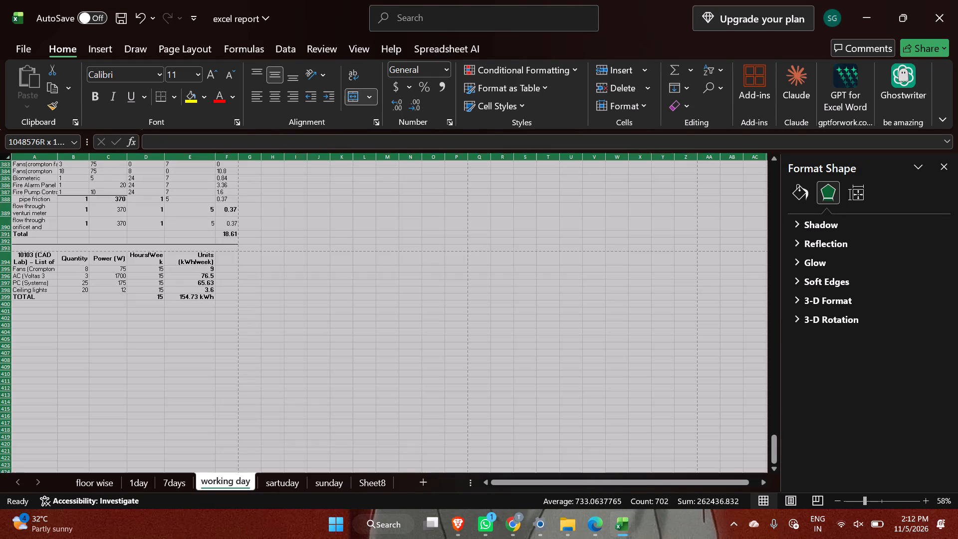
key("ctrl+p")
scroll(491, 302, "down", 2)
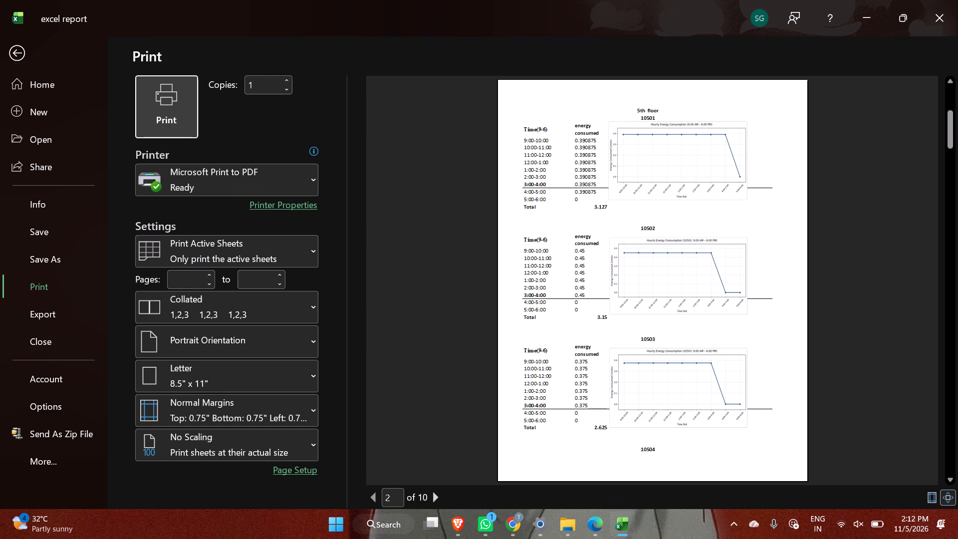
scroll(491, 302, "down", 16)
scroll(491, 302, "up", 1)
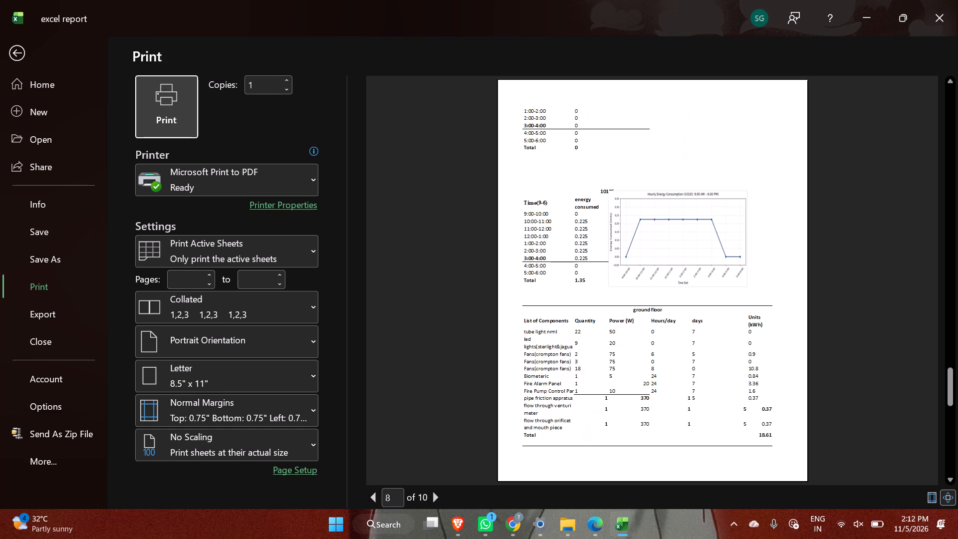
scroll(491, 302, "up", 1)
scroll(491, 302, "down", 3)
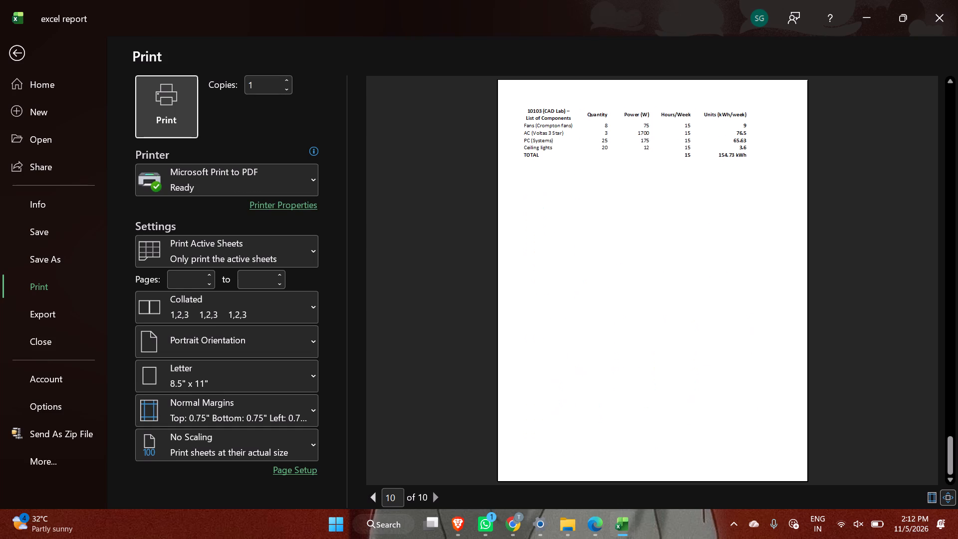
left_click(284, 379)
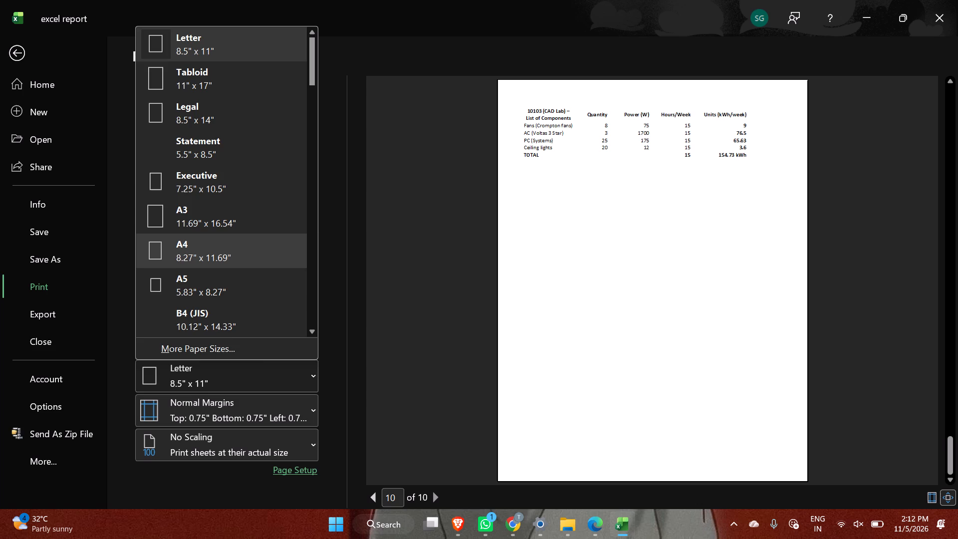
left_click(216, 245)
Switch to Chrome to view the search page on converting an Excel sheet to PDF.
left_click(499, 514)
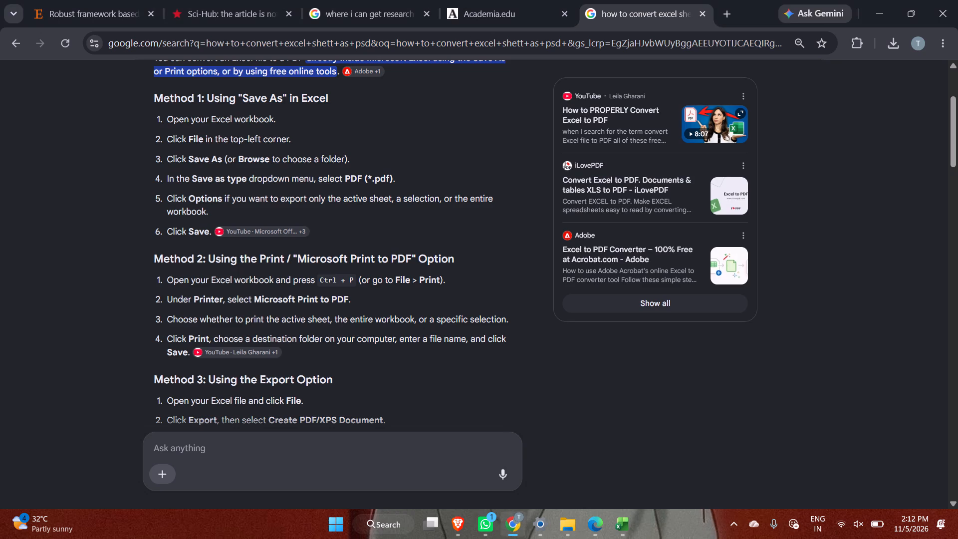
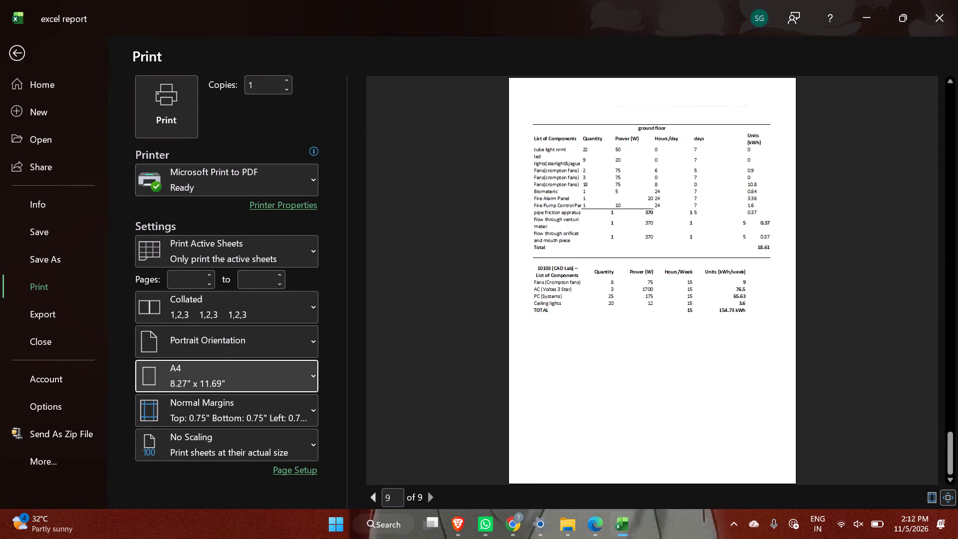
Select the whole working day sheet and print it with Microsoft Print to PDF, saving the file as working day.
left_click(18, 46)
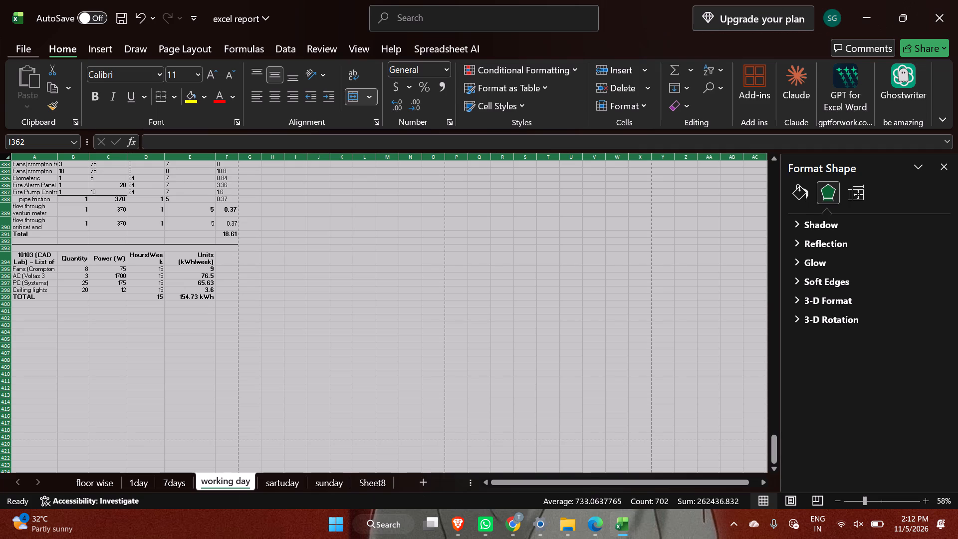
key("ctrl+a")
key("ctrl+p")
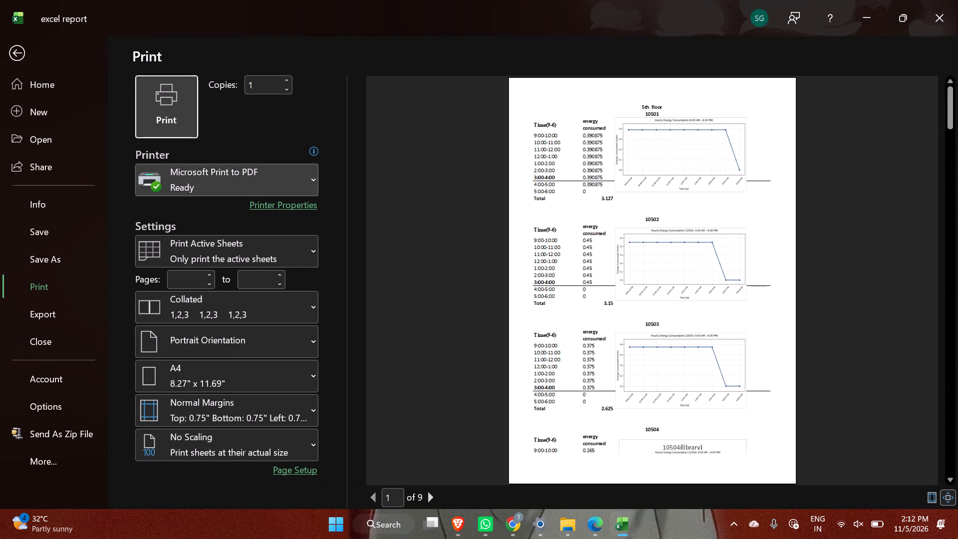
left_click(156, 109)
type("worki")
key("BackSpace")
key("BackSpace")
key("BackSpace")
key("BackSpace")
type("working day")
key("Return")
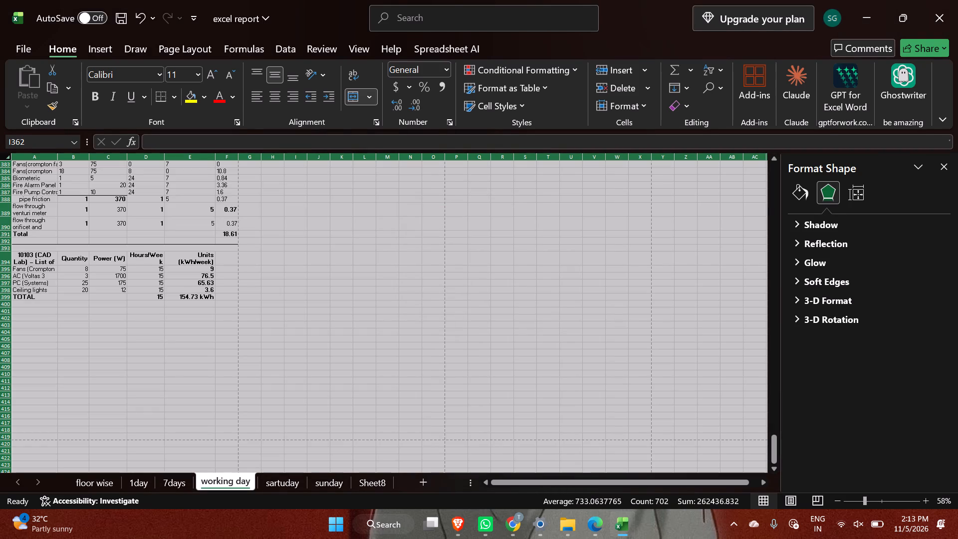
Switch to File Explorer and copy the working day PDF from the recent files.
left_click(563, 520)
left_click(530, 467)
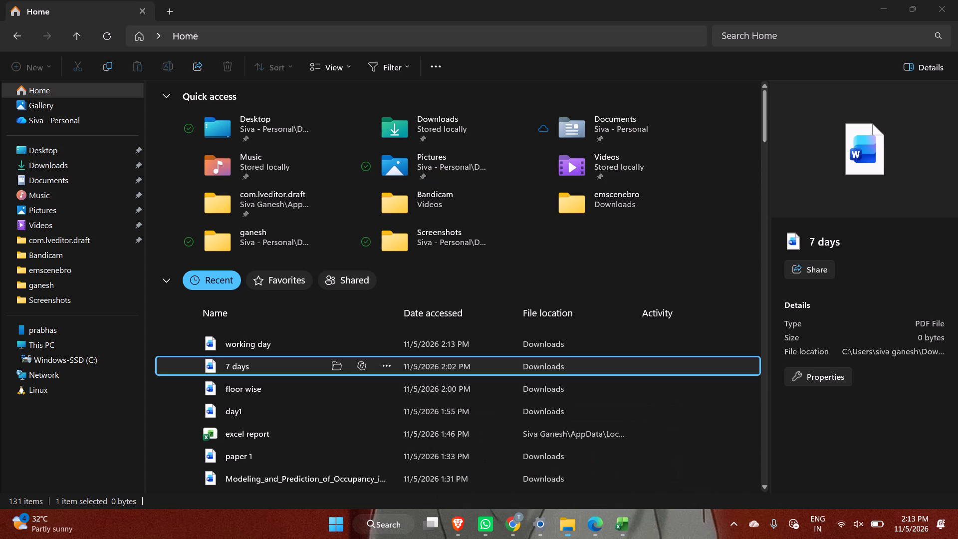
left_click(292, 340)
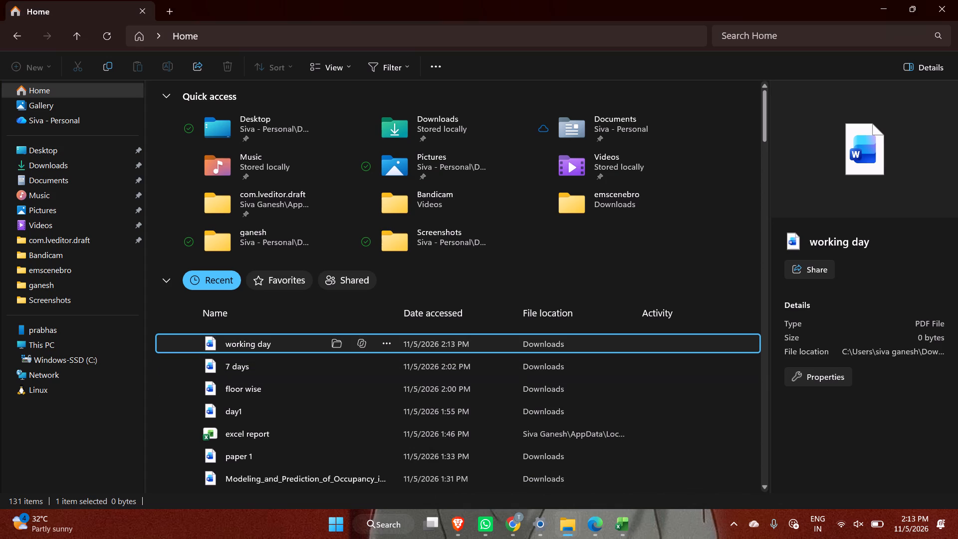
left_click(110, 69)
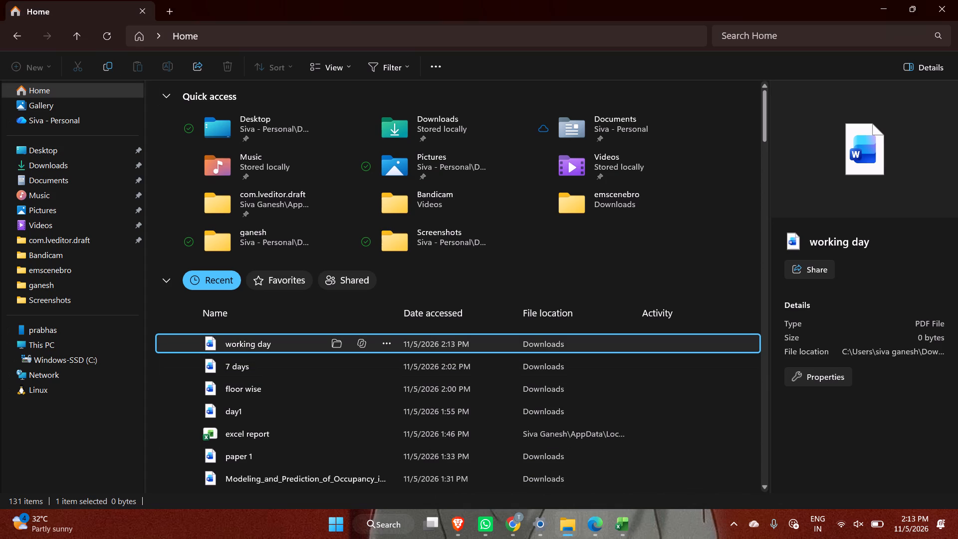
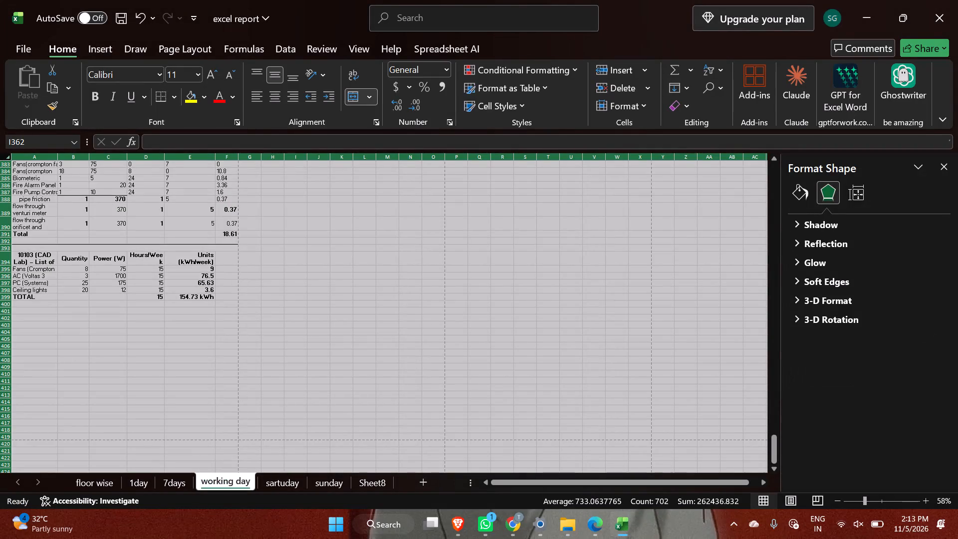
Open the sartuday sheet at its first table, the 5th floor one.
left_click(266, 482)
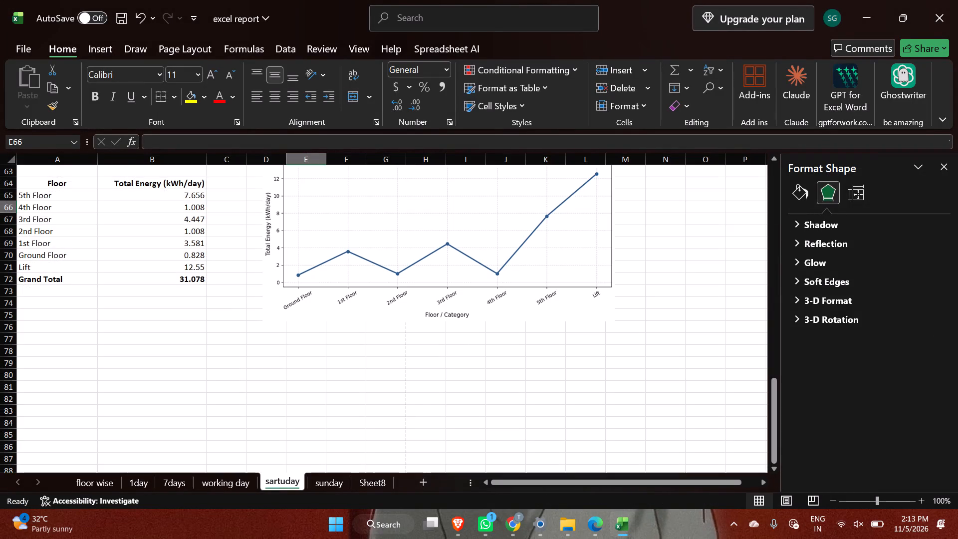
scroll(342, 420, "up", 3)
scroll(342, 420, "down", 2)
scroll(342, 420, "up", 1)
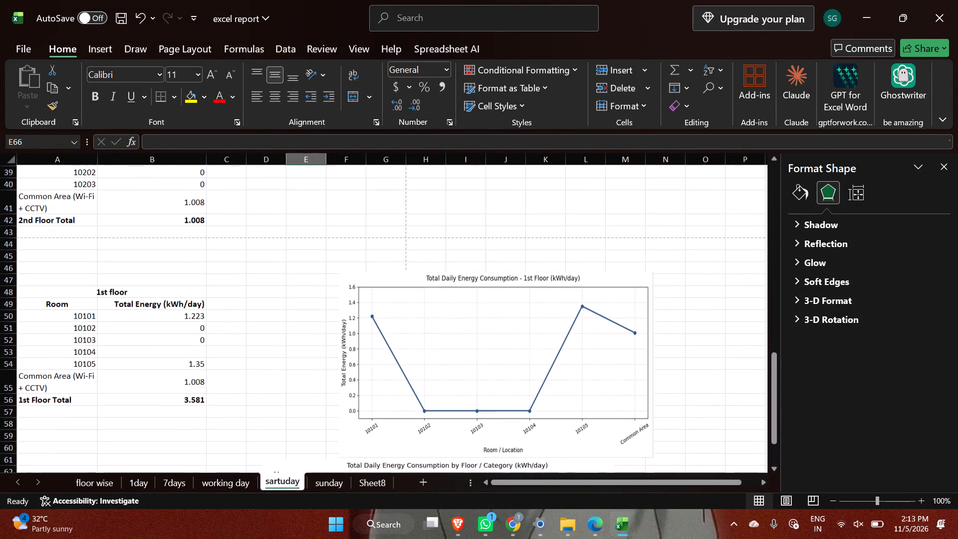
scroll(342, 420, "up", 7)
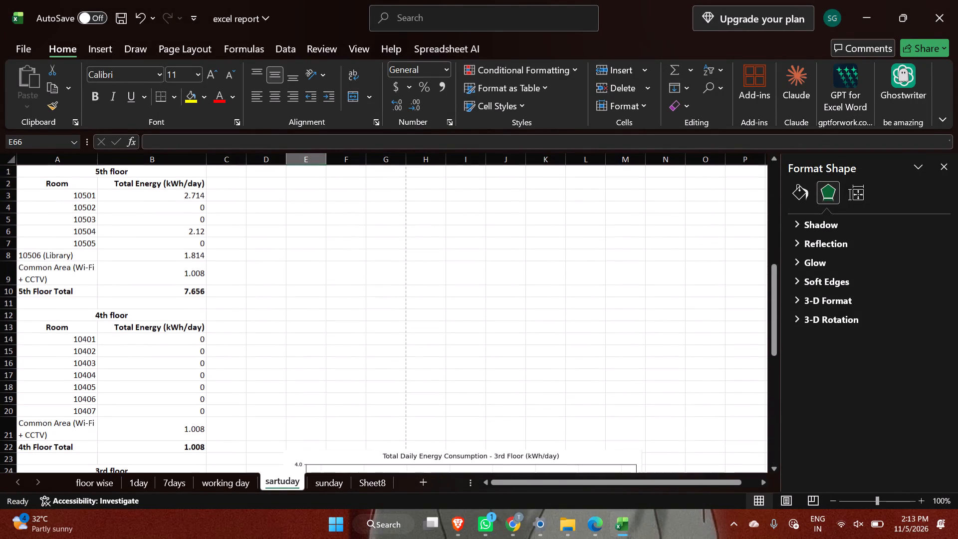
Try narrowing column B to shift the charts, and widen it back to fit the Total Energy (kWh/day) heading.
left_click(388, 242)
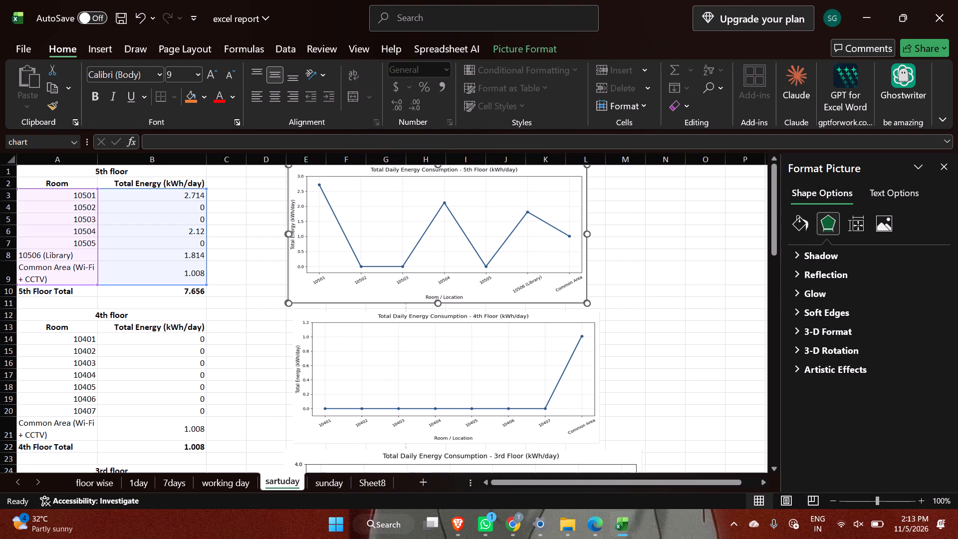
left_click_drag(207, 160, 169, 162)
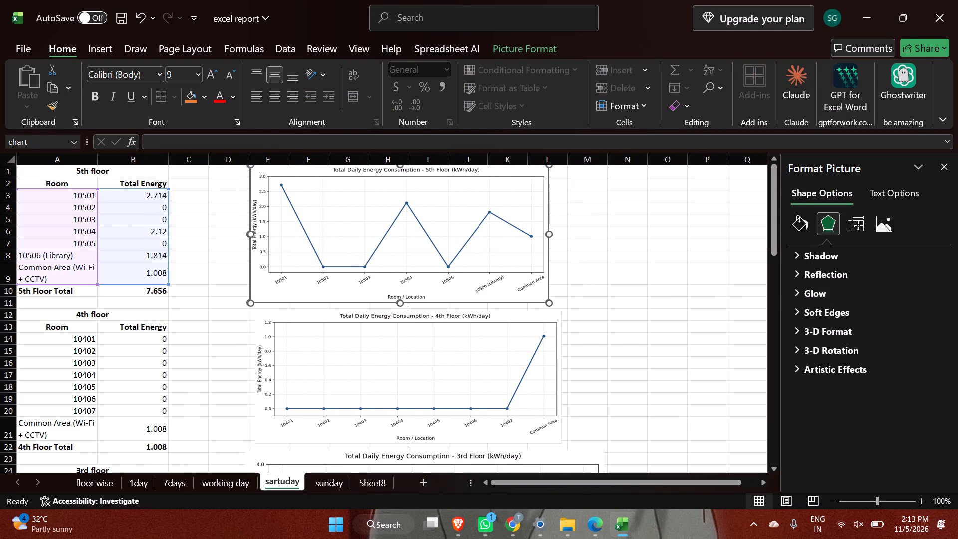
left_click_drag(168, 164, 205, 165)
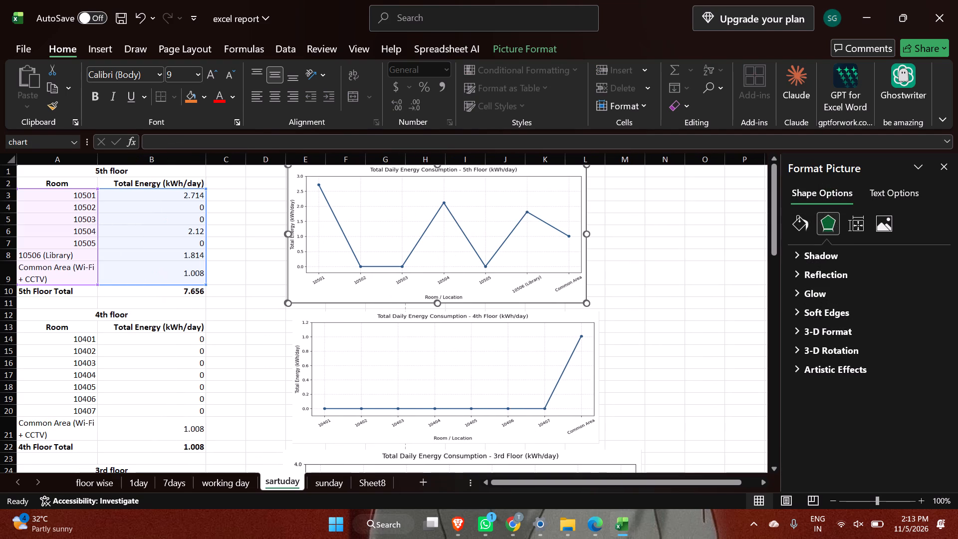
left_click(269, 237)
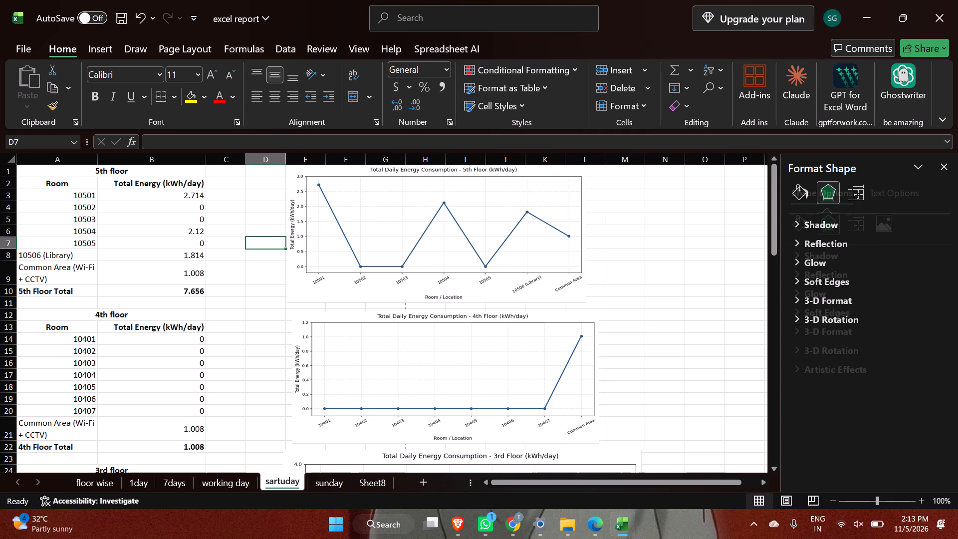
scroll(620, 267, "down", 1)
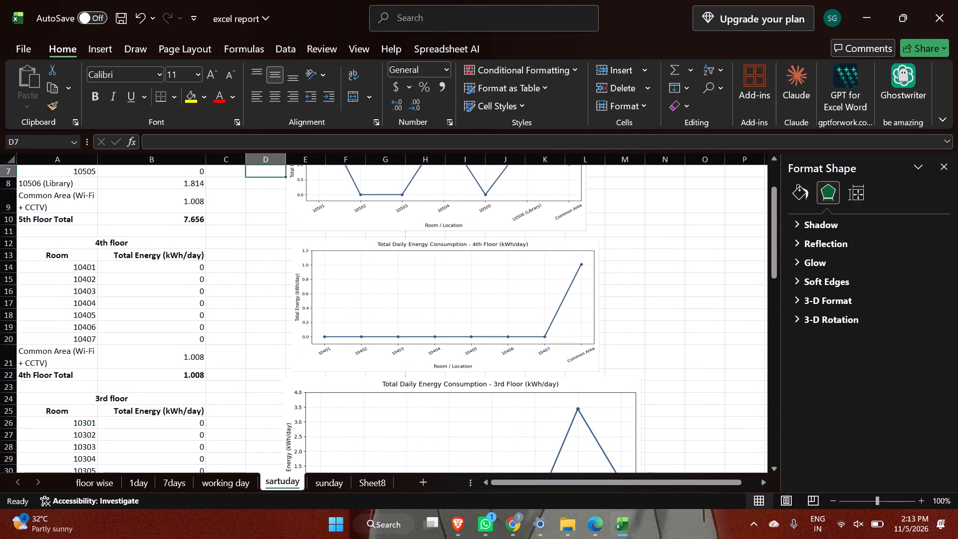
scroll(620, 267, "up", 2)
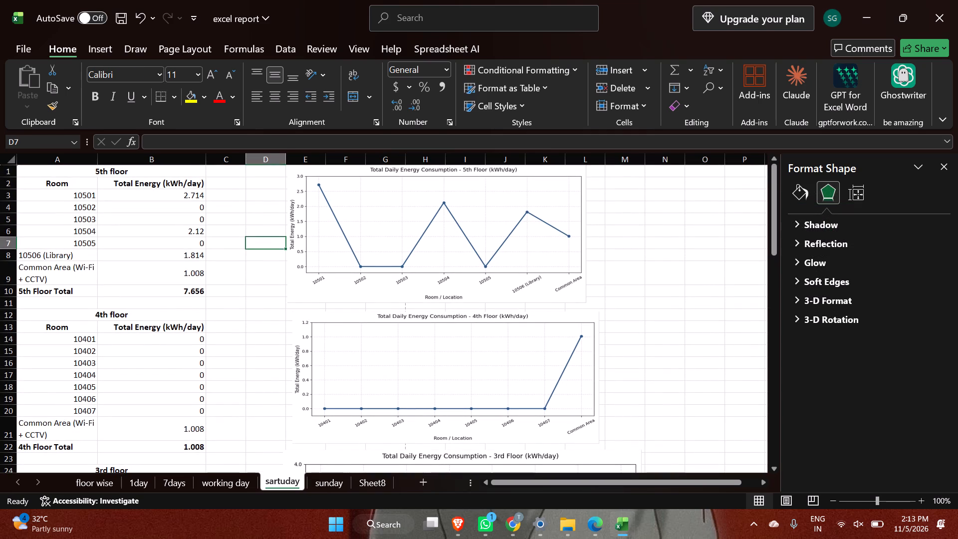
Copy the 5th Floor energy chart to cell A74, below the Grand Total row, and delete the original beside its table.
left_click(442, 250)
key("ctrl+c")
scroll(442, 250, "down", 1)
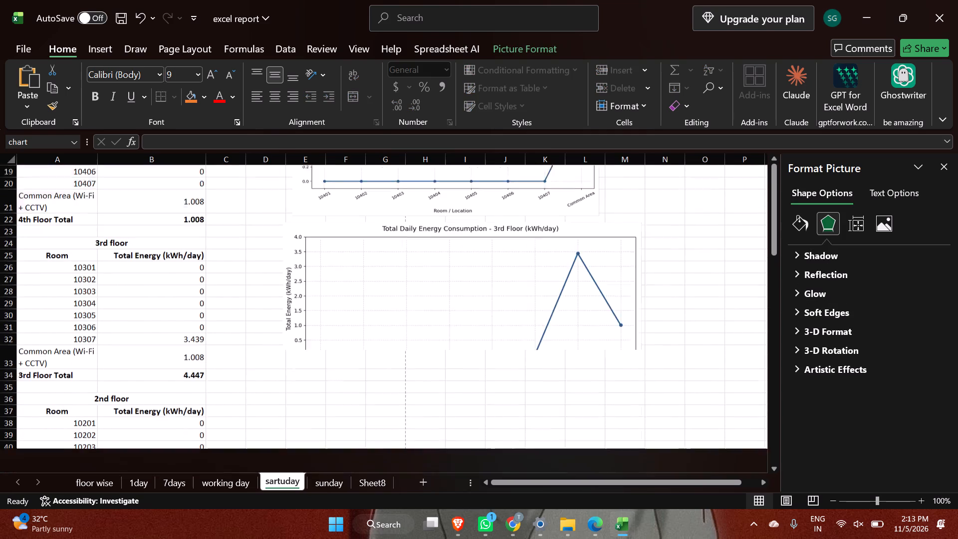
scroll(442, 250, "down", 5)
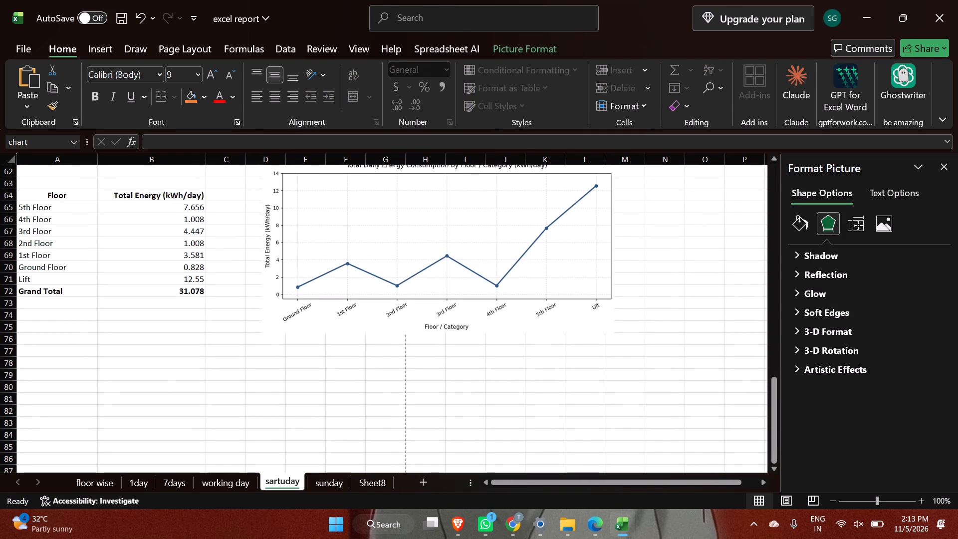
left_click(44, 315)
key("ctrl+v")
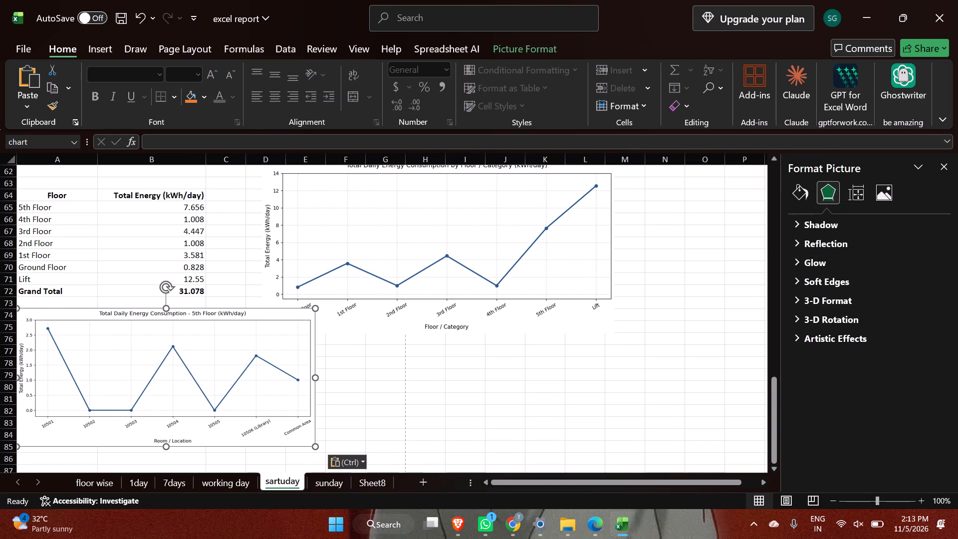
scroll(370, 346, "up", 7)
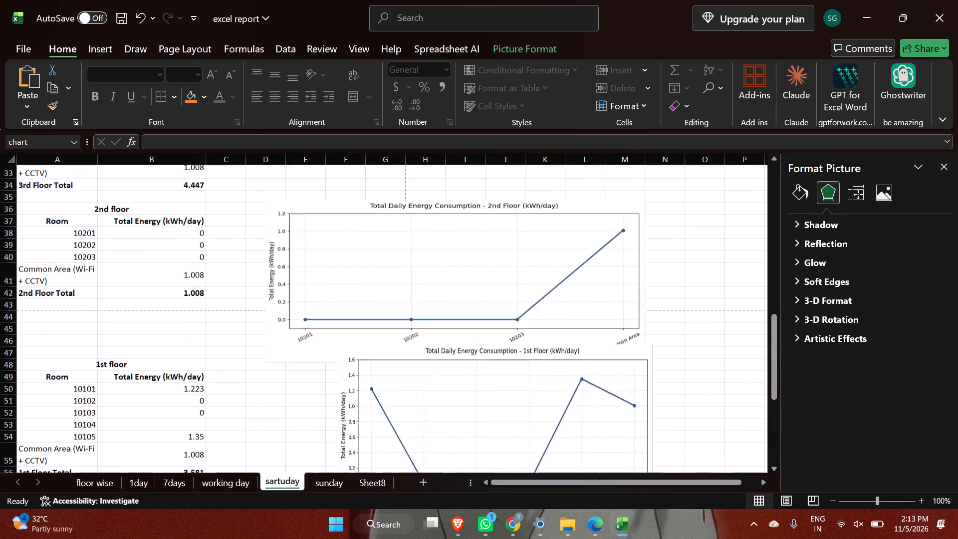
scroll(370, 346, "up", 3)
left_click(408, 222)
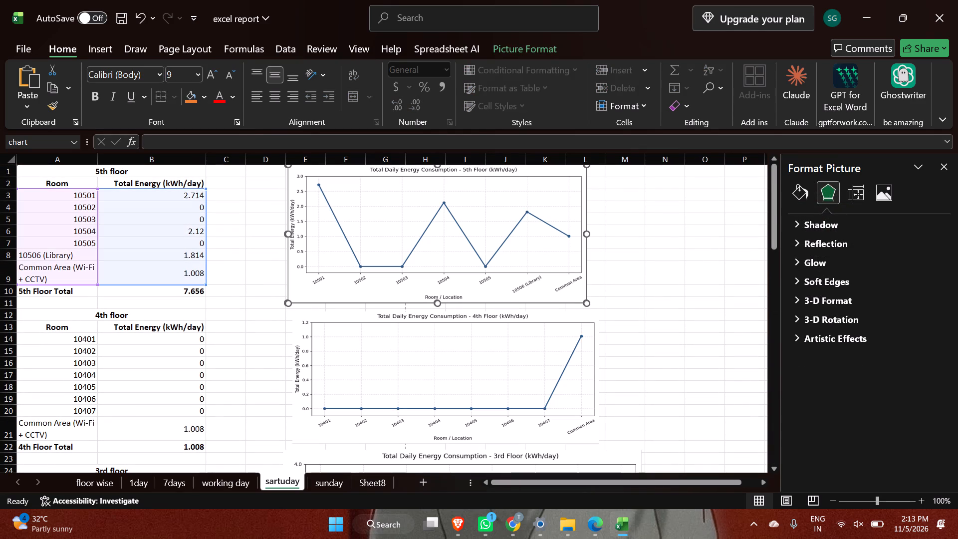
key("Delete")
key("Delete")
Copy the 4th Floor energy chart to cell A86, below the 5th Floor chart, and delete the original beside its table.
left_click(422, 341)
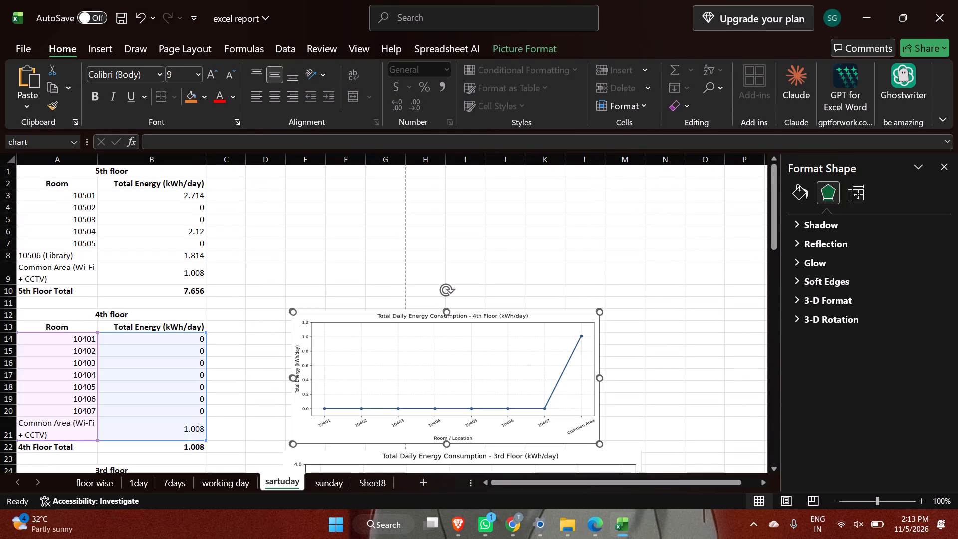
key("ctrl+c")
scroll(422, 341, "down", 5)
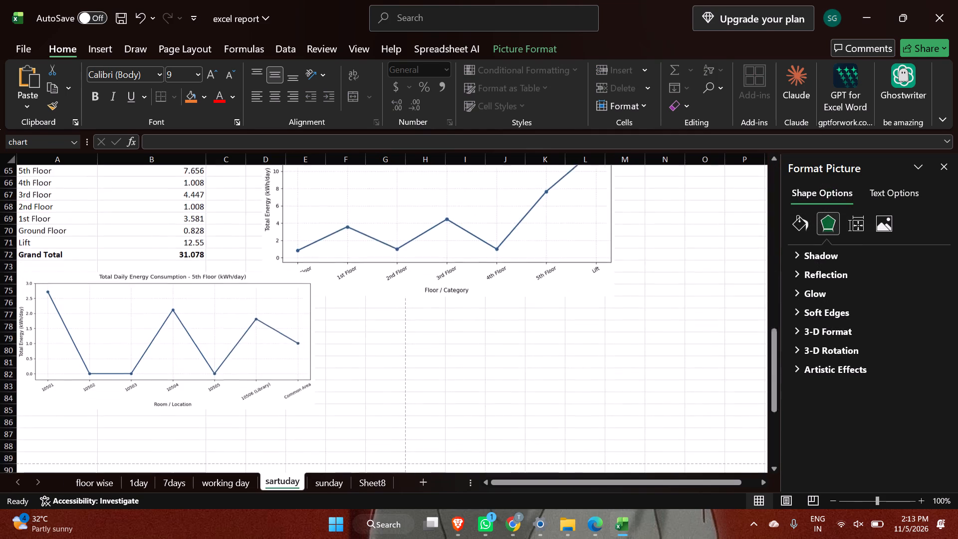
scroll(422, 341, "down", 2)
left_click(73, 330)
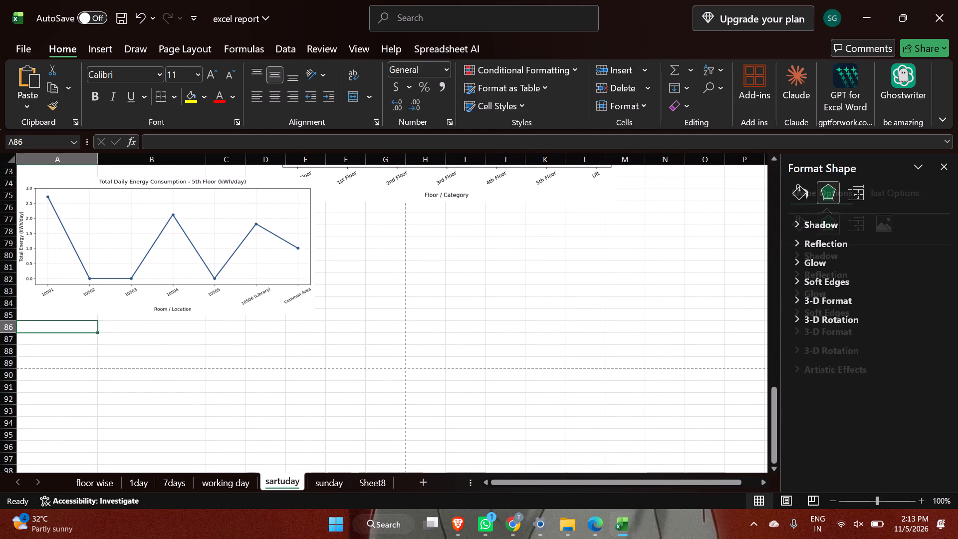
key("ctrl+v")
scroll(373, 249, "up", 12)
scroll(373, 249, "down", 1)
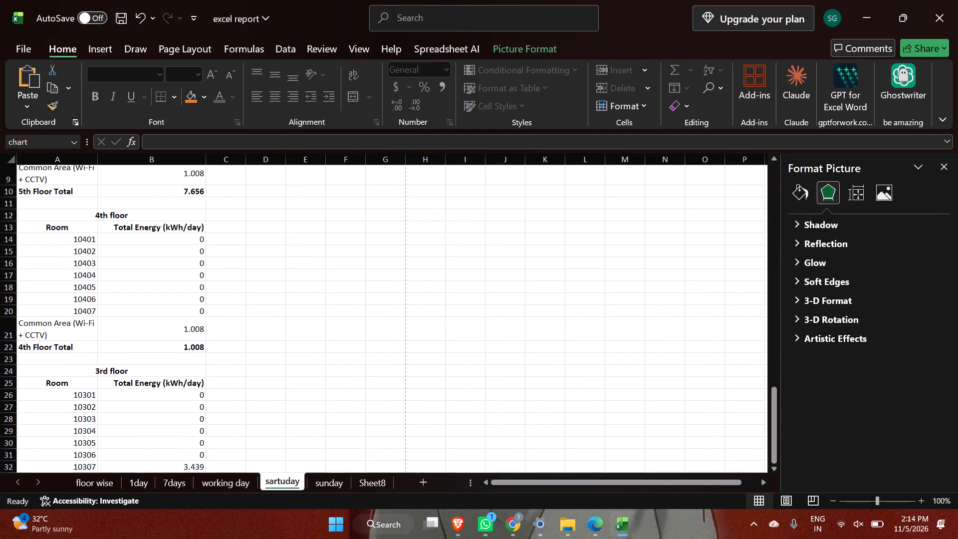
scroll(373, 249, "down", 1)
left_click(369, 287)
key("Delete")
key("Delete")
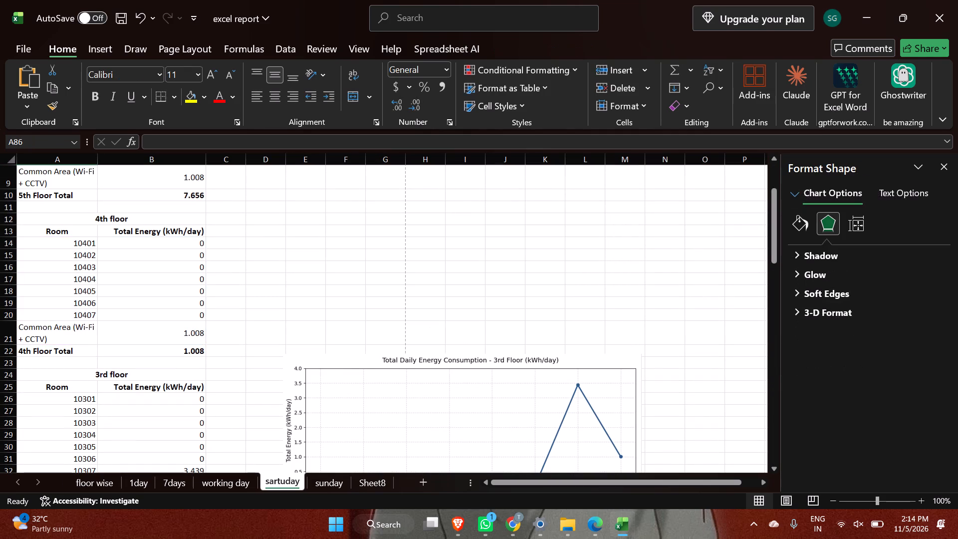
Copy the 3rd Floor energy chart to cell A99, below the 4th Floor chart, and delete the original beside its table.
left_click(367, 401)
key("ctrl+c")
scroll(367, 401, "down", 8, "ctrl")
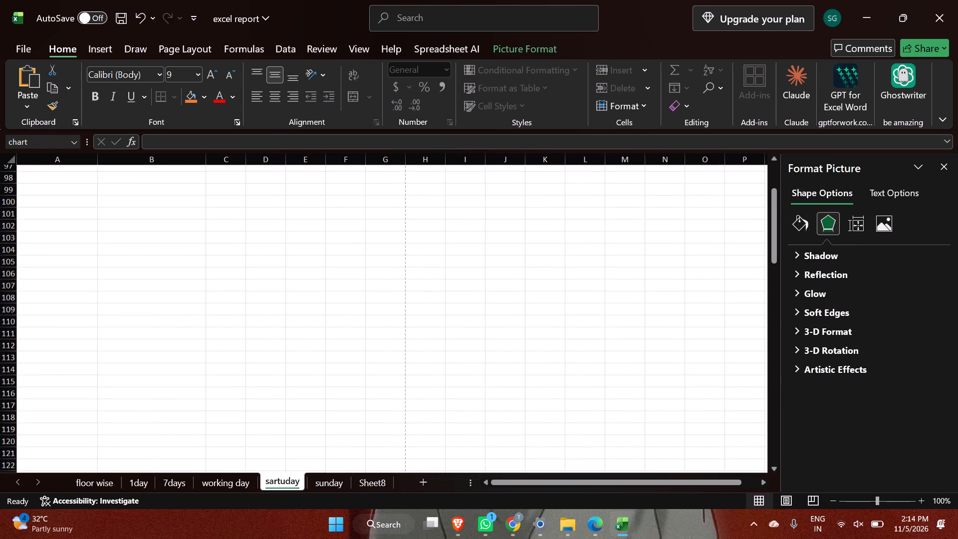
scroll(367, 401, "up", 1)
left_click(67, 309)
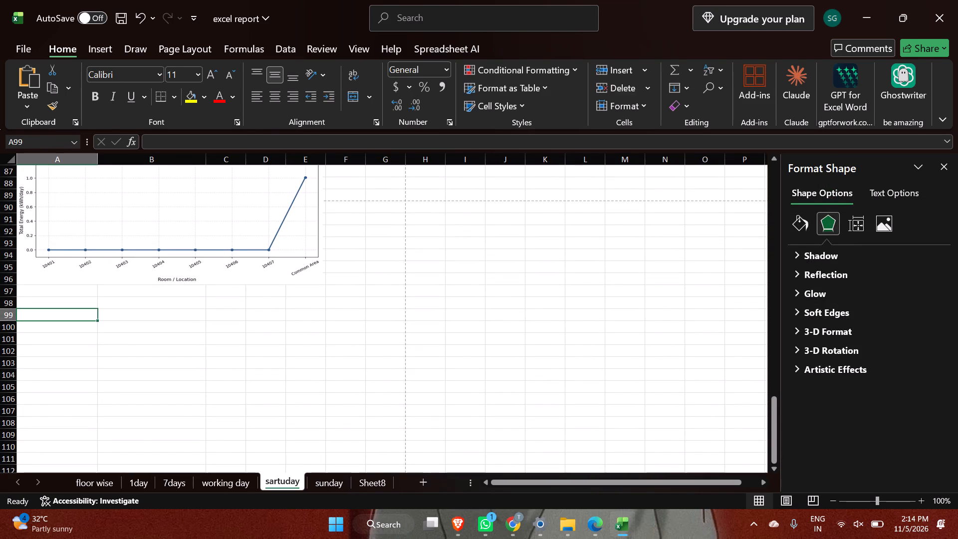
key("ctrl+v")
scroll(370, 226, "up", 9)
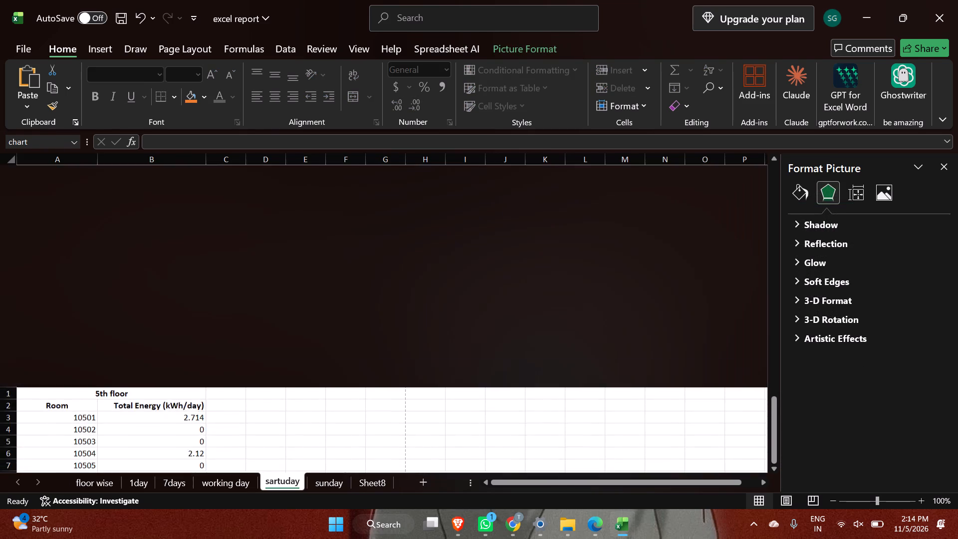
scroll(370, 226, "up", 1)
scroll(370, 226, "down", 3)
left_click(389, 258)
key("Delete")
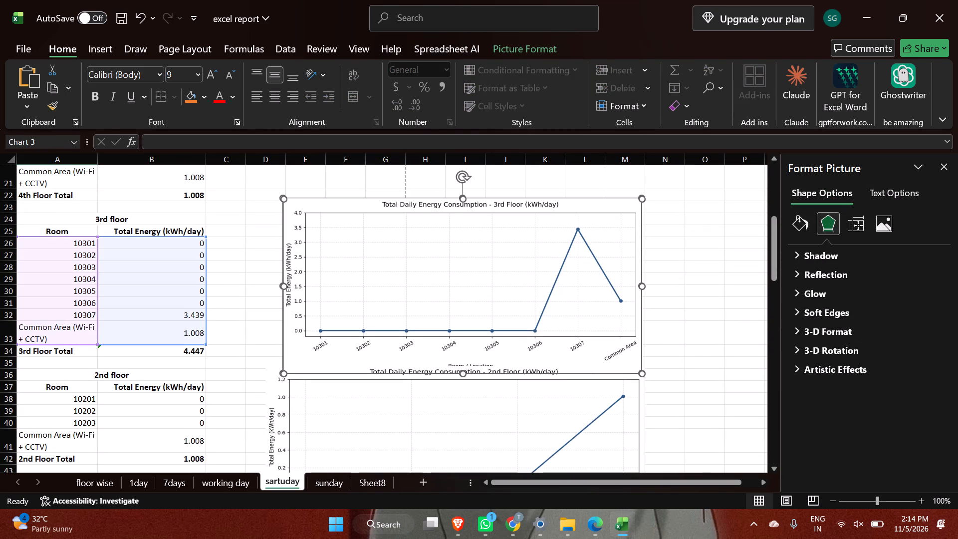
key("Delete")
Copy the 2nd Floor energy chart to cell A115, below the 3rd Floor chart, and delete the original beside its table.
left_click(384, 397)
key("ctrl+c")
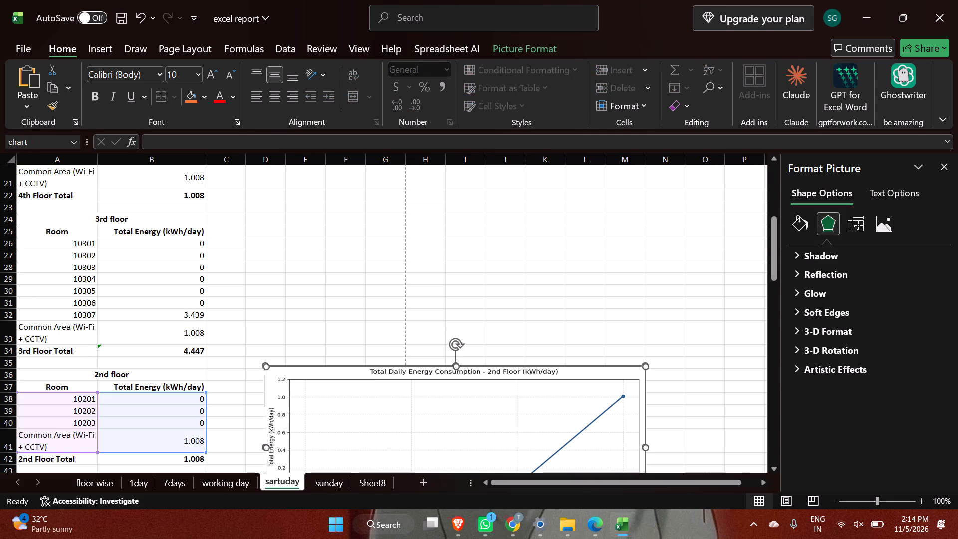
scroll(384, 397, "down", 10)
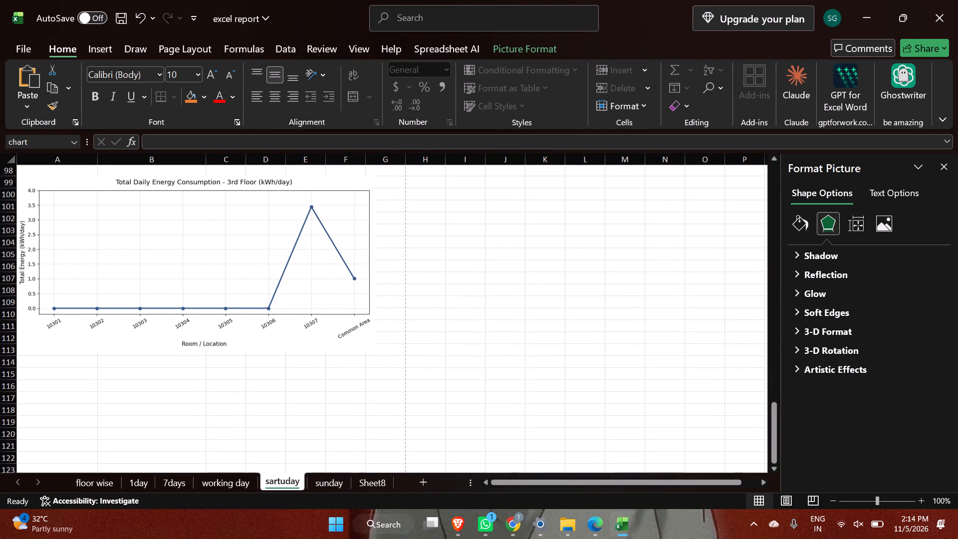
left_click(78, 380)
key("ctrl+v")
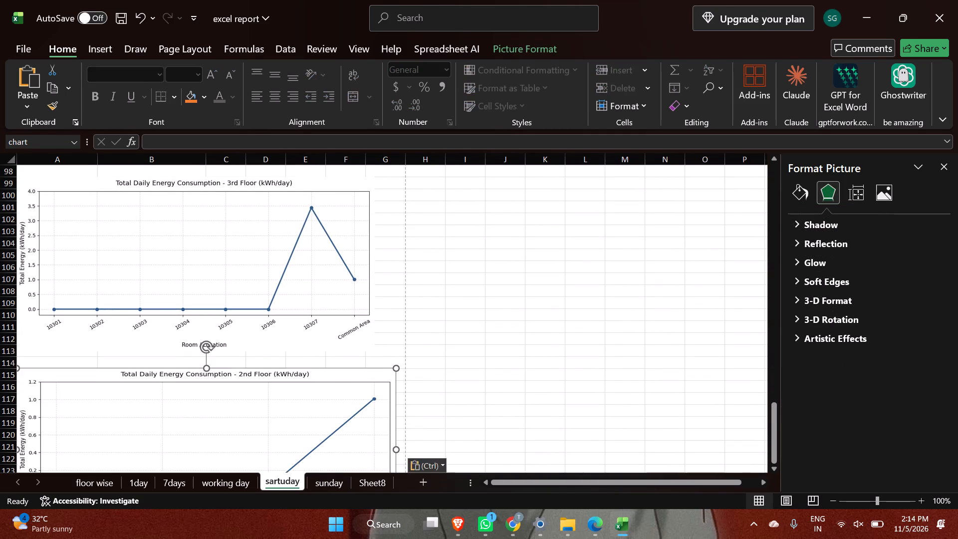
scroll(78, 380, "right", 1)
scroll(78, 380, "left", 1)
scroll(353, 333, "up", 6)
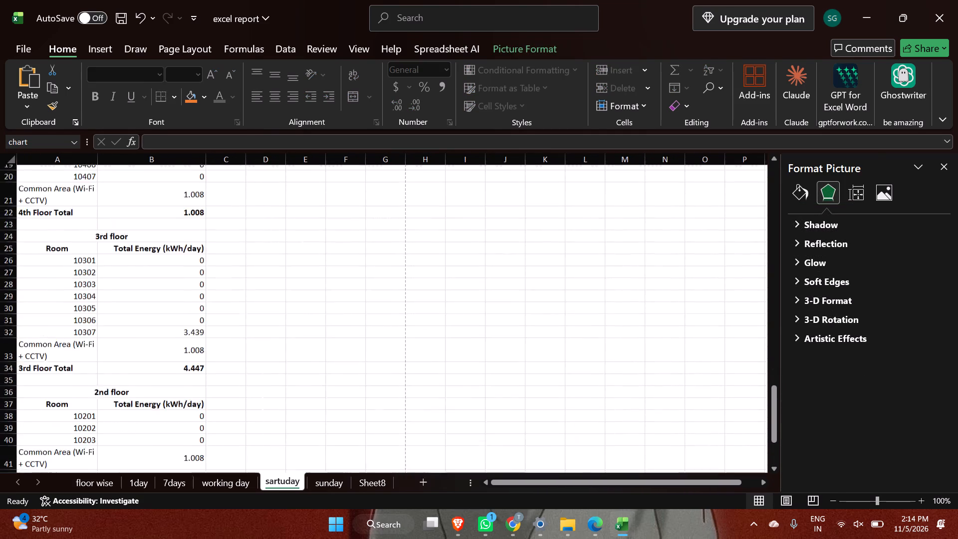
scroll(353, 333, "up", 2)
scroll(353, 333, "down", 5)
left_click(407, 306)
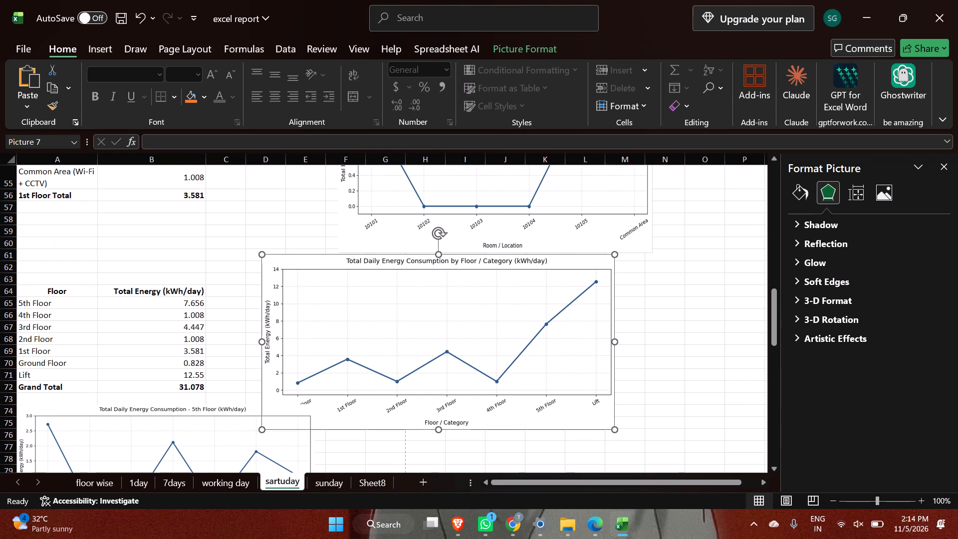
scroll(407, 306, "up", 4)
scroll(407, 306, "down", 1)
left_click(407, 306)
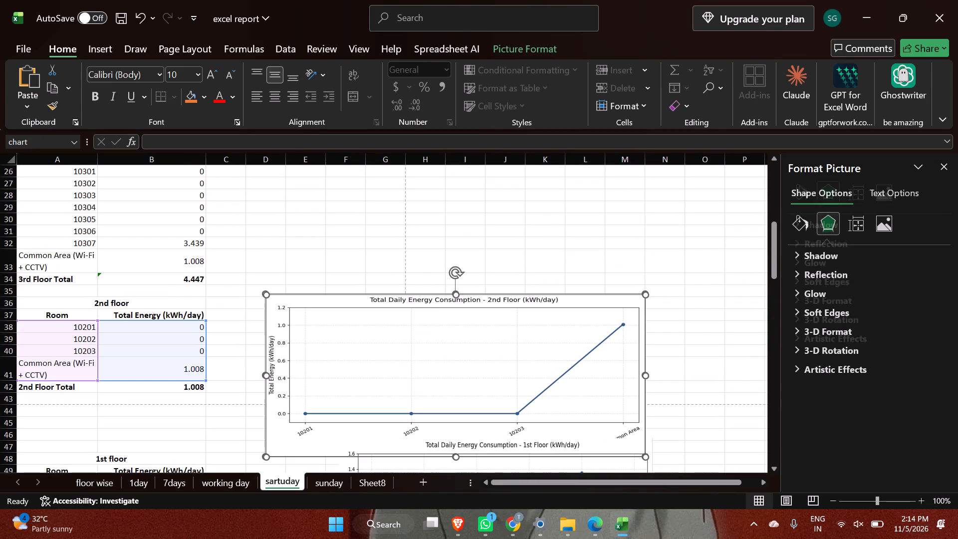
key("Delete")
key("Delete")
Copy the 1st Floor energy chart below the 2nd Floor chart, shift it into column A, and delete the original beside its table.
scroll(407, 306, "down", 1)
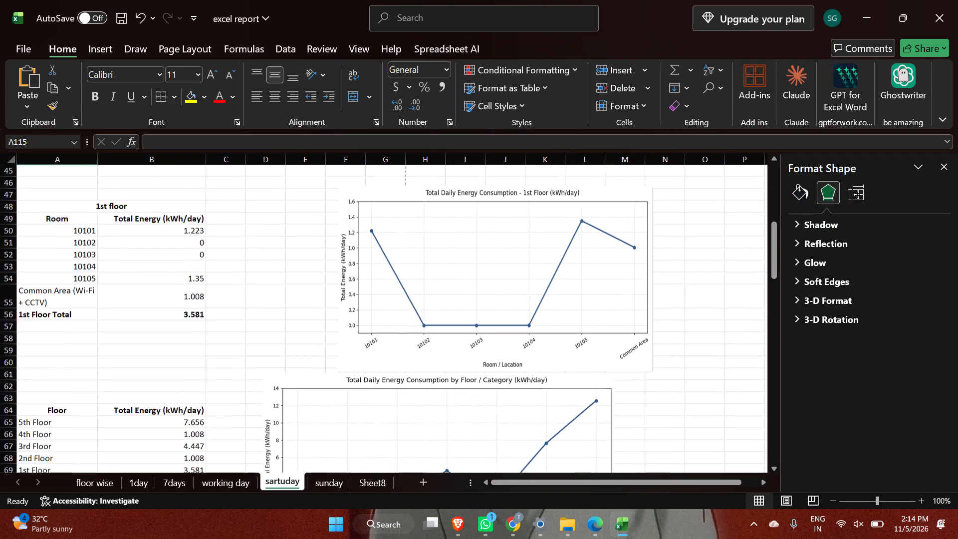
scroll(407, 306, "down", 1)
left_click(407, 306)
key("ctrl+c")
scroll(407, 306, "down", 5)
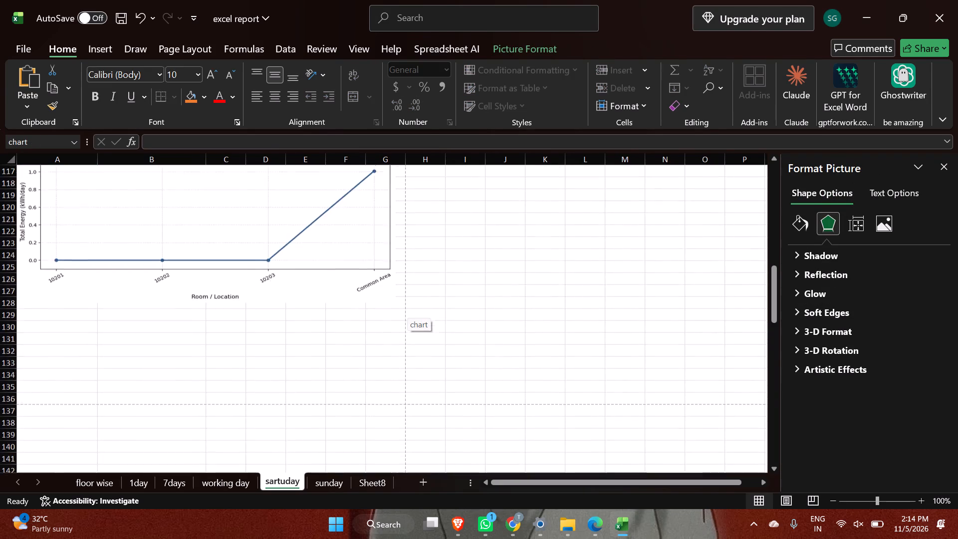
scroll(407, 306, "down", 2)
scroll(407, 306, "up", 2)
left_click(128, 339)
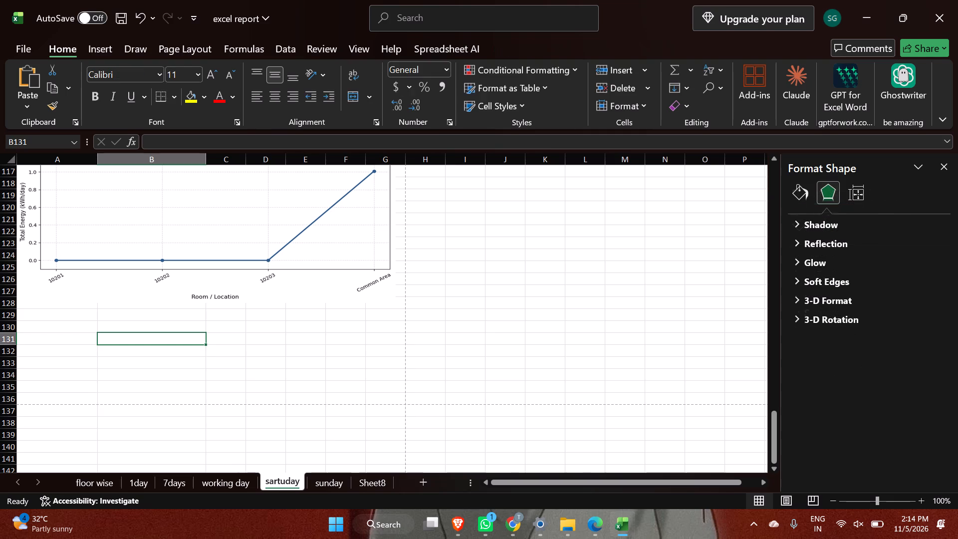
key("ctrl+v")
left_click_drag(211, 419, 143, 397)
scroll(495, 298, "up", 9)
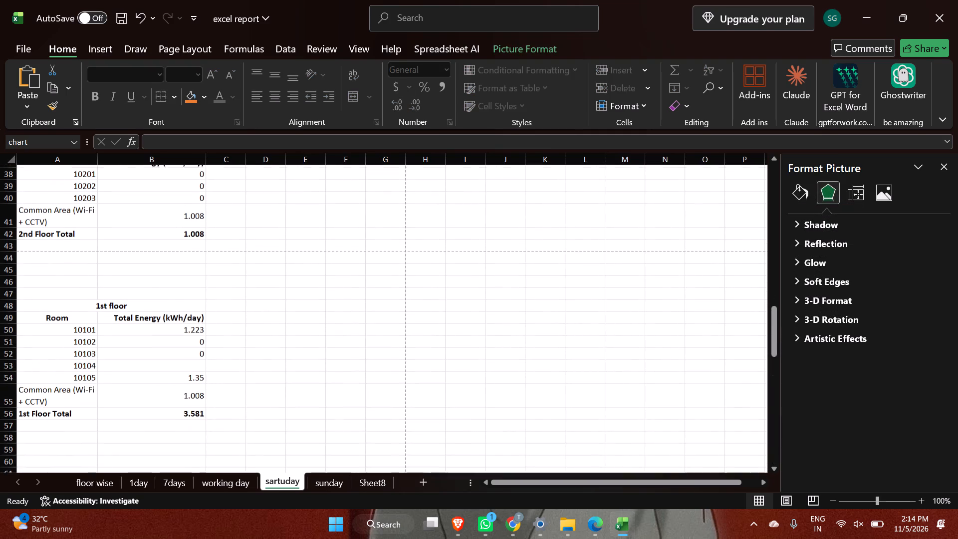
scroll(464, 336, "down", 2)
scroll(464, 336, "up", 1)
left_click(464, 336)
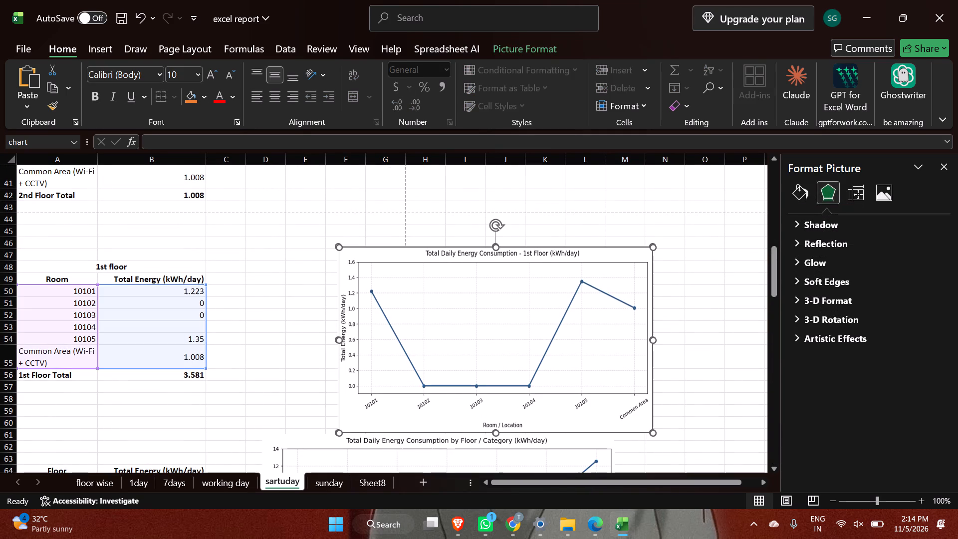
key("Delete")
key("Delete")
Move the Floor / Category energy chart from beside its table to about row 146, below the 1st Floor chart, and shift it within the page width.
scroll(464, 336, "down", 2)
left_click(464, 336)
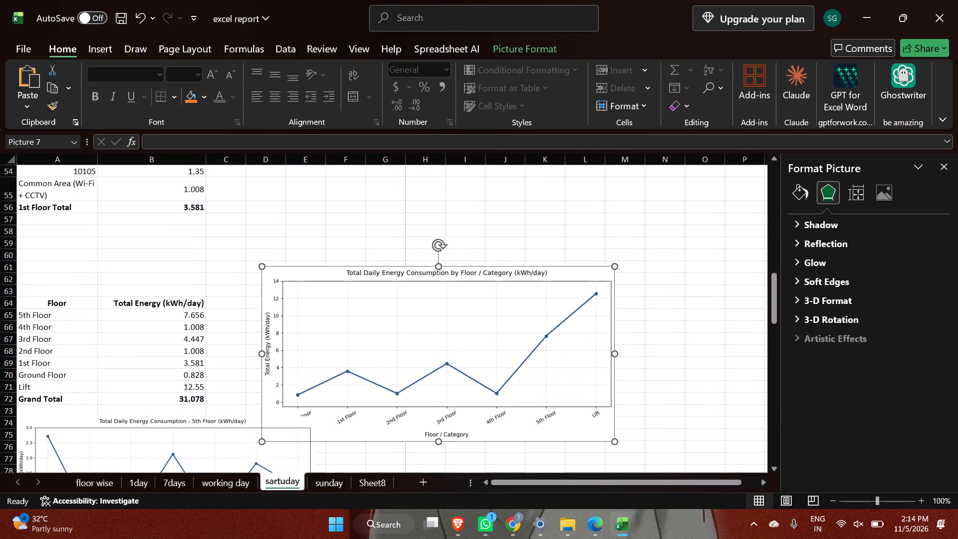
key("ctrl+c")
key("Delete")
scroll(464, 336, "down", 5)
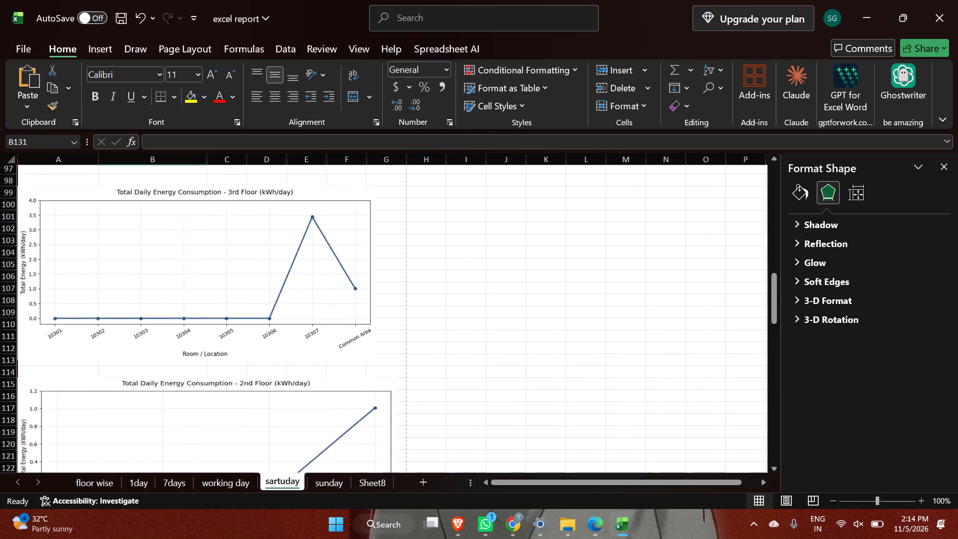
scroll(464, 336, "down", 3)
scroll(464, 336, "up", 3)
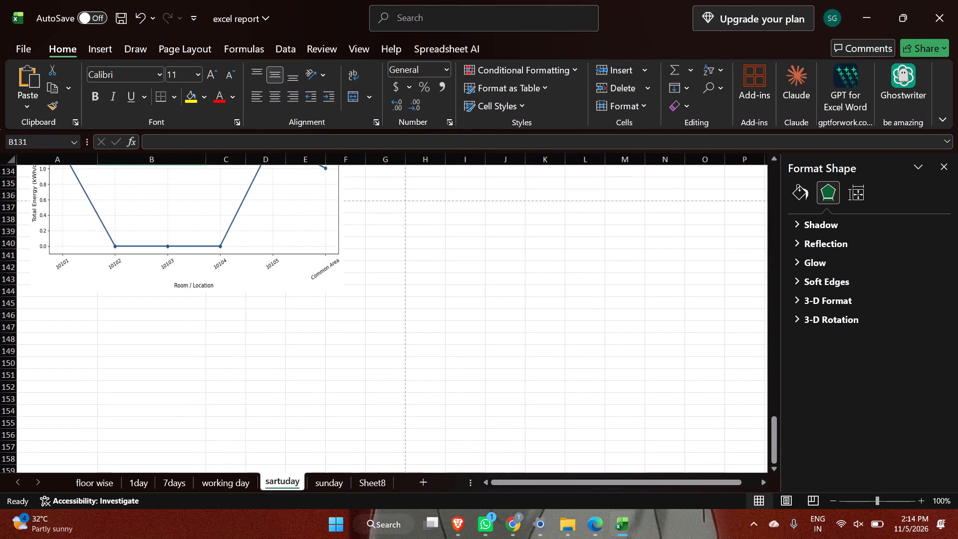
left_click(135, 327)
key("ctrl+v")
left_click_drag(206, 382, 162, 381)
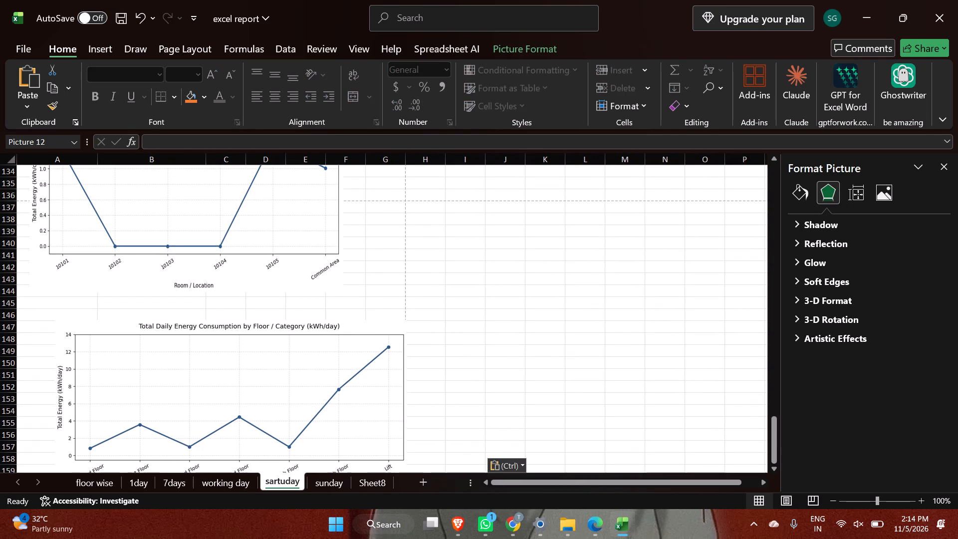
left_click_drag(162, 381, 150, 379)
Print the active sartuday sheet with Microsoft Print to PDF, saving the output in Downloads as sartuday.
key("ctrl+a")
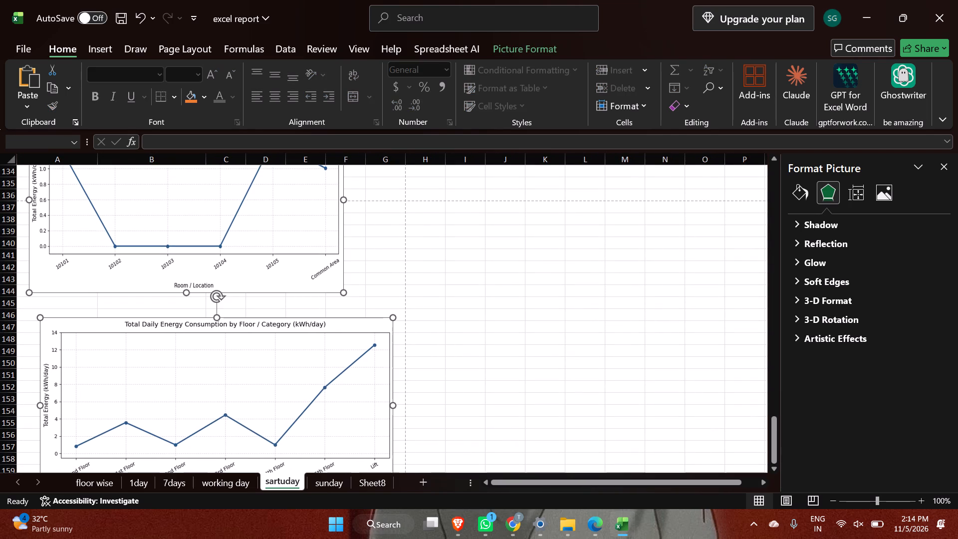
key("ctrl+p")
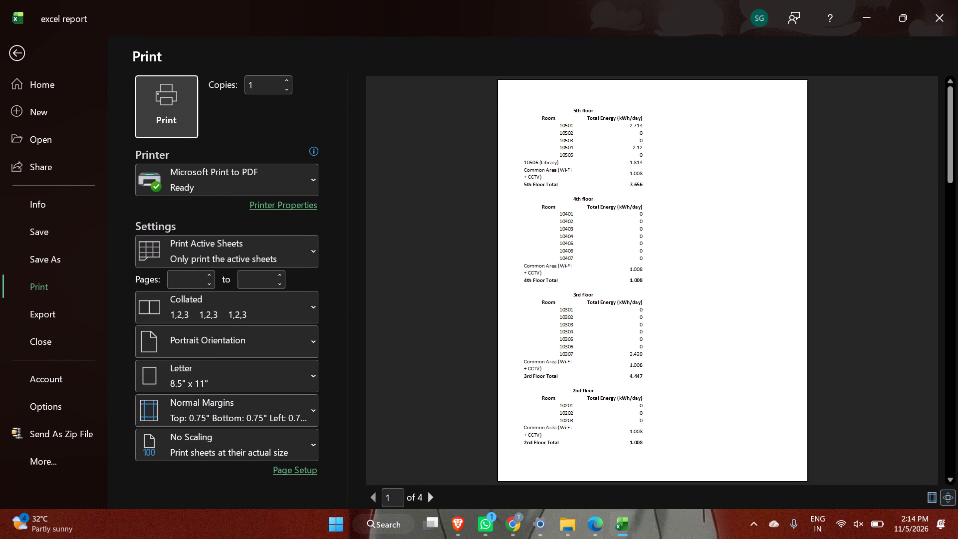
left_click(181, 113)
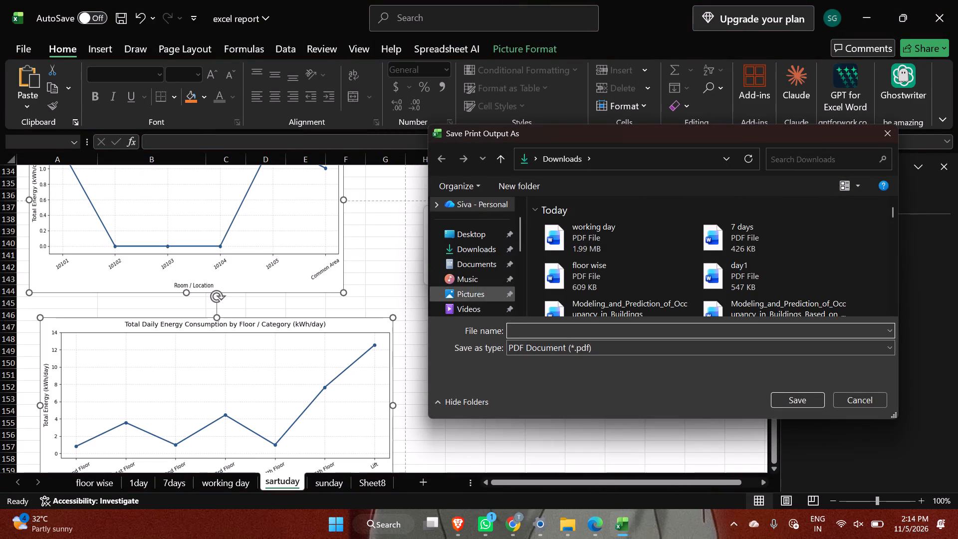
left_click(558, 328)
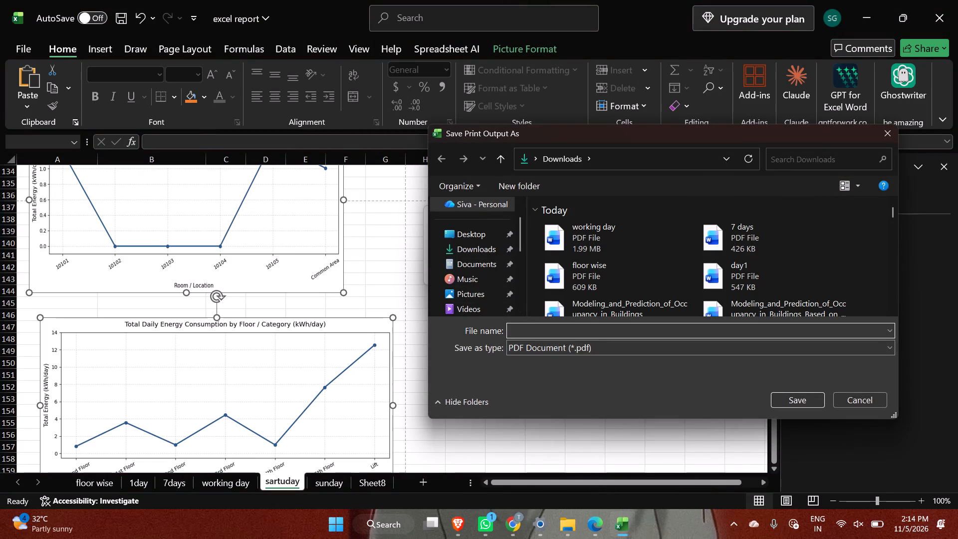
type("sartuday")
key("Return")
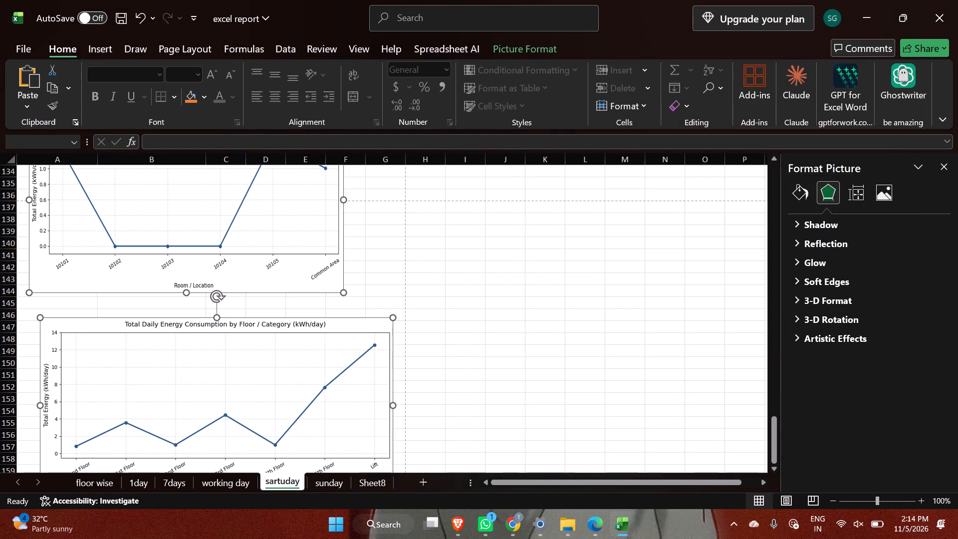
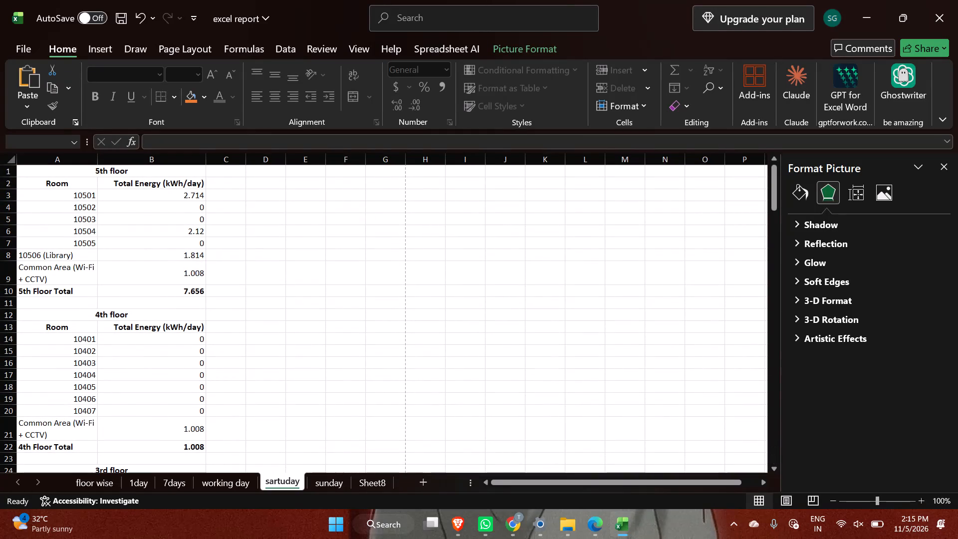
Switch to the sunday sheet, glance at Sheet8, and examine the floor tables and charts on the sunday sheet.
scroll(552, 346, "up", 1)
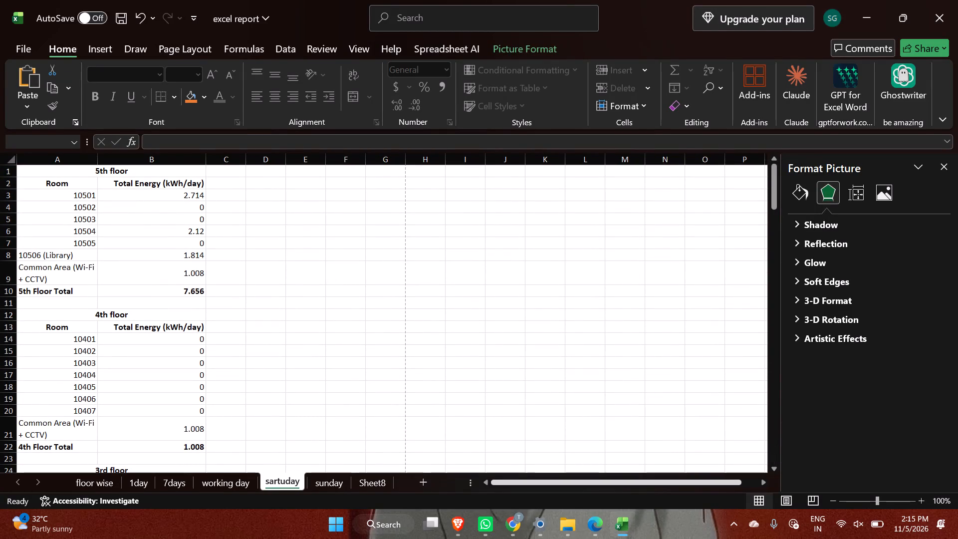
left_click(322, 482)
left_click(361, 478)
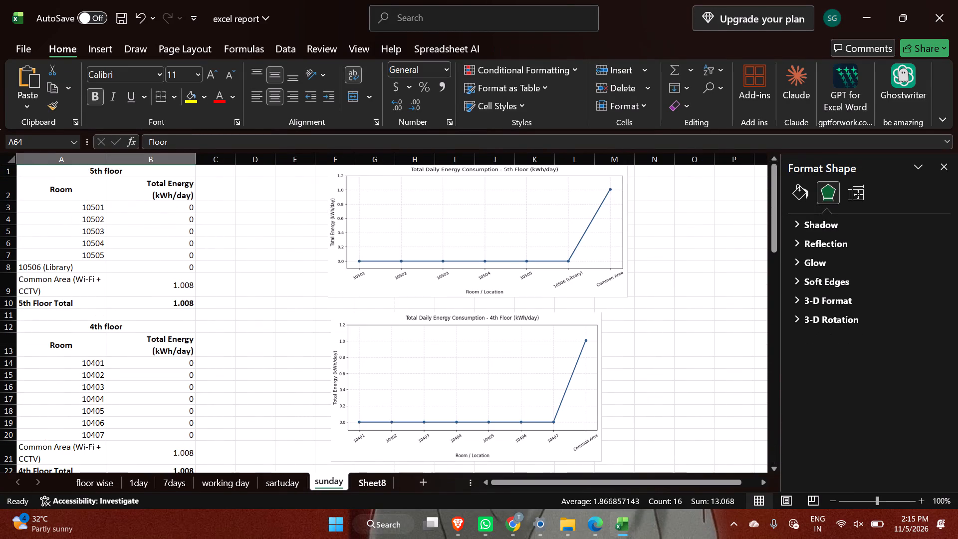
scroll(231, 421, "up", 3)
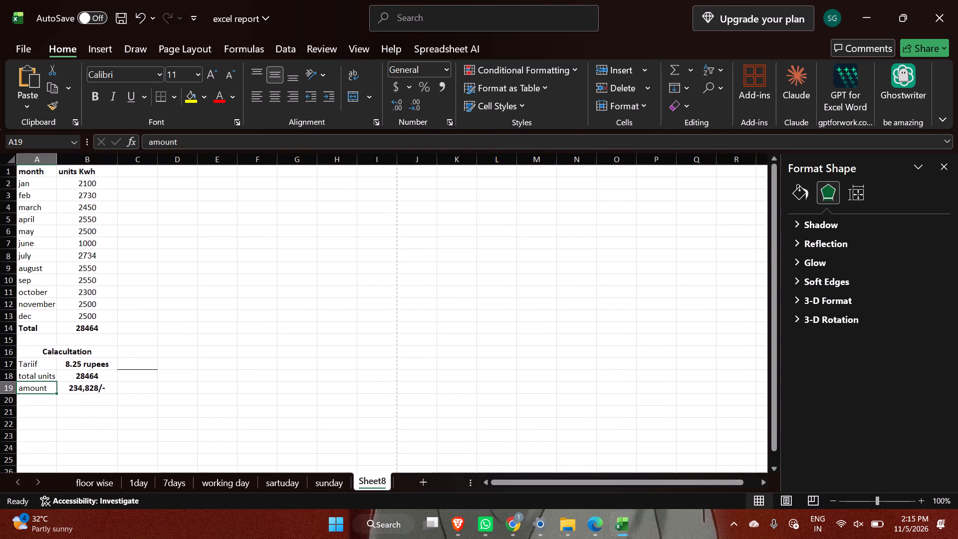
left_click(325, 474)
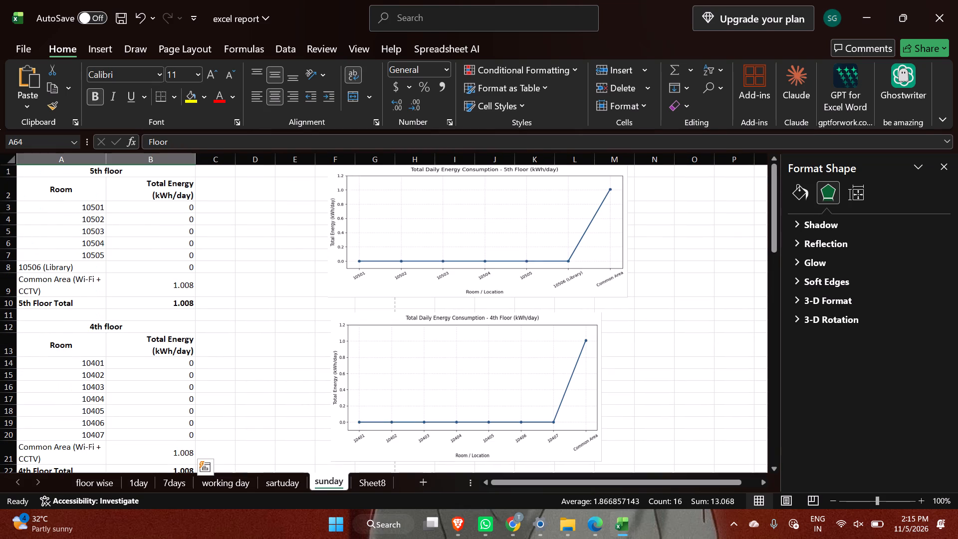
scroll(291, 353, "down", 1)
scroll(291, 353, "up", 1)
scroll(291, 353, "down", 4)
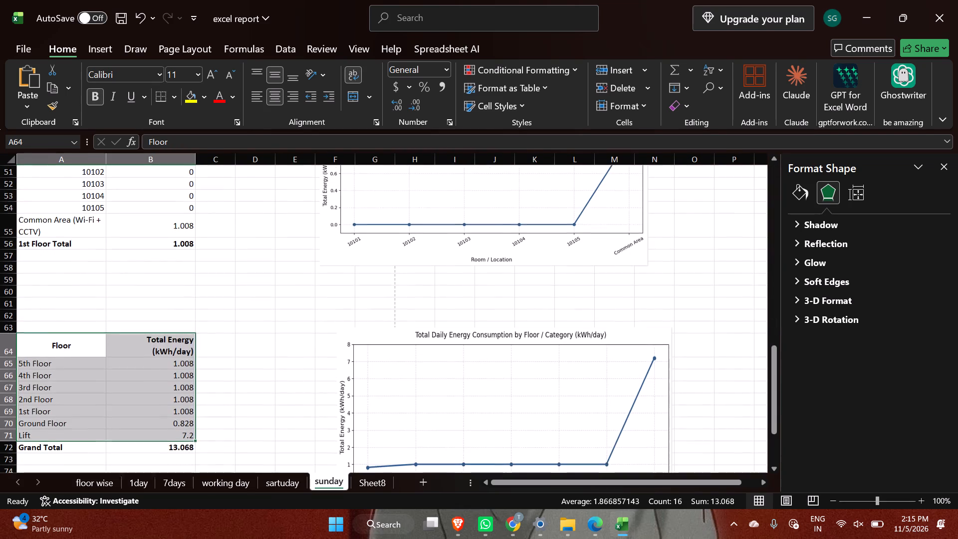
scroll(291, 353, "down", 2)
scroll(291, 353, "up", 1)
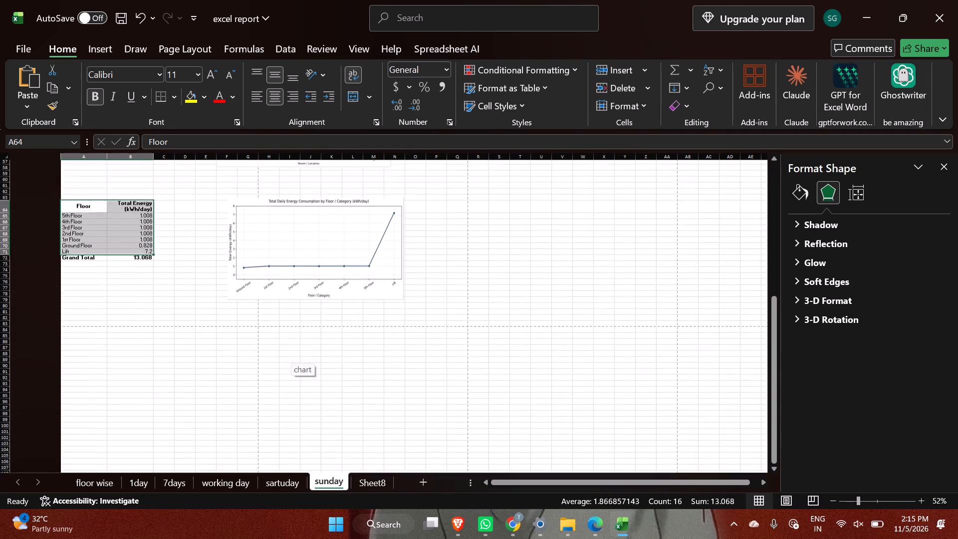
scroll(291, 353, "up", 4)
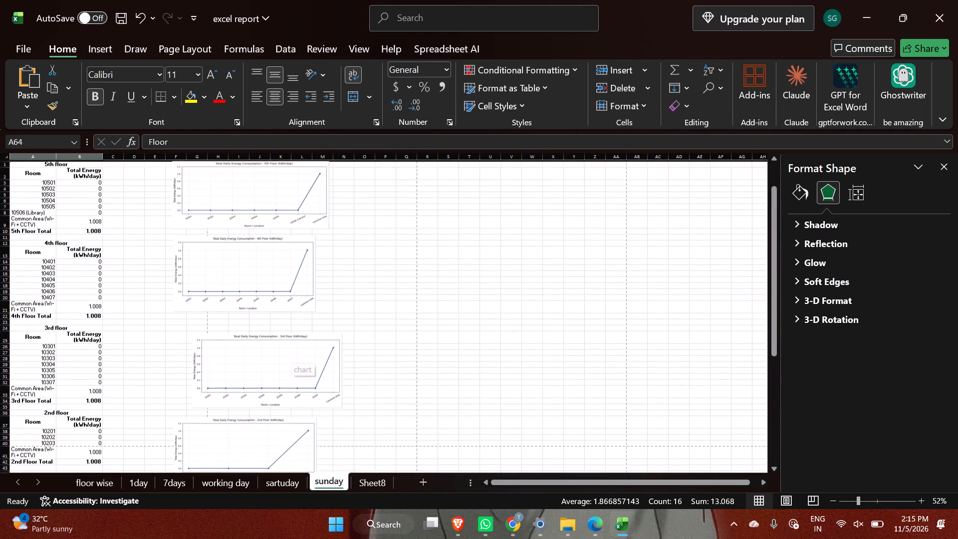
Copy the 5th Floor energy chart to cell A75, below the Grand Total row, and delete the original beside its table.
left_click(249, 189)
key("ctrl+c")
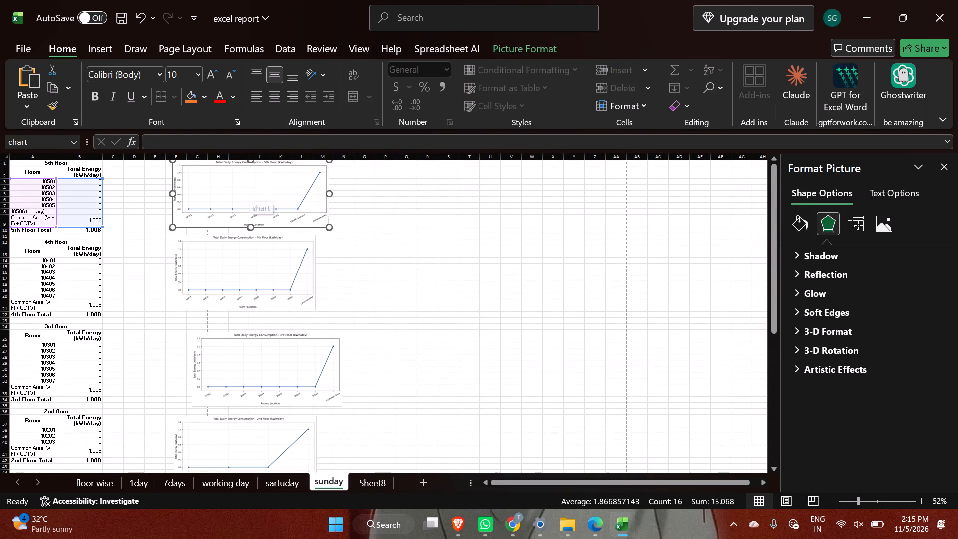
scroll(151, 314, "down", 4)
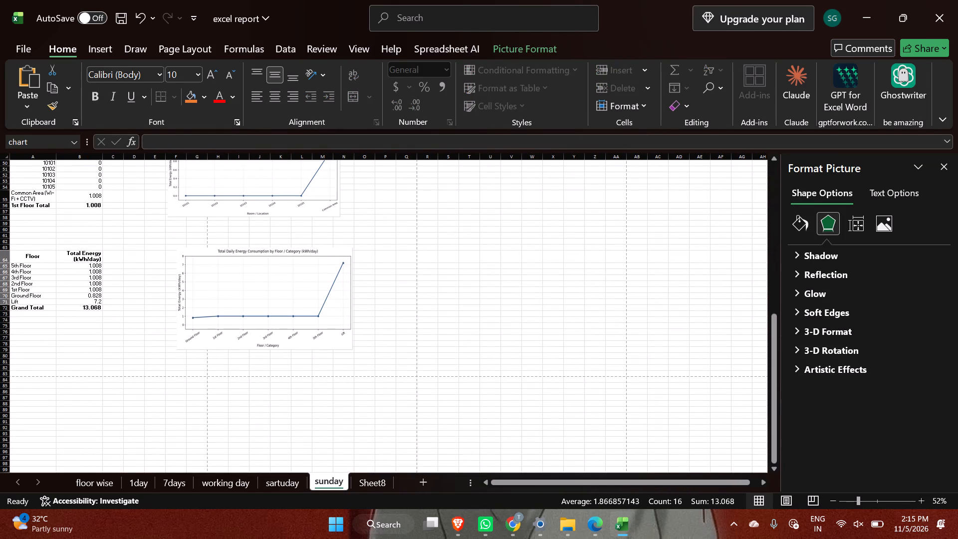
left_click(25, 326)
key("ctrl+v")
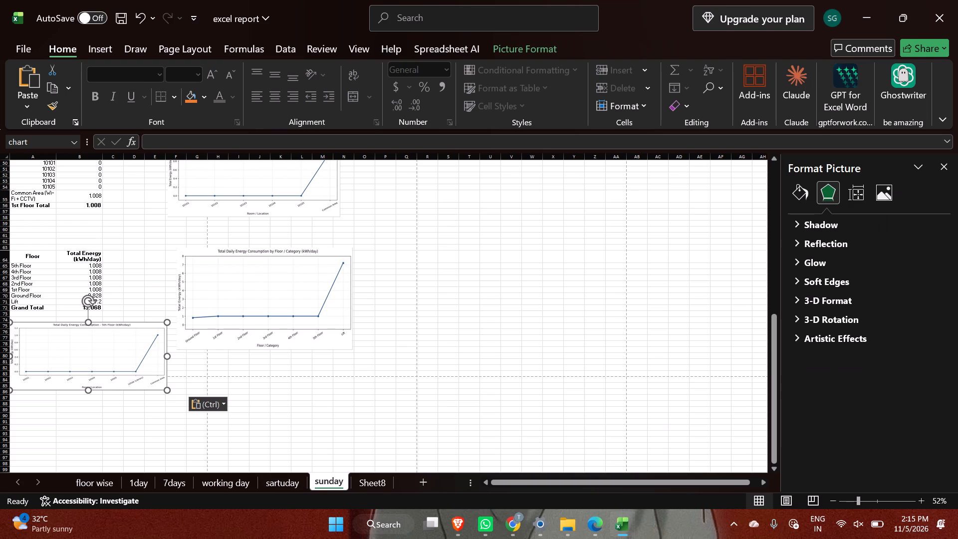
scroll(236, 276, "up", 5)
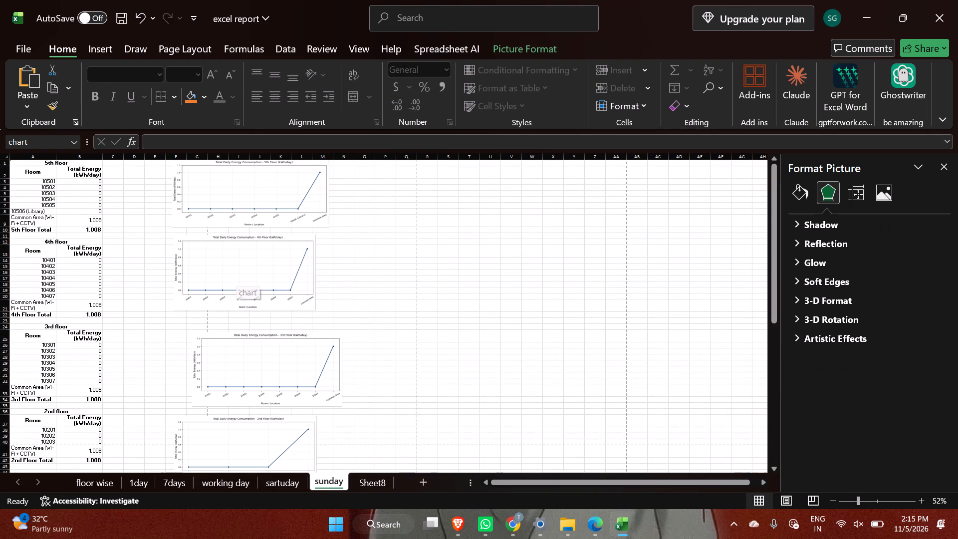
left_click(258, 214)
key("Delete")
key("Delete")
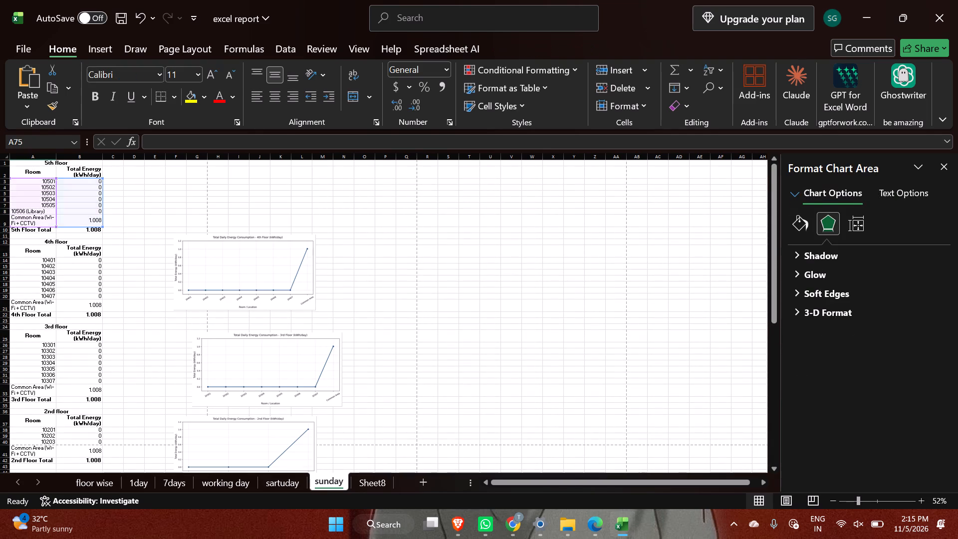
Move the 4th Floor energy chart from beside its table to column A at about row 88, below the 5th Floor chart.
left_click(249, 305)
key("ctrl+c")
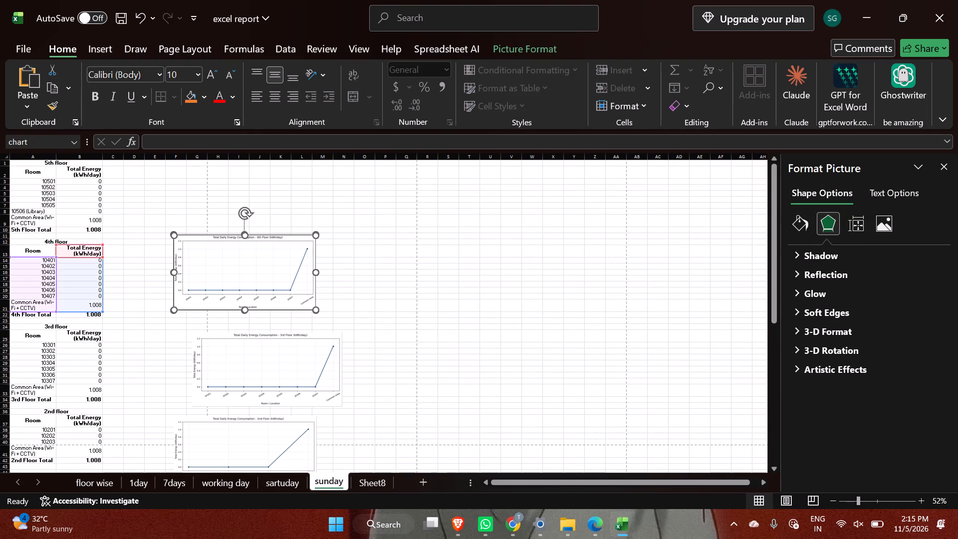
key("Delete")
key("Delete")
scroll(249, 305, "down", 4)
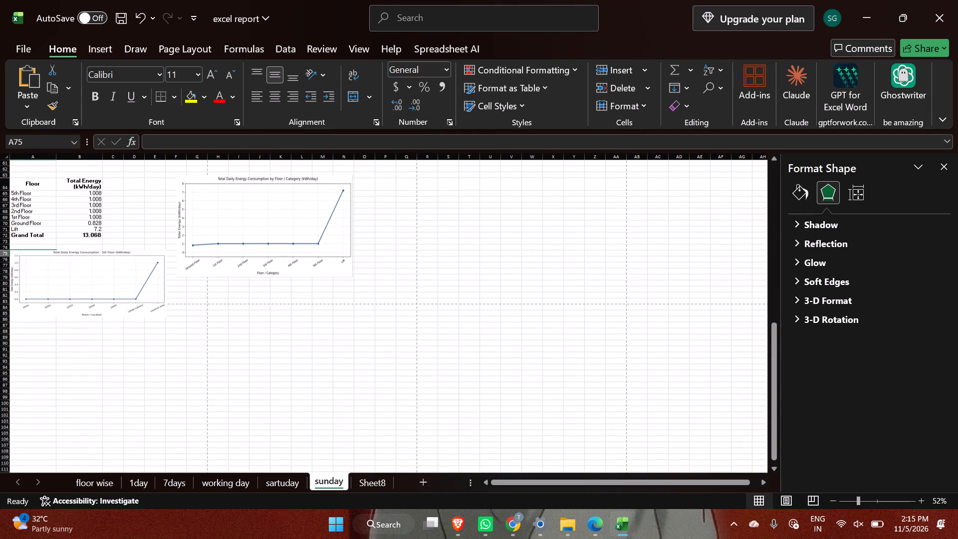
left_click(32, 332)
key("ctrl+v")
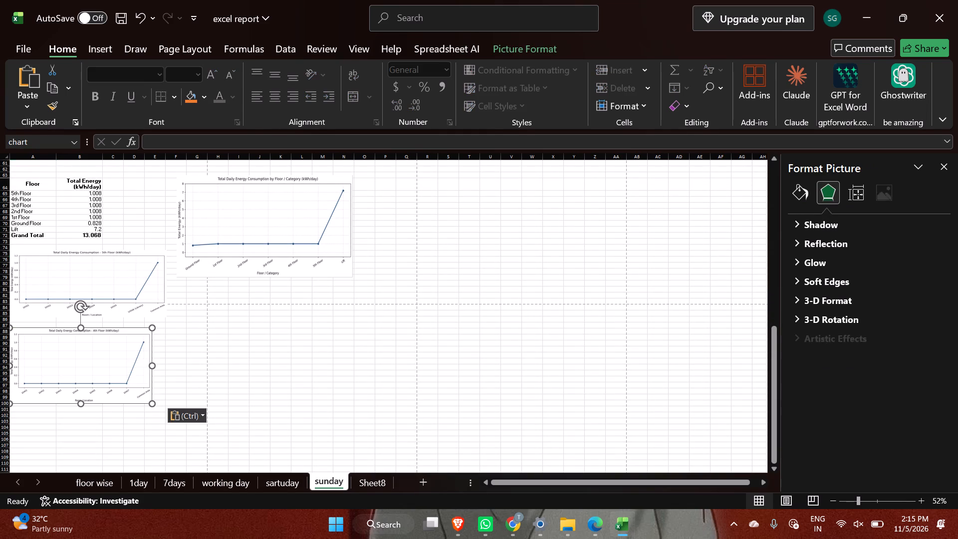
Move the 3rd Floor energy chart from beside its table to cell A102, below the 4th Floor chart.
scroll(271, 306, "up", 6)
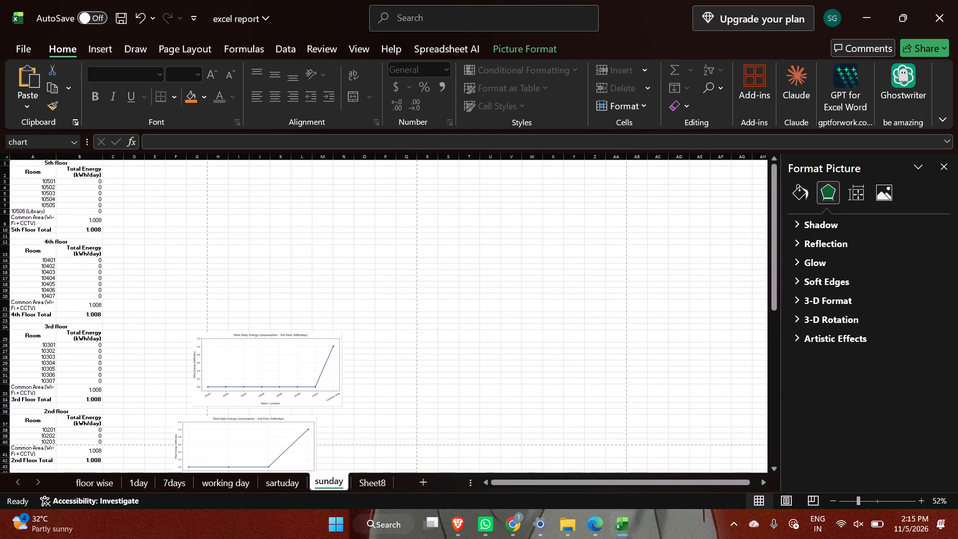
left_click(273, 267)
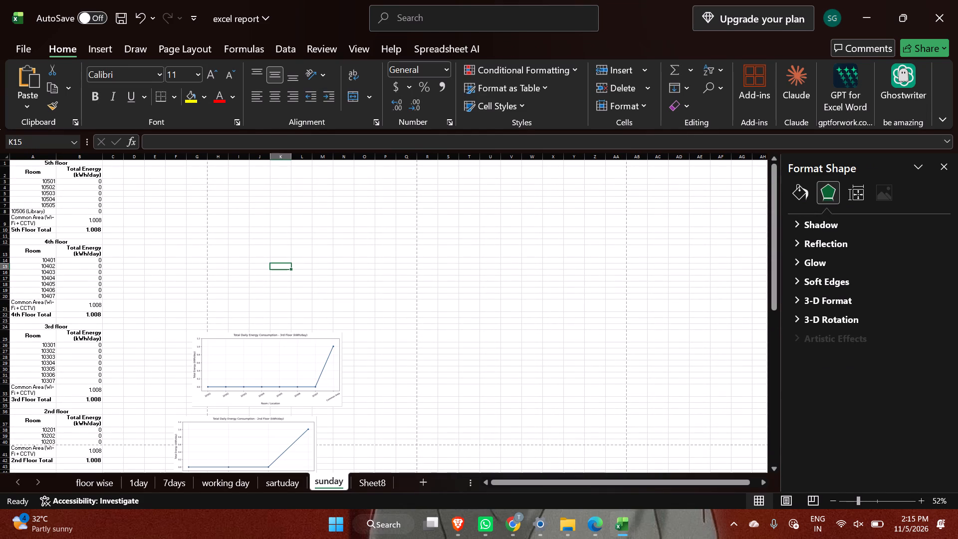
left_click(235, 351)
key("ctrl+c")
key("Delete")
key("Delete")
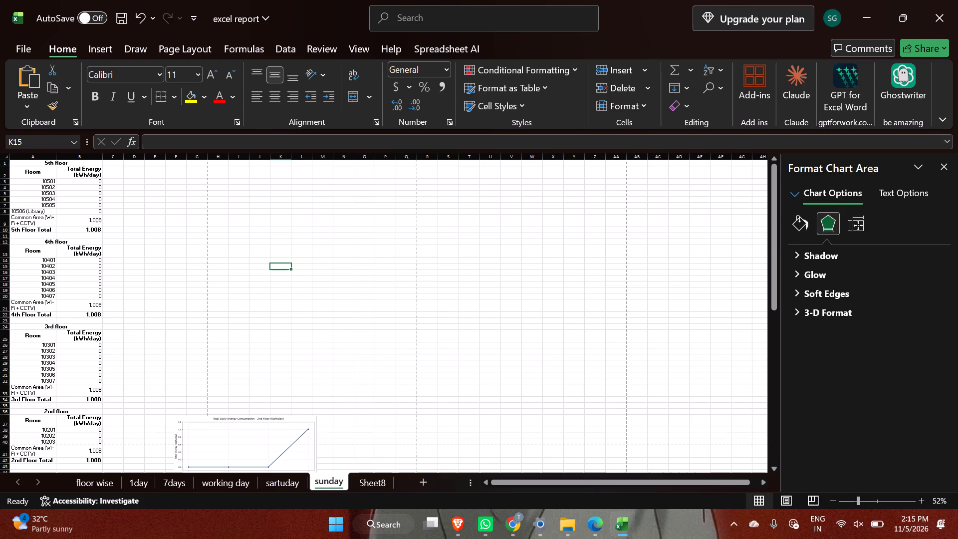
scroll(235, 351, "down", 4)
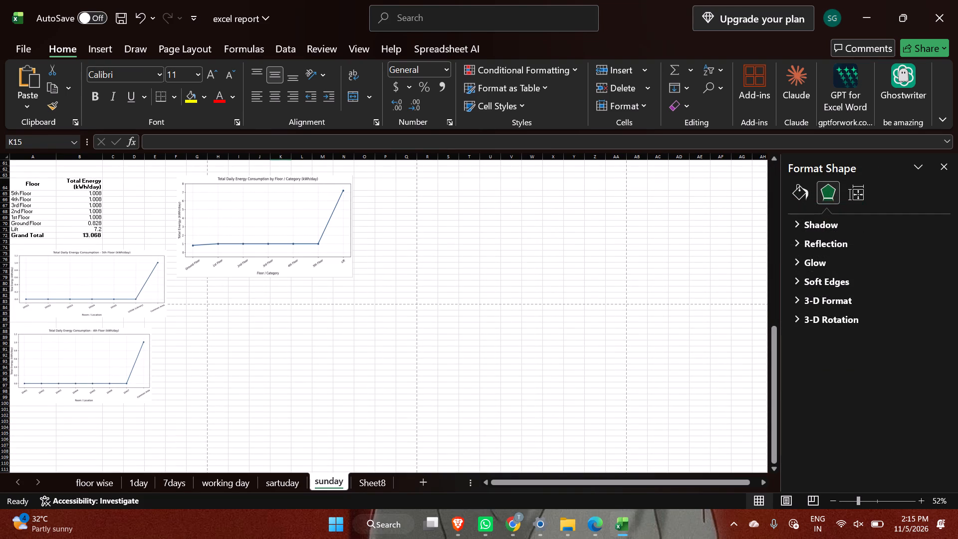
left_click(24, 414)
key("ctrl+v")
Move the 2nd Floor energy chart from beside its table to cell A115, below the 3rd Floor chart.
scroll(246, 361, "up", 5)
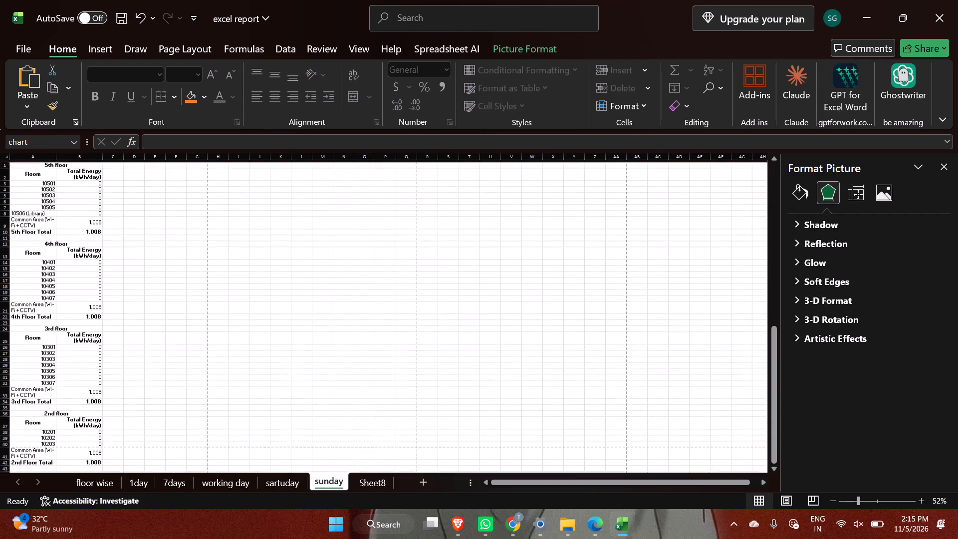
scroll(246, 361, "down", 1)
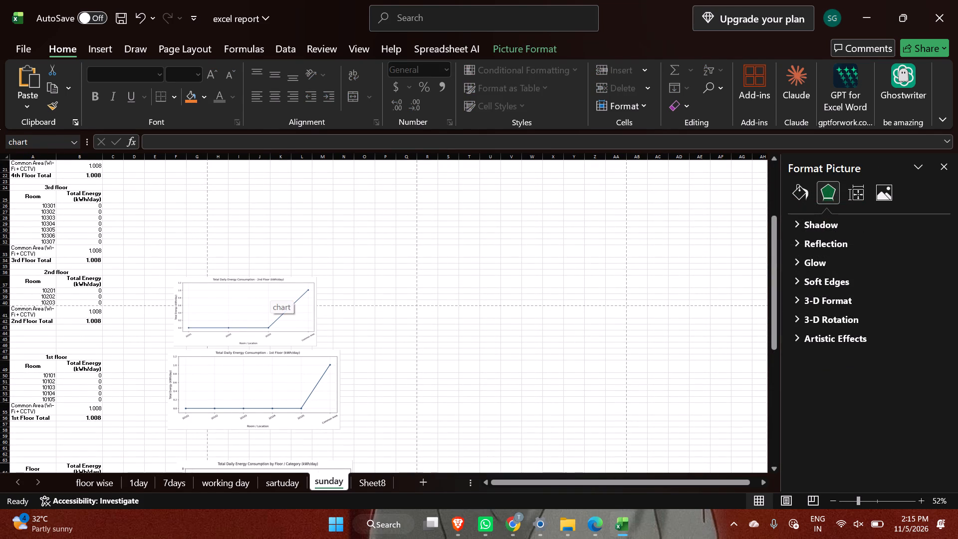
scroll(263, 315, "down", 1)
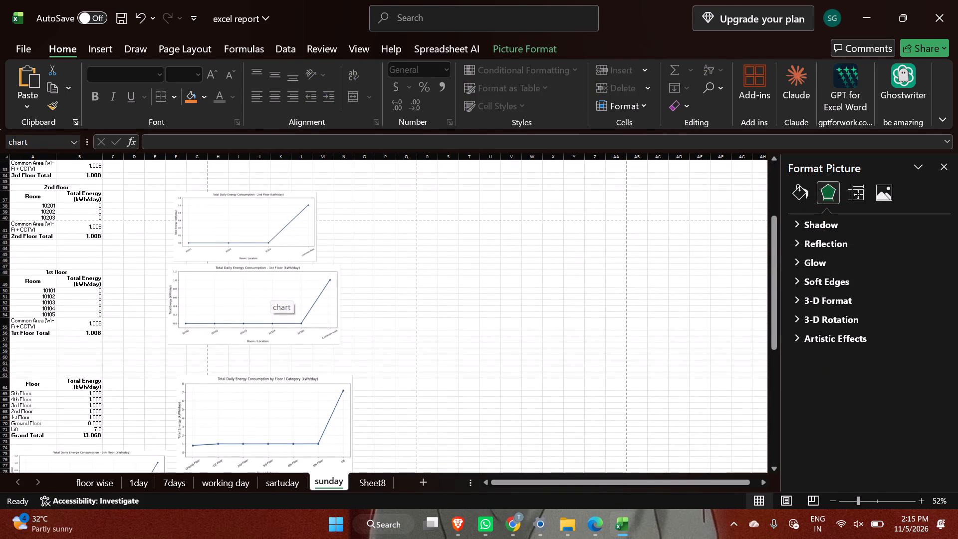
scroll(263, 315, "down", 1)
left_click(267, 261)
key("ctrl+c")
key("Delete")
key("Delete")
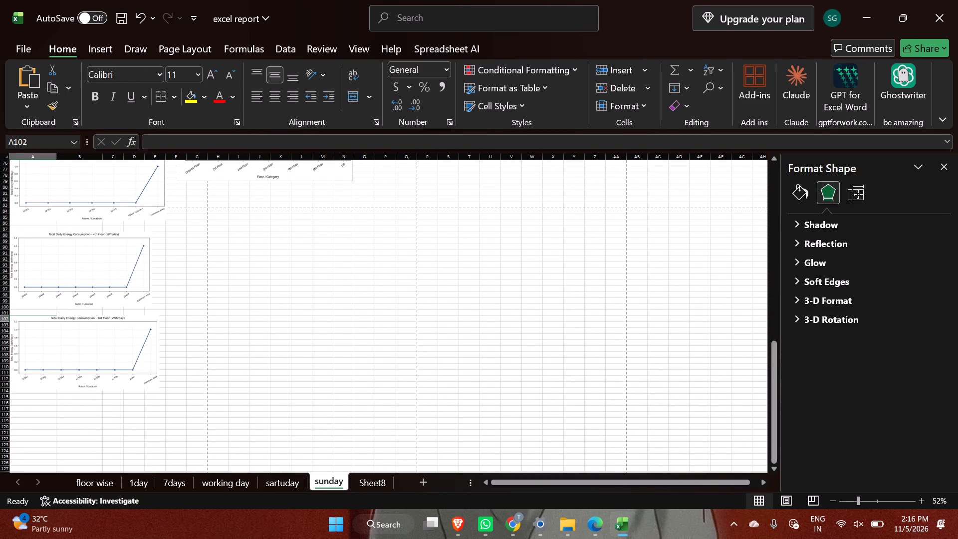
left_click(29, 398)
key("ctrl+v")
Move the 1st Floor energy chart from beside its table to cell A128, below the 2nd Floor chart.
scroll(229, 360, "up", 1)
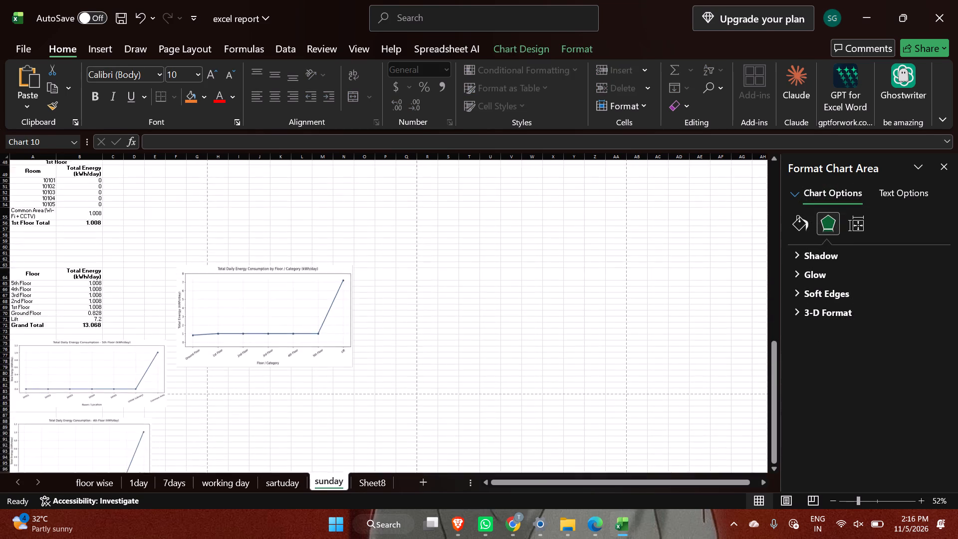
scroll(229, 360, "up", 2)
left_click(297, 301)
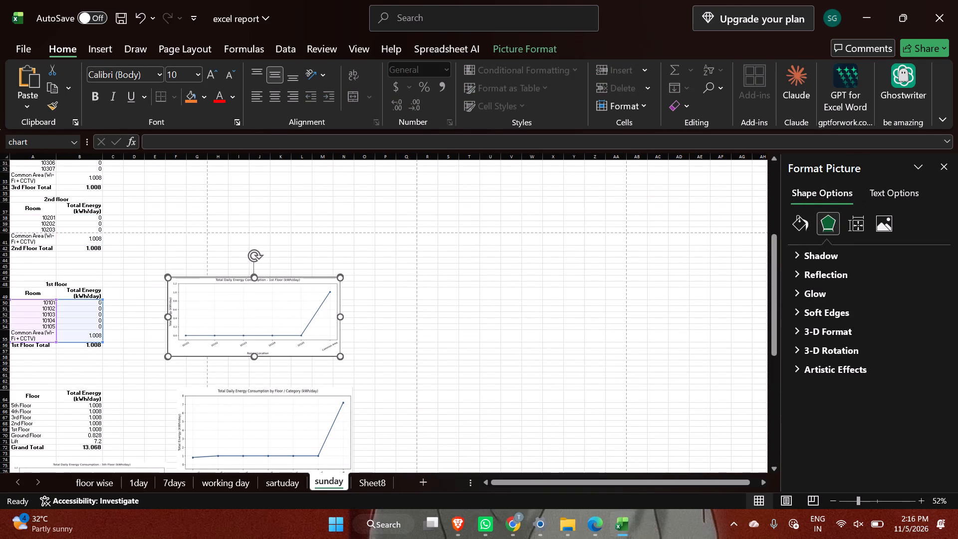
key("ctrl+c")
key("Delete")
key("Delete")
scroll(297, 301, "down", 2)
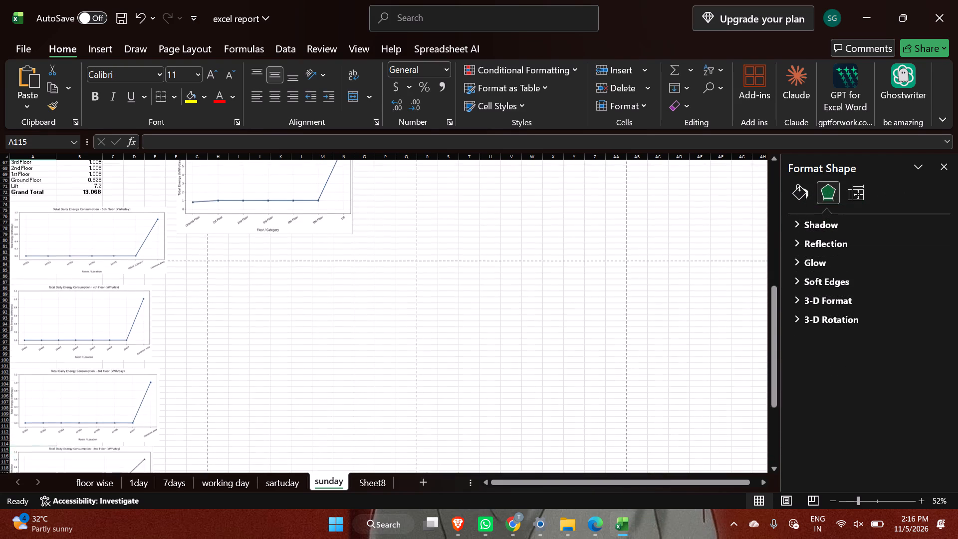
scroll(297, 301, "down", 1)
left_click(29, 451)
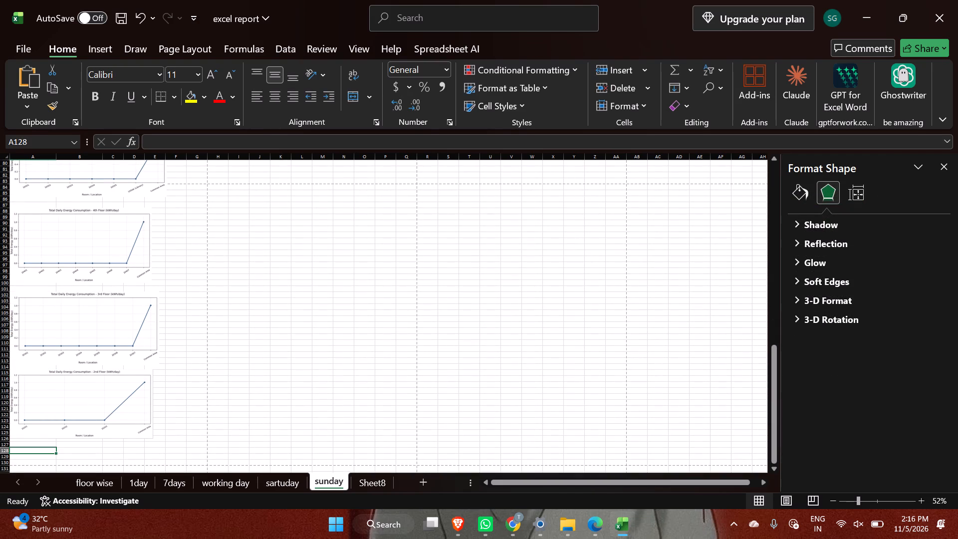
key("ctrl+v")
Move the Floor / Category energy chart from beside its table to column A at about row 143, below the 1st Floor chart.
scroll(240, 361, "up", 3)
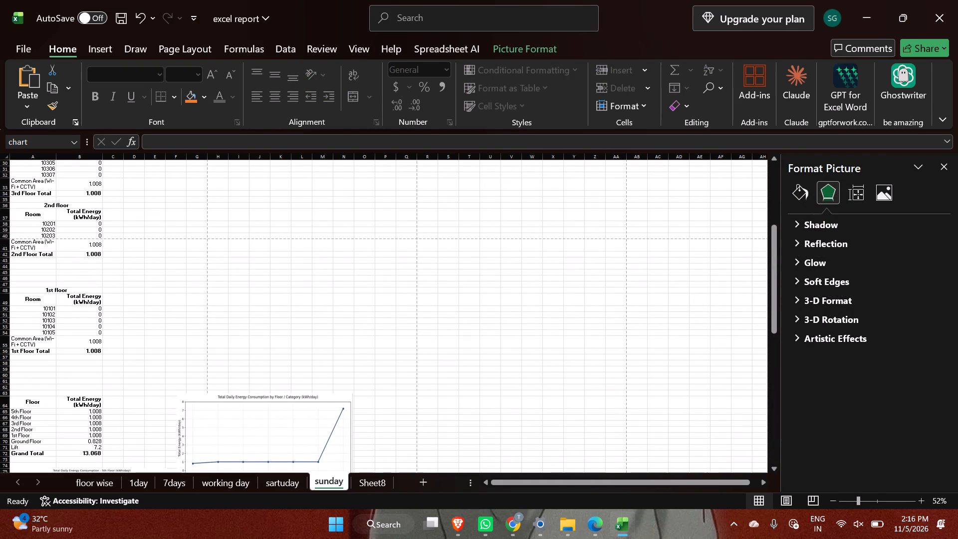
left_click(260, 429)
key("ctrl+c")
key("Delete")
key("Delete")
scroll(260, 429, "down", 1)
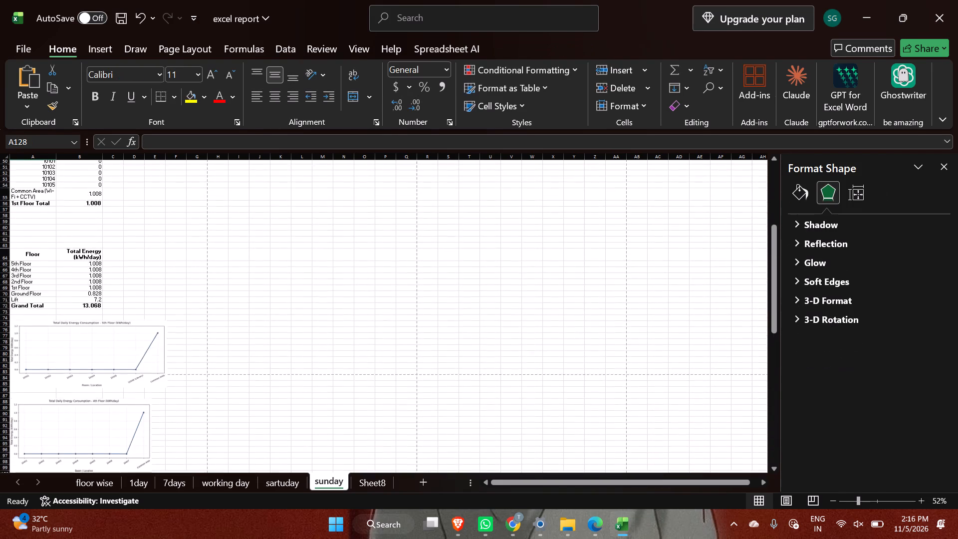
scroll(260, 429, "down", 3)
scroll(137, 461, "down", 1)
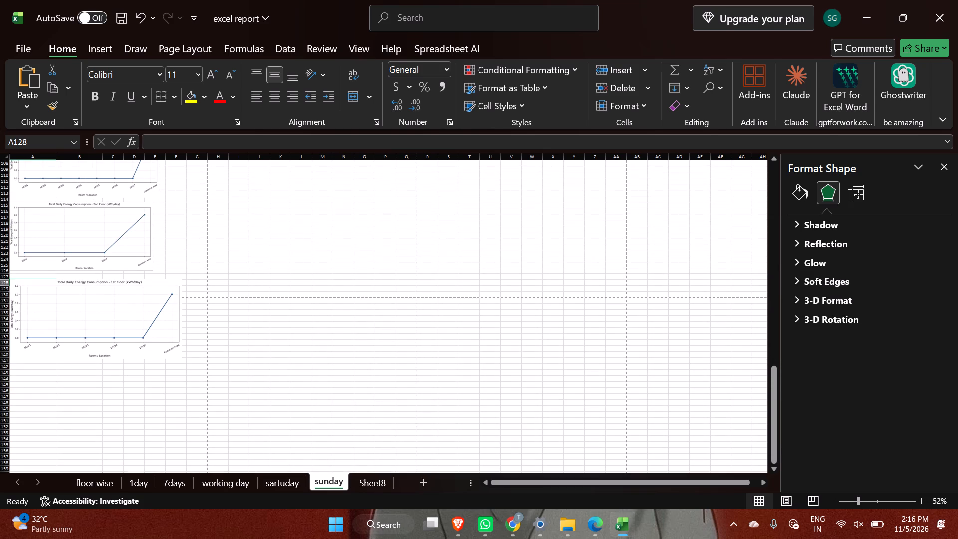
left_click(35, 372)
key("ctrl+v")
Print the active sunday sheet with Microsoft Print to PDF, with Downloads as the output folder.
scroll(248, 325, "up", 1)
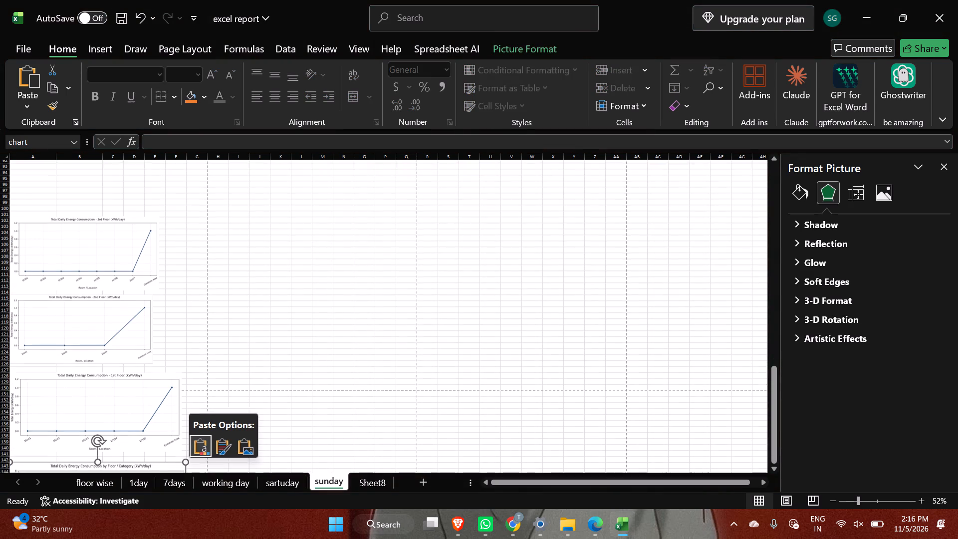
scroll(248, 325, "up", 1)
key("ctrl+a")
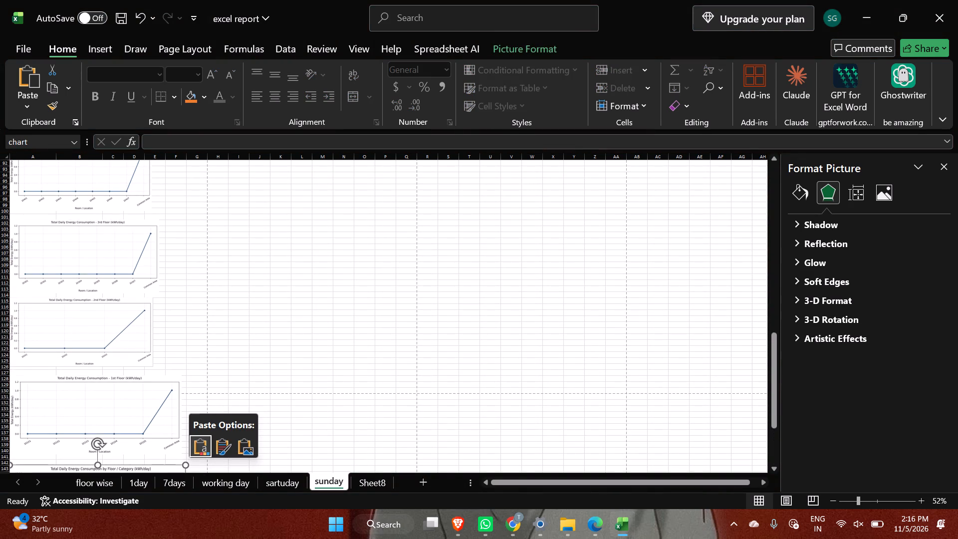
key("ctrl+p")
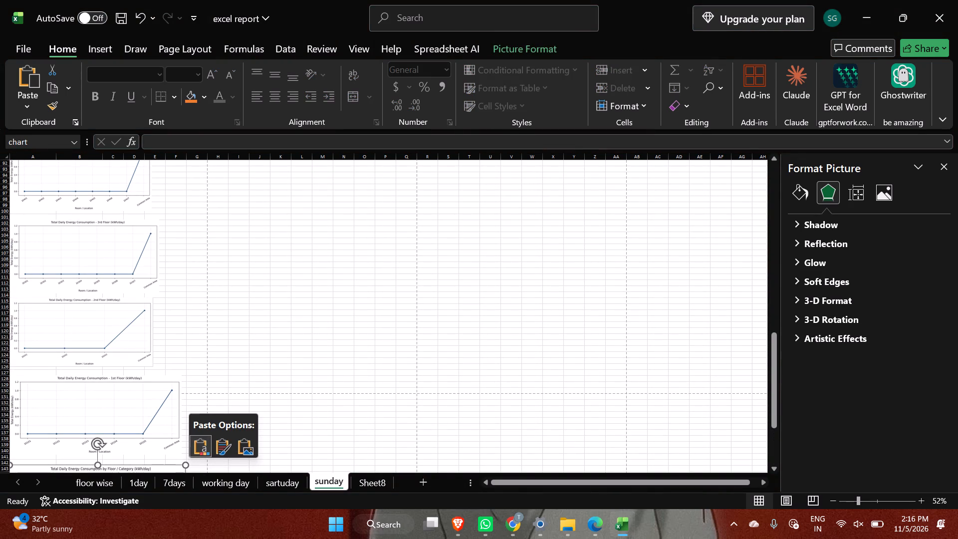
left_click(322, 368)
key("ctrl+a")
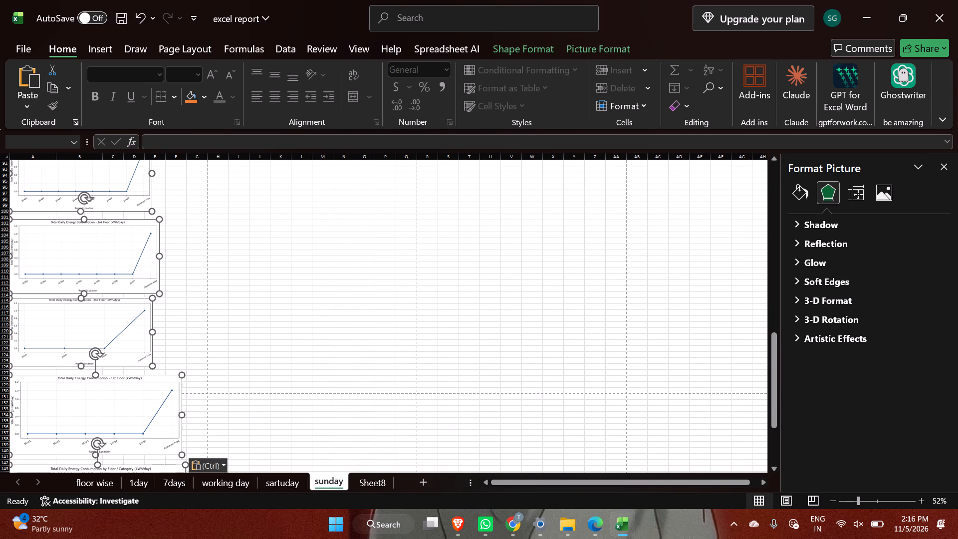
key("ctrl+p")
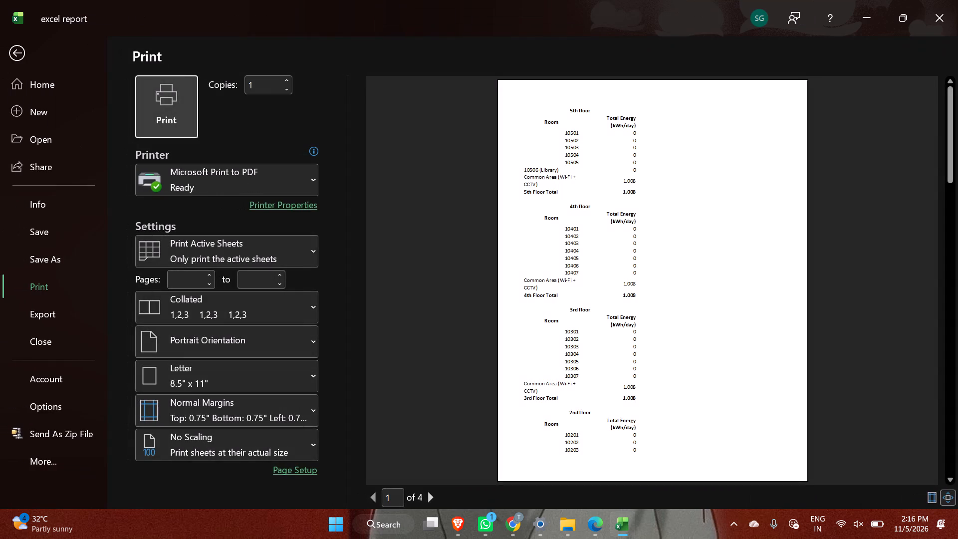
left_click(185, 109)
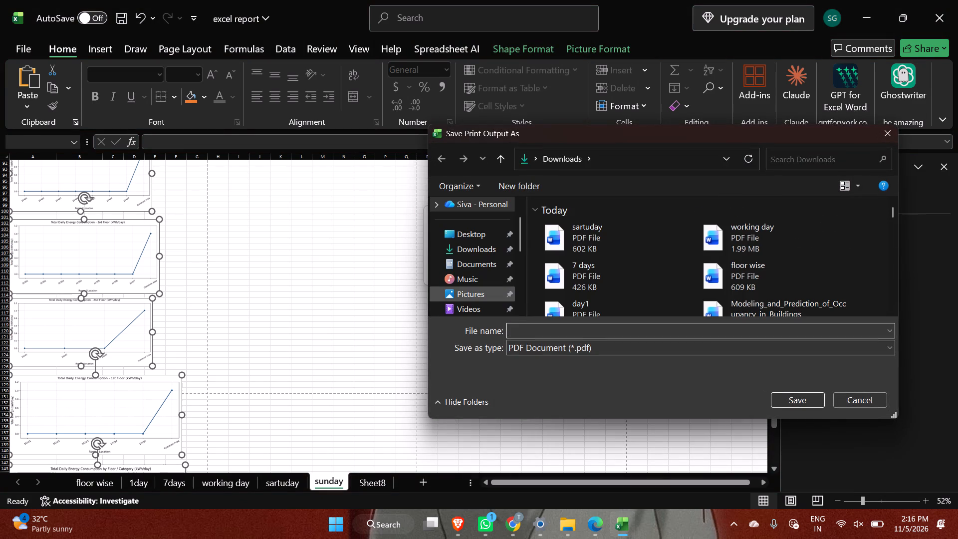
Save the printed sheet in Downloads as a PDF named sunday.
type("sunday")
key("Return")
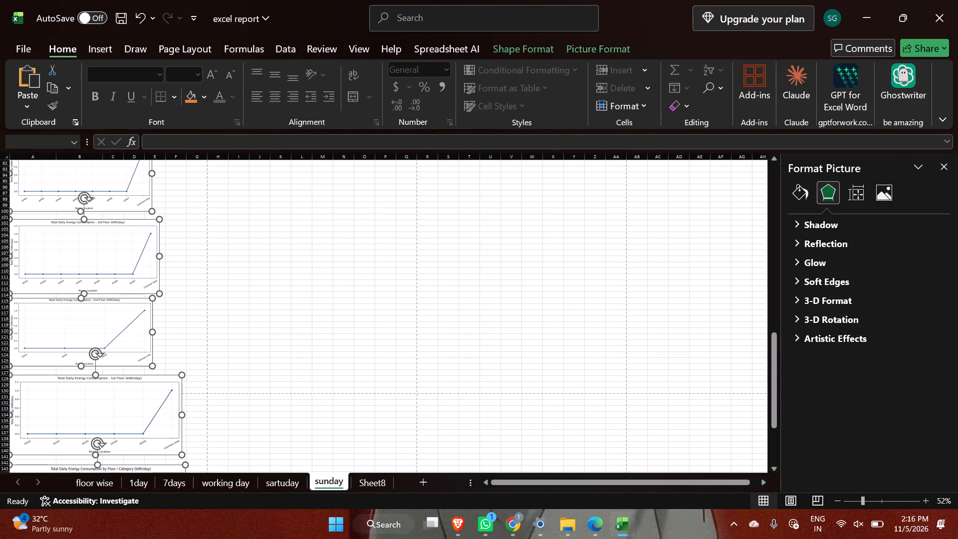
Switch to File Explorer and copy the sunday PDF from the recent files.
left_click(576, 509)
left_click(565, 538)
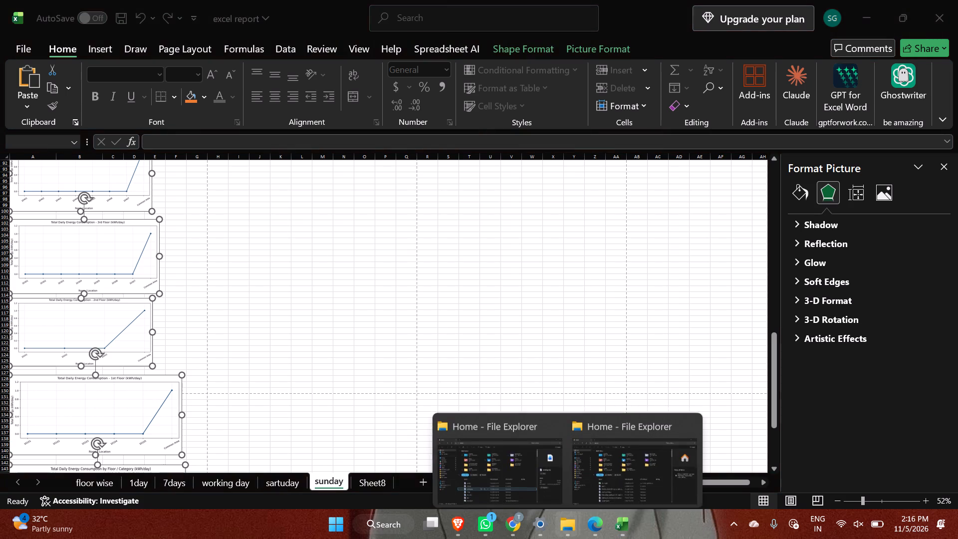
left_click(517, 452)
left_click(296, 352)
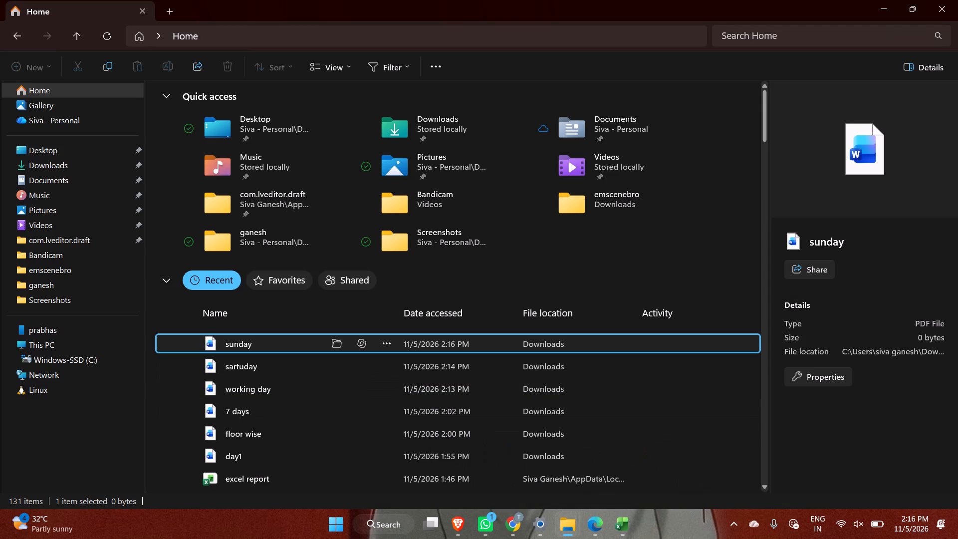
left_click(113, 65)
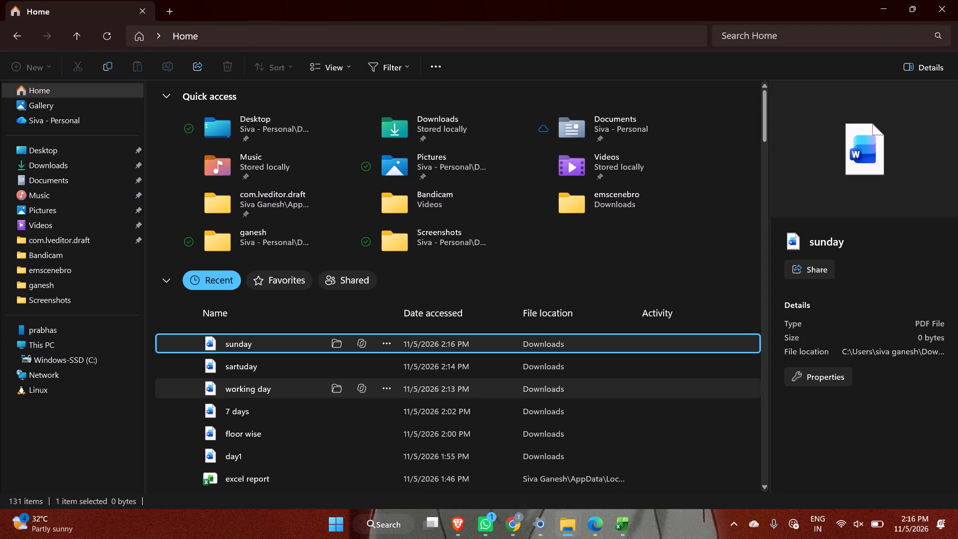
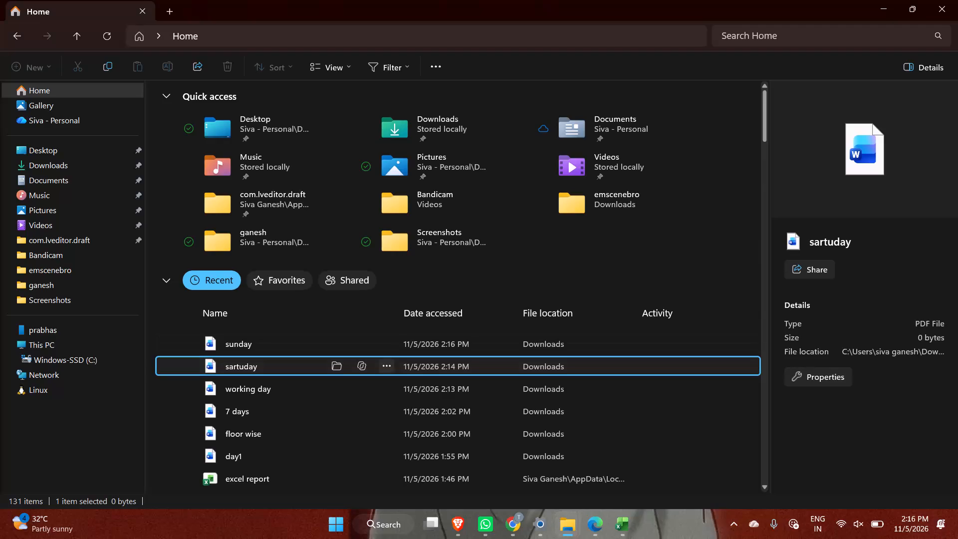
Copy the sunday and sartuday PDF files together from the Downloads folder.
left_click(337, 368)
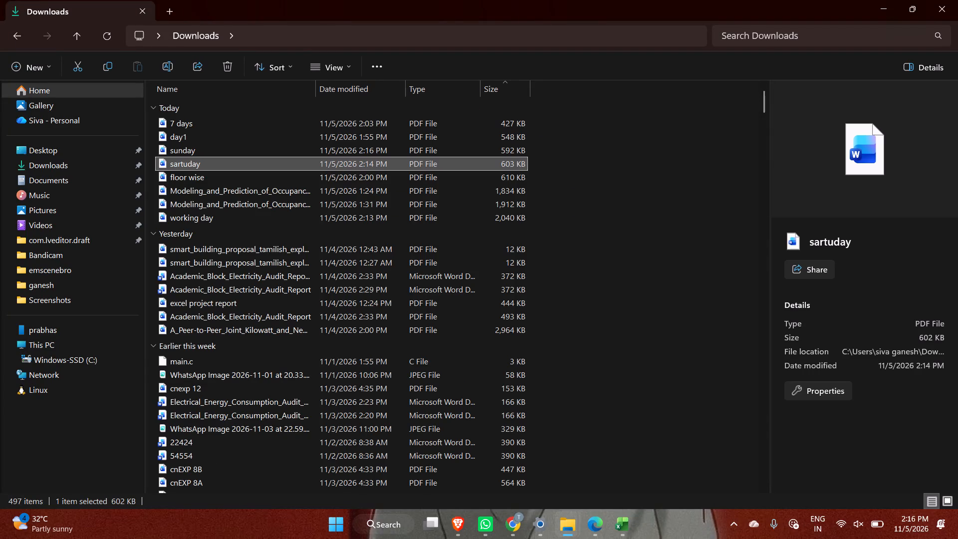
left_click_drag(604, 172, 517, 152)
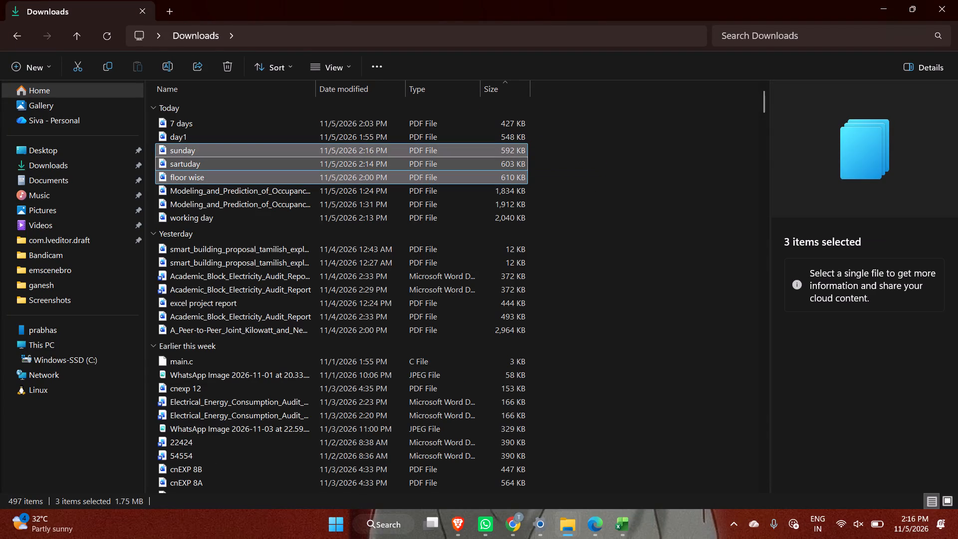
left_click(557, 150)
left_click_drag(560, 162, 514, 154)
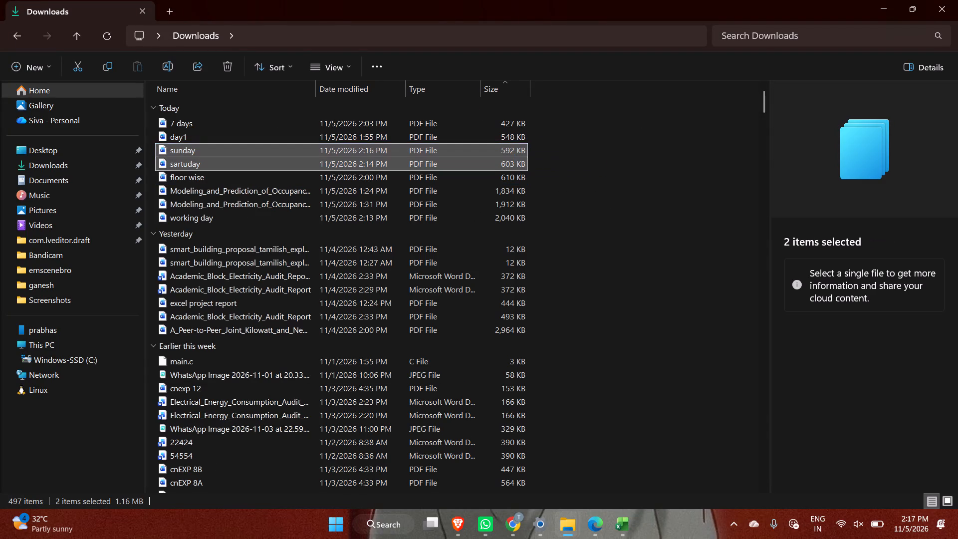
left_click(106, 59)
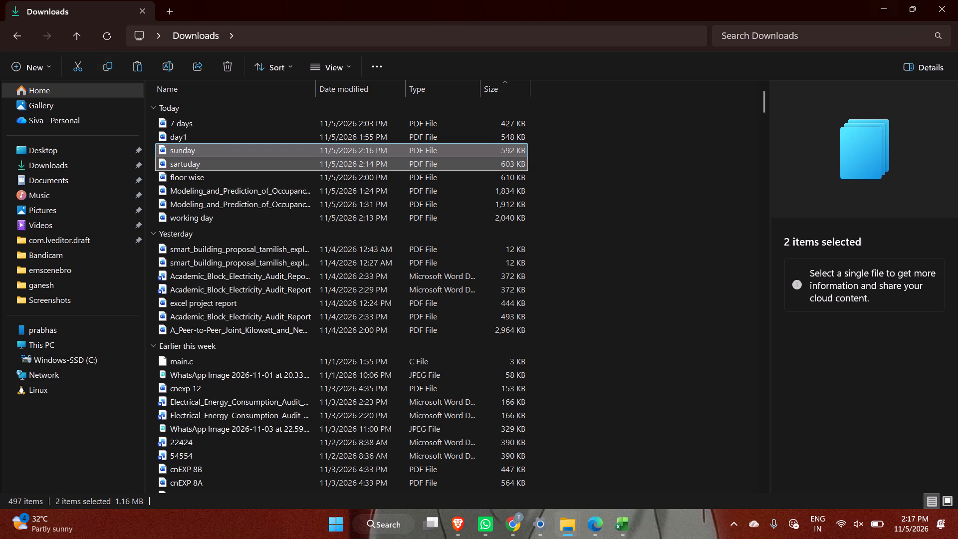
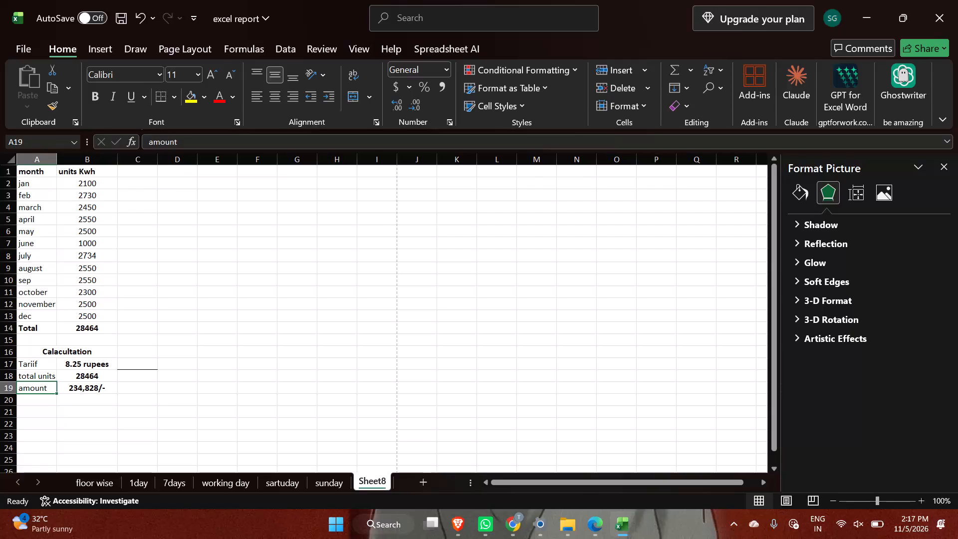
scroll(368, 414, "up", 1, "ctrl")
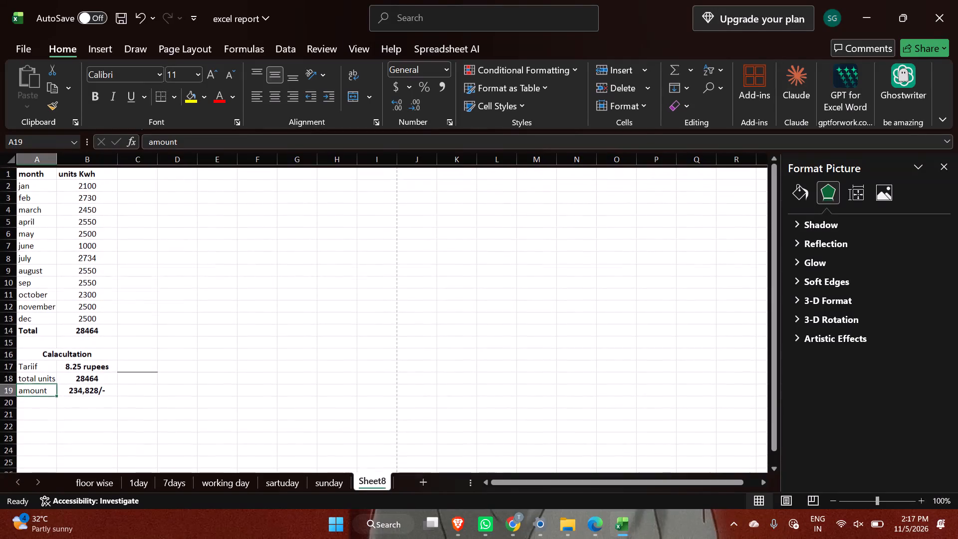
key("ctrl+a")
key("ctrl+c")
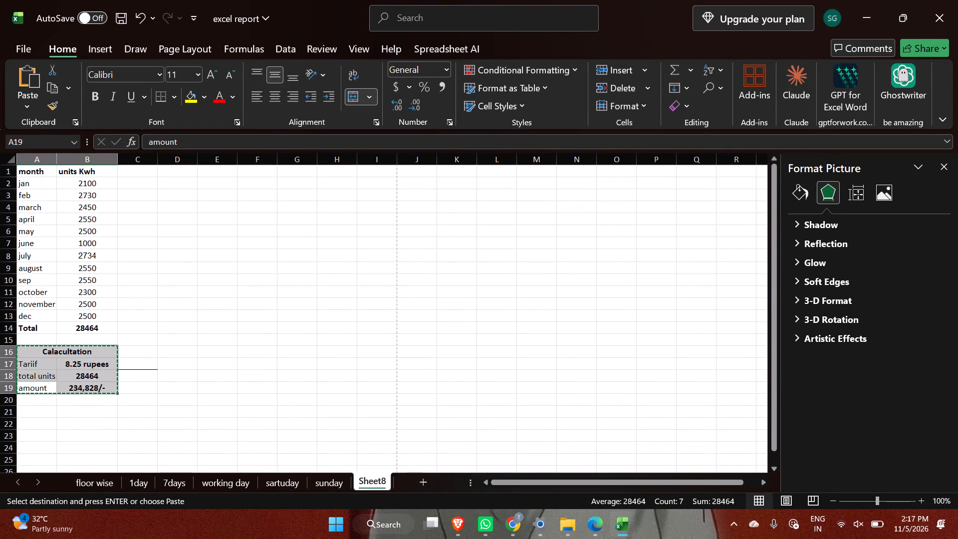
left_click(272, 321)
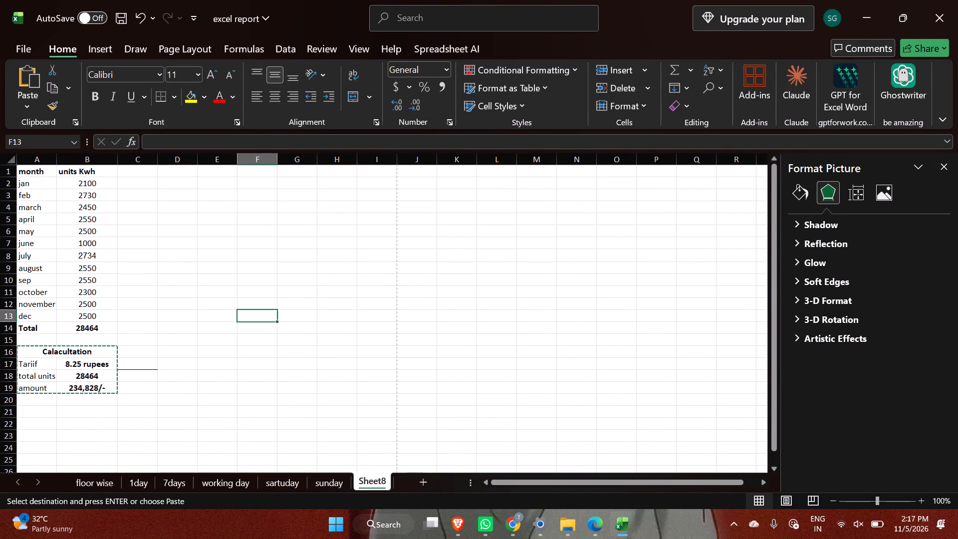
Print the active Sheet8 with the monthly units and tariff calculation using Microsoft Print to PDF.
key("ctrl+p")
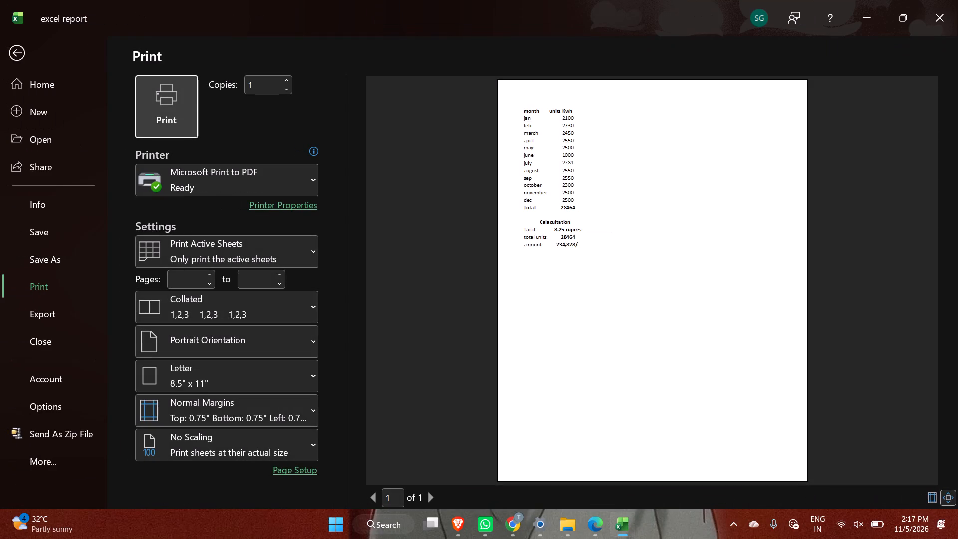
left_click(586, 278)
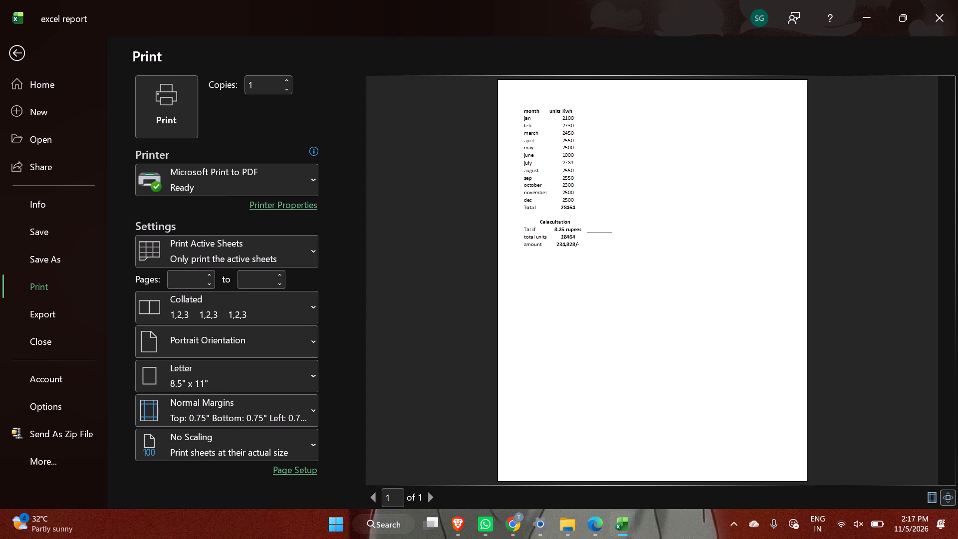
left_click(177, 112)
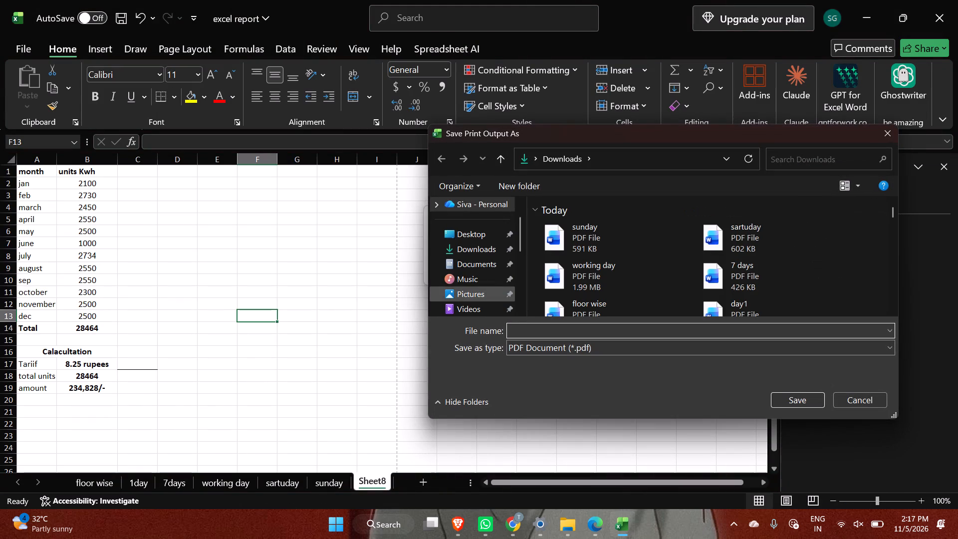
Save the Sheet8 print output in Downloads as a PDF named yearly.
type("yearly")
key("Return")
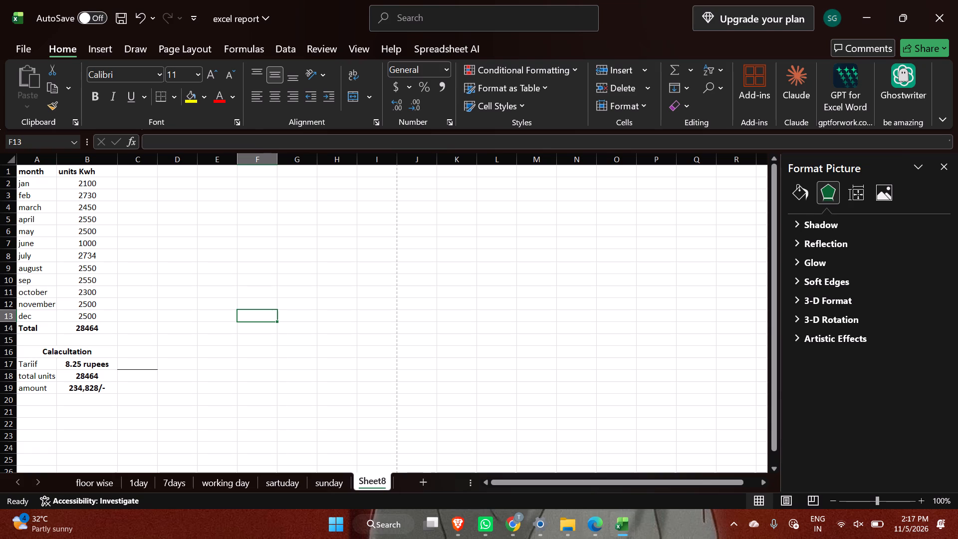
Switch to File Explorer and copy the yearly PDF file in the Downloads folder.
left_click_drag(561, 527, 529, 433)
left_click(529, 433)
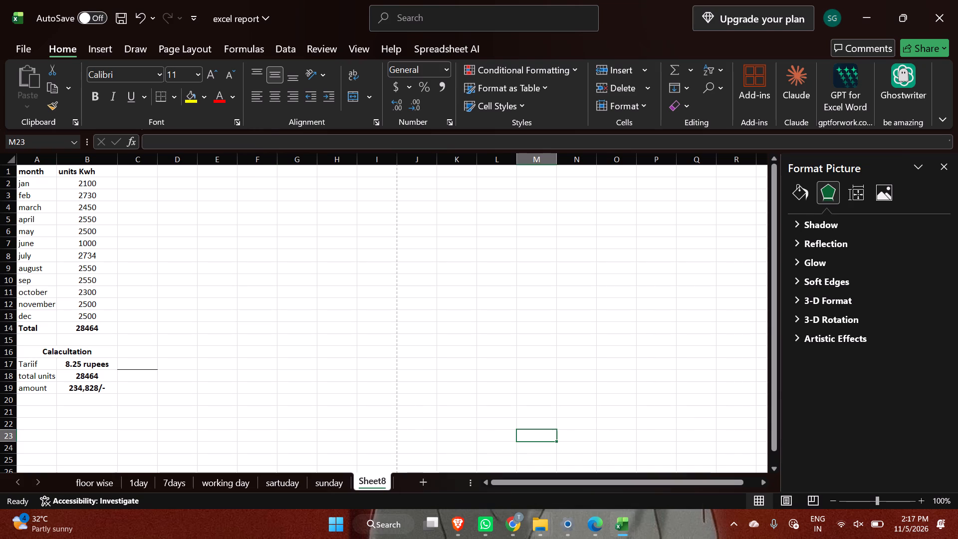
left_click(540, 531)
left_click(510, 489)
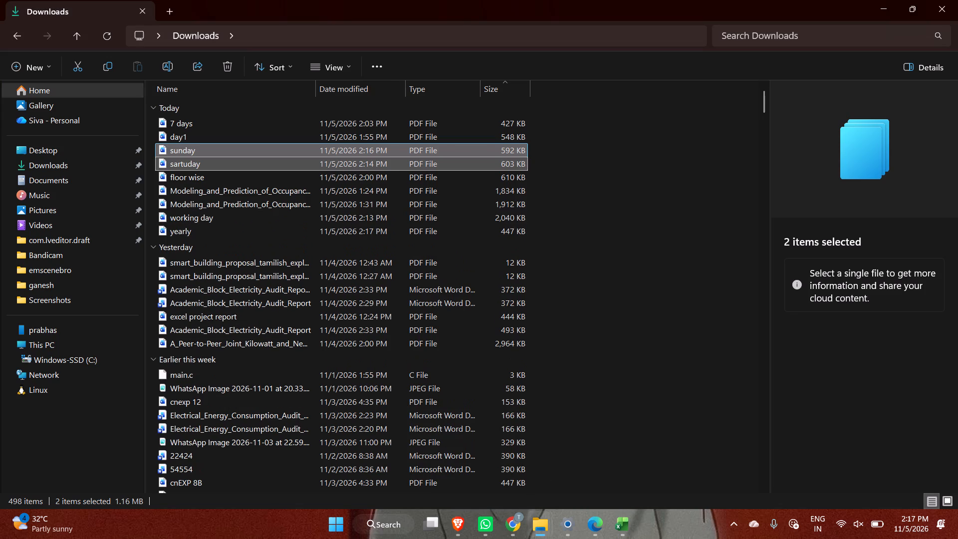
left_click(254, 228)
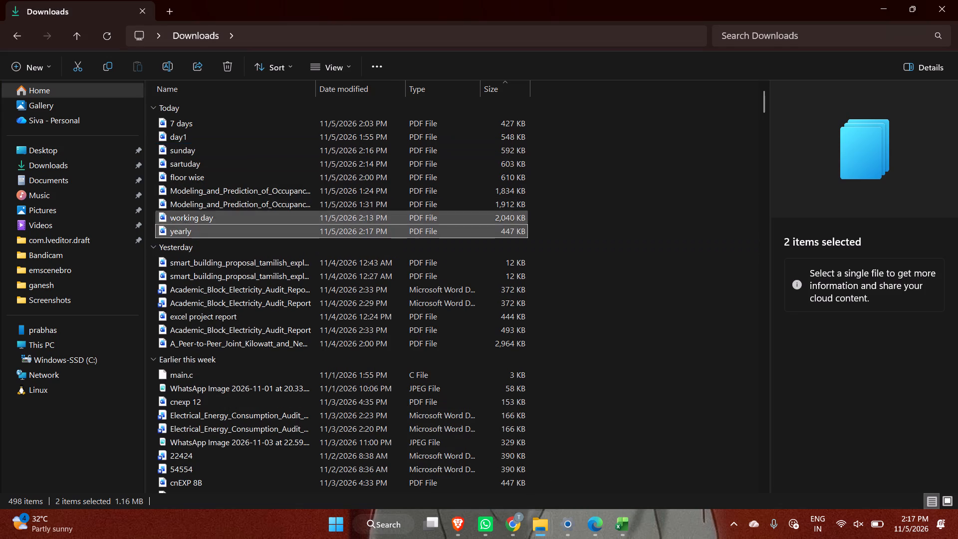
left_click(104, 62)
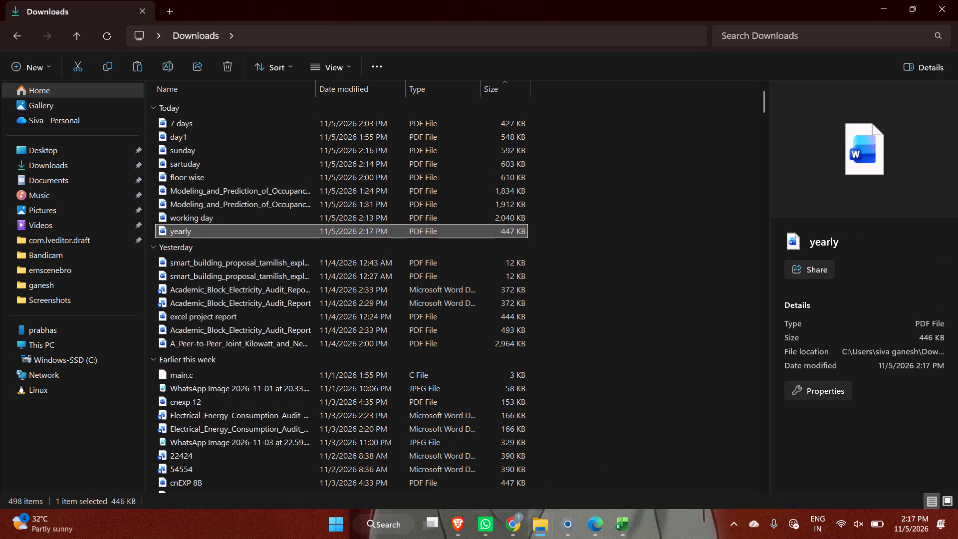